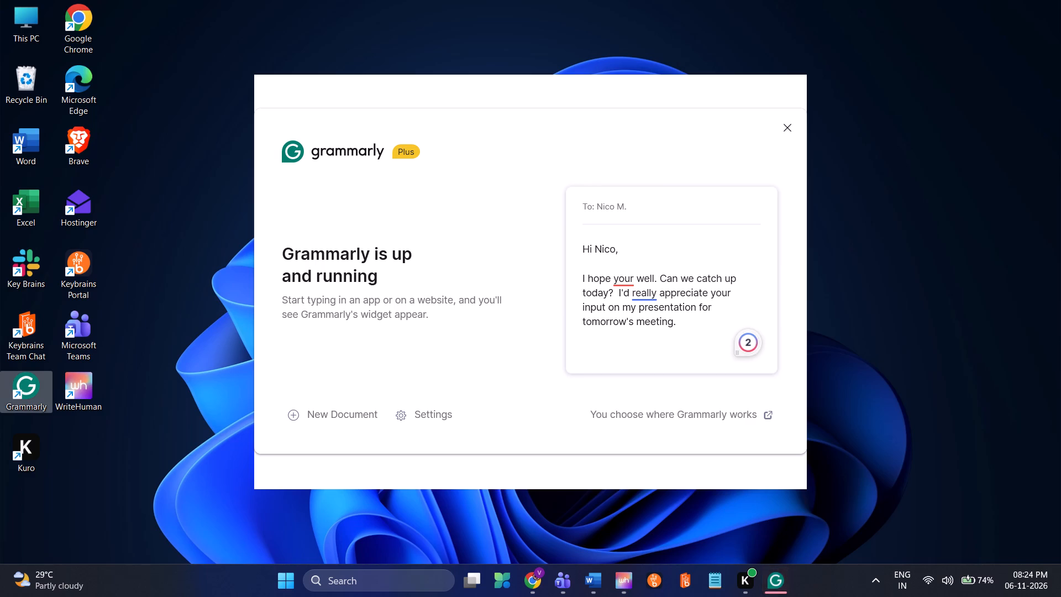
Create a new blank document in Grammarly.
click(302, 416)
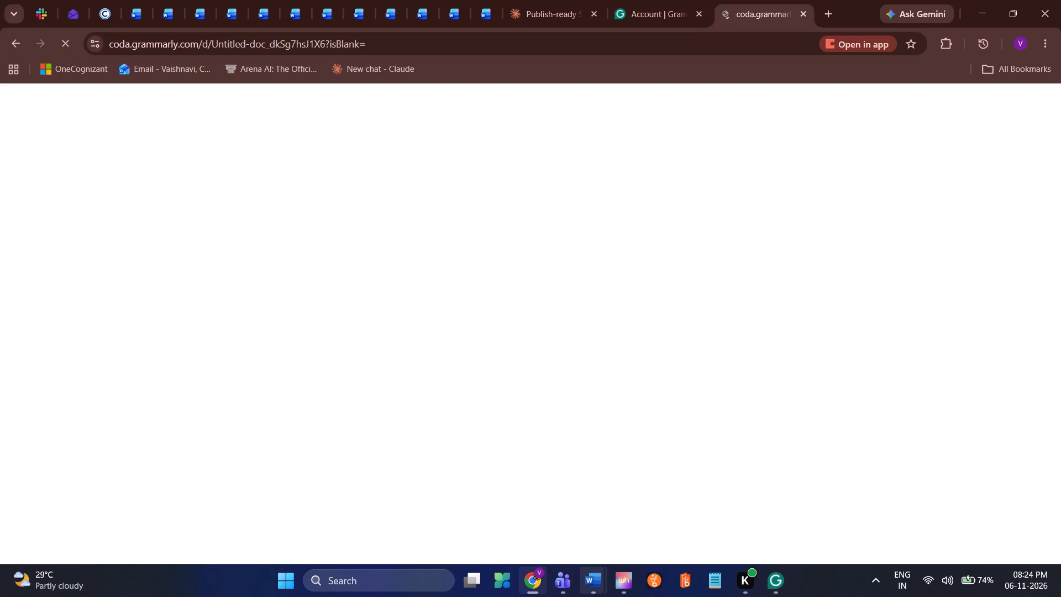
click(113, 499)
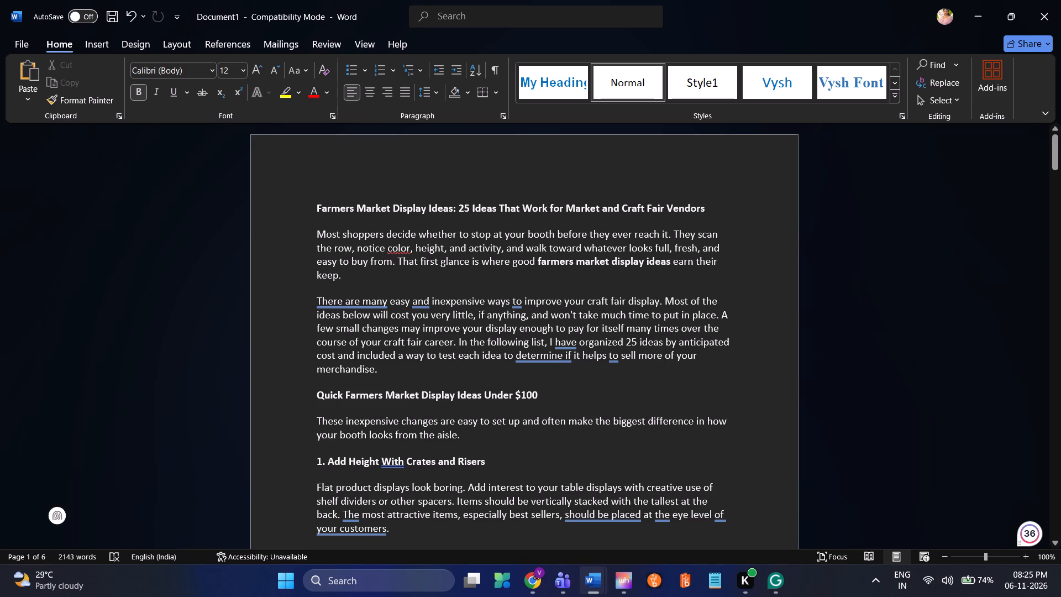
In the Word article, accept Grammarly's correctness fixes for the commas around "sourced", "time", "implement" and "out" and the missing "the" in section 15.
click(1027, 530)
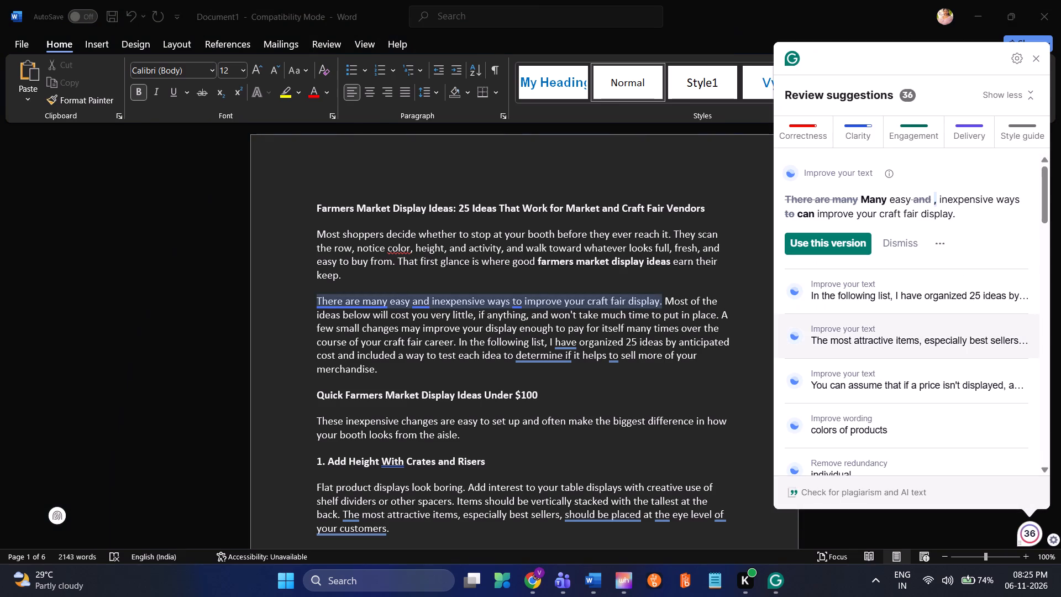
click(798, 128)
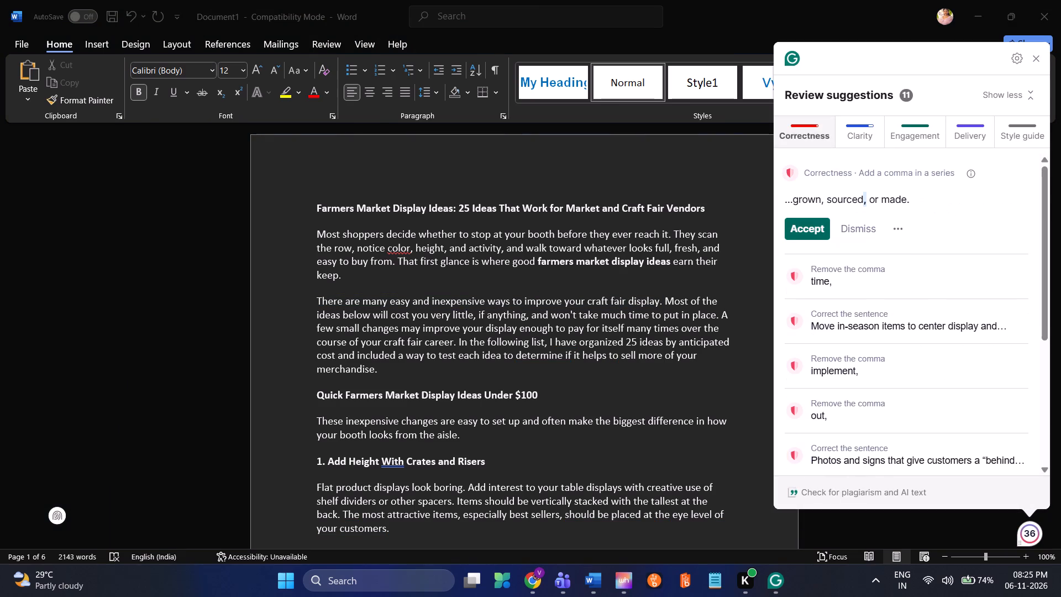
click(801, 231)
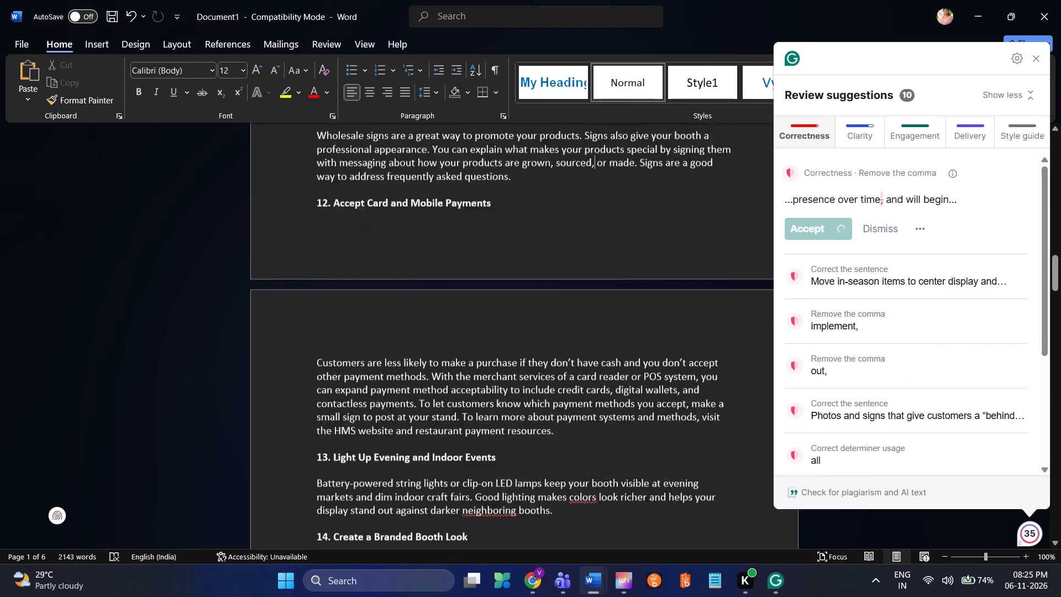
click(801, 231)
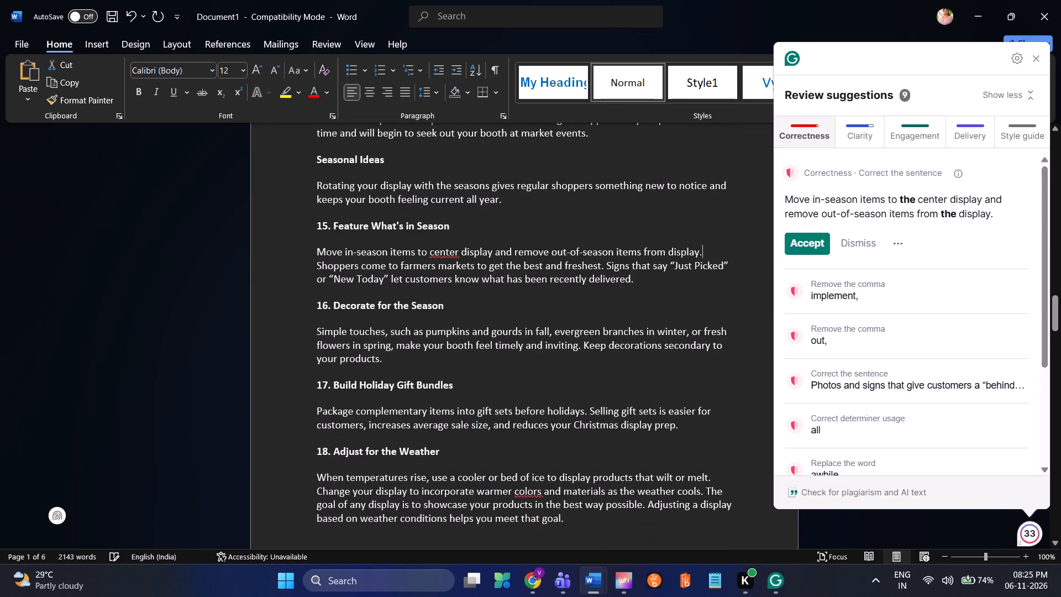
click(801, 238)
click(801, 238)
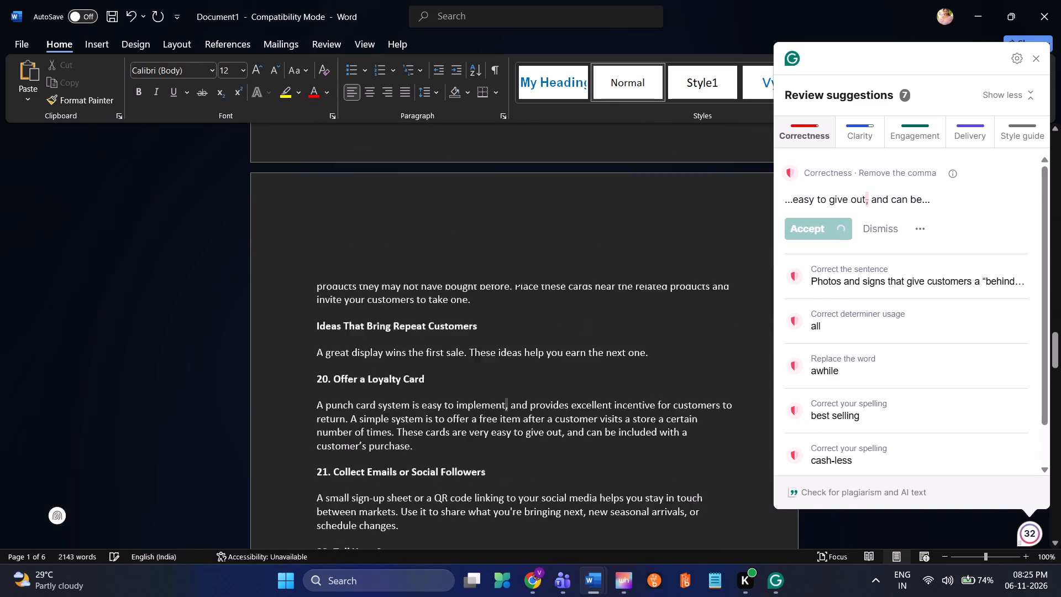
click(801, 238)
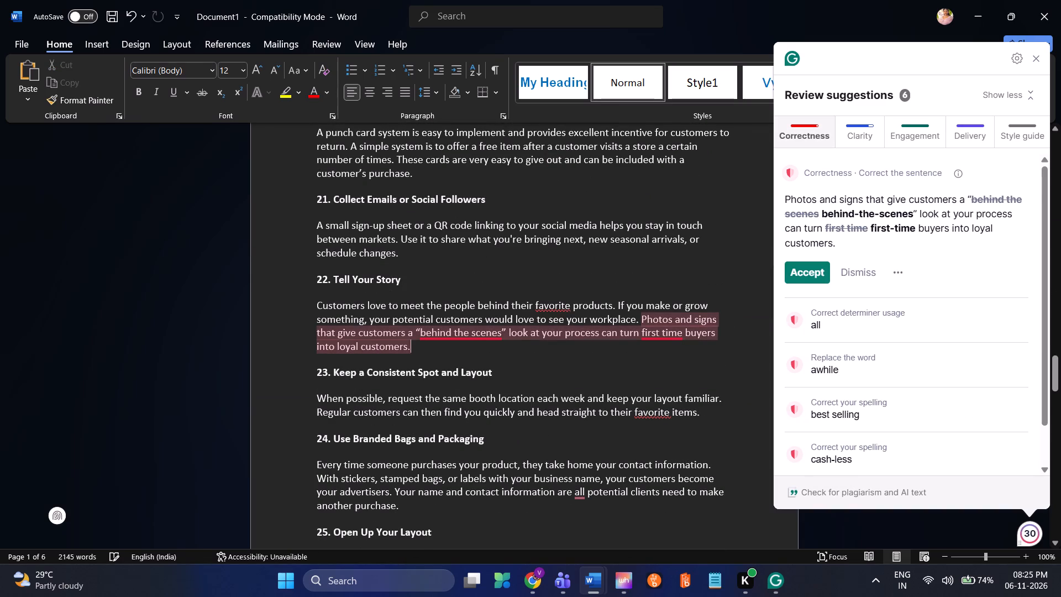
click(801, 238)
Accept the remaining correctness suggestions, from "behind-the-scenes" and "what potential clients" through "best-selling", "cashless" and the "customer approach your booth" rephrase.
click(807, 271)
click(804, 232)
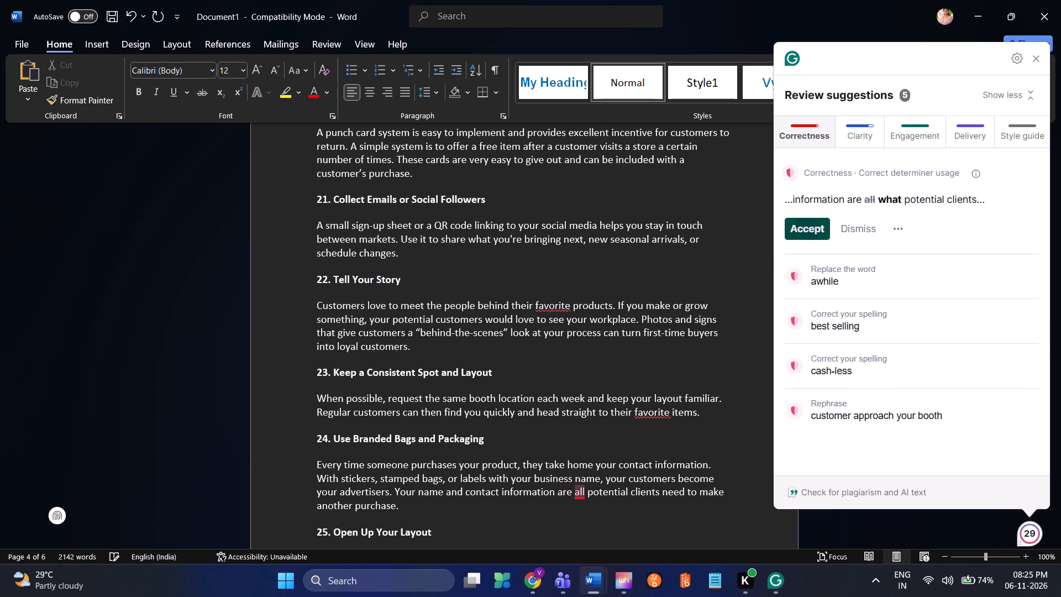
click(804, 232)
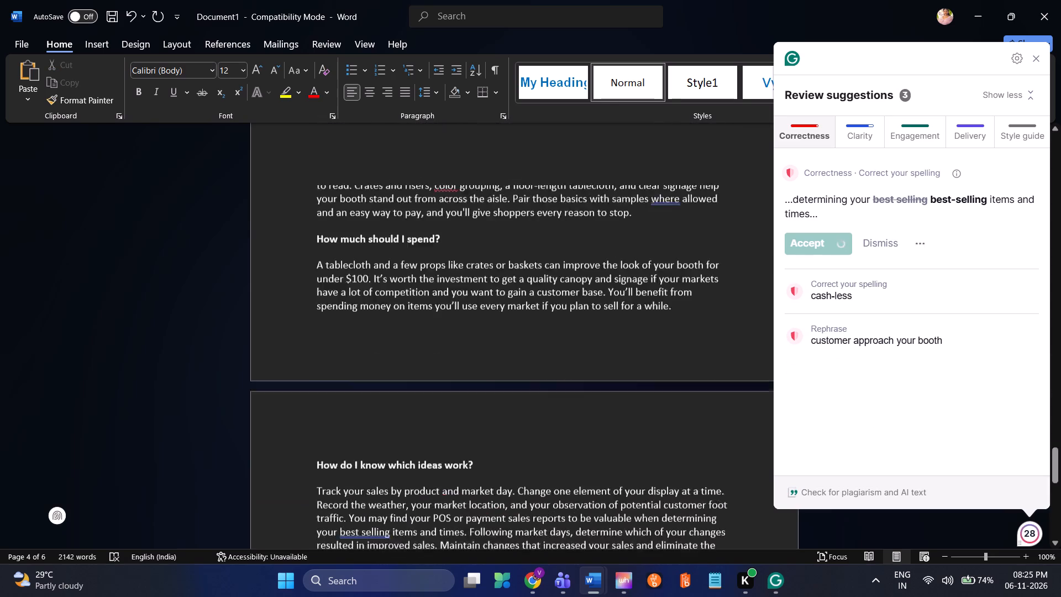
click(804, 237)
click(799, 230)
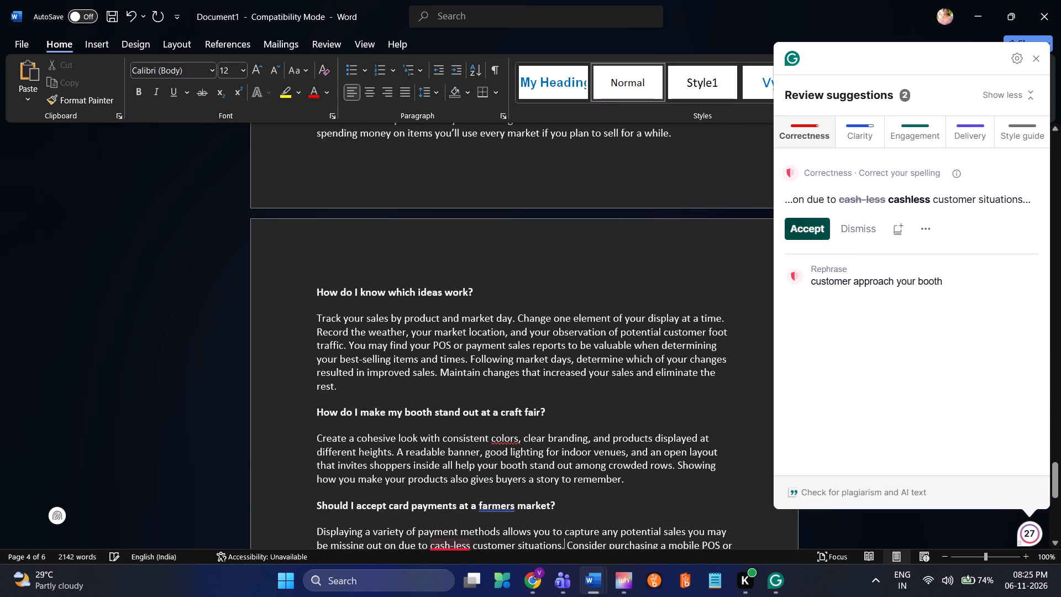
click(801, 243)
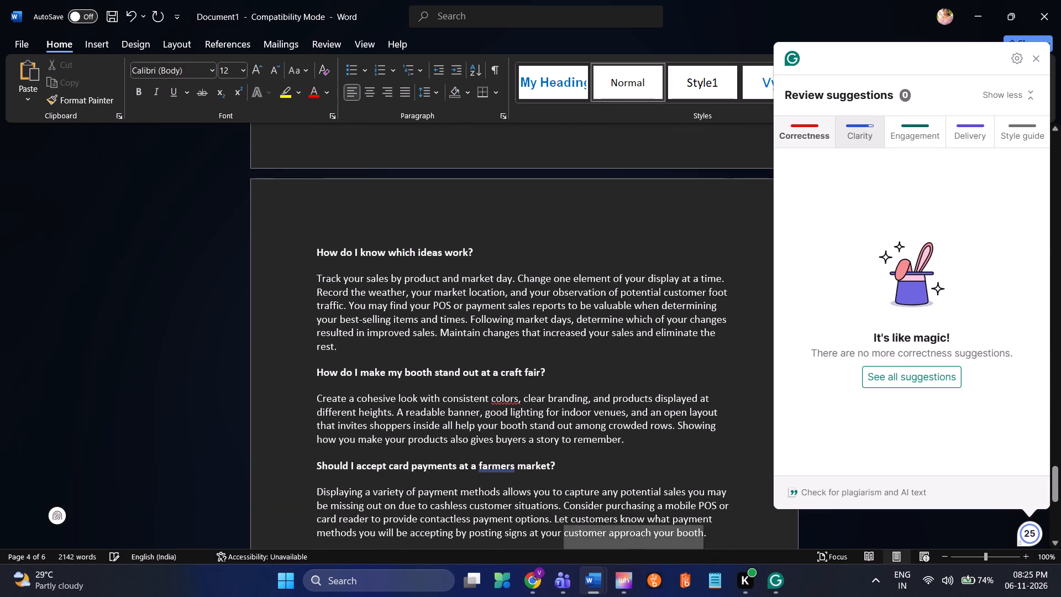
Accept the clarity suggestions for "will be accepting" and the FAQ sentence rewritten as "If you plan to sell for a while, you'll benefit…".
click(873, 141)
scroll(834, 359, down, 8)
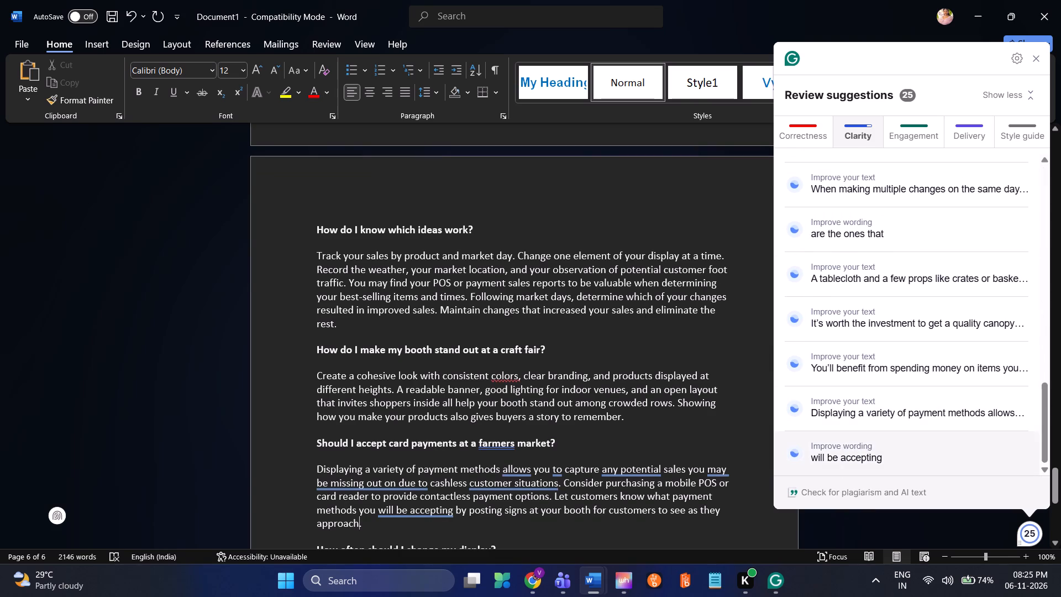
click(792, 448)
click(806, 454)
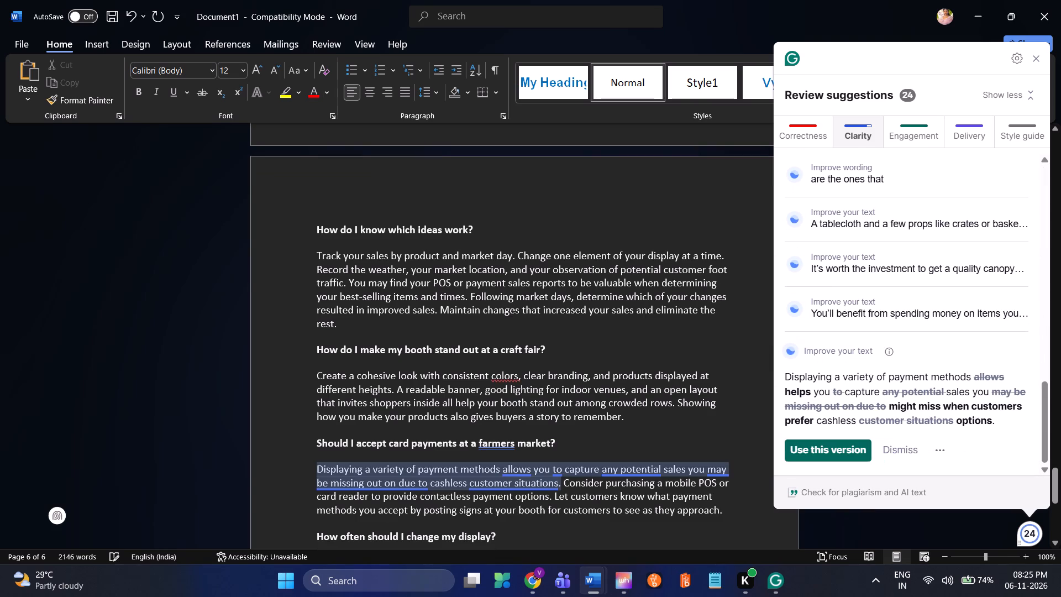
click(828, 314)
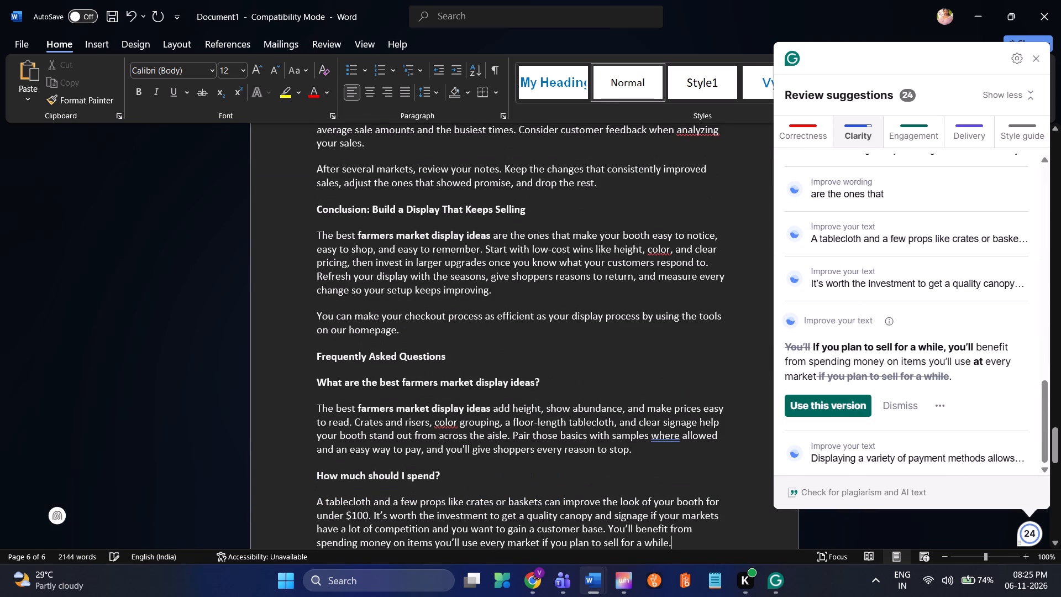
click(809, 400)
Accept the clarity suggestions for sections 5 to 9, covering product colors, redundant "individual", market rules, sampling supplies and canopy weighting.
scroll(854, 289, up, 8)
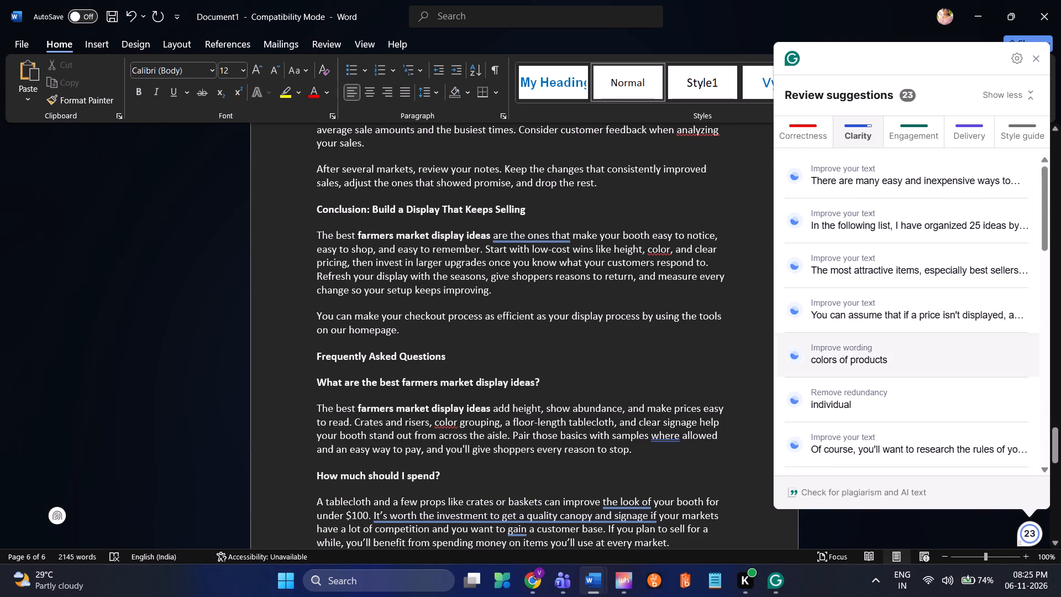
click(843, 358)
click(806, 423)
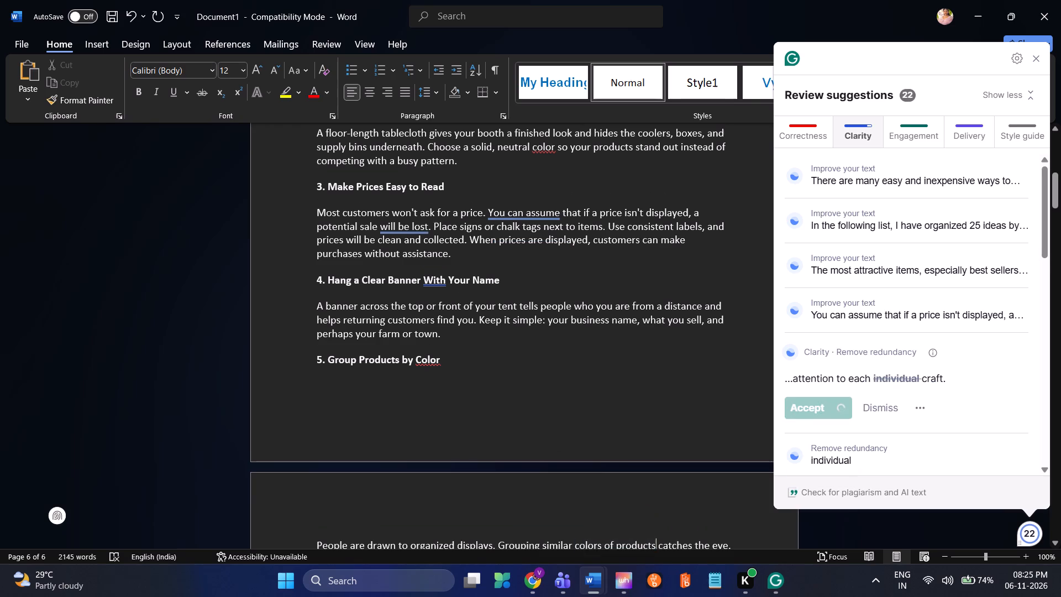
click(798, 410)
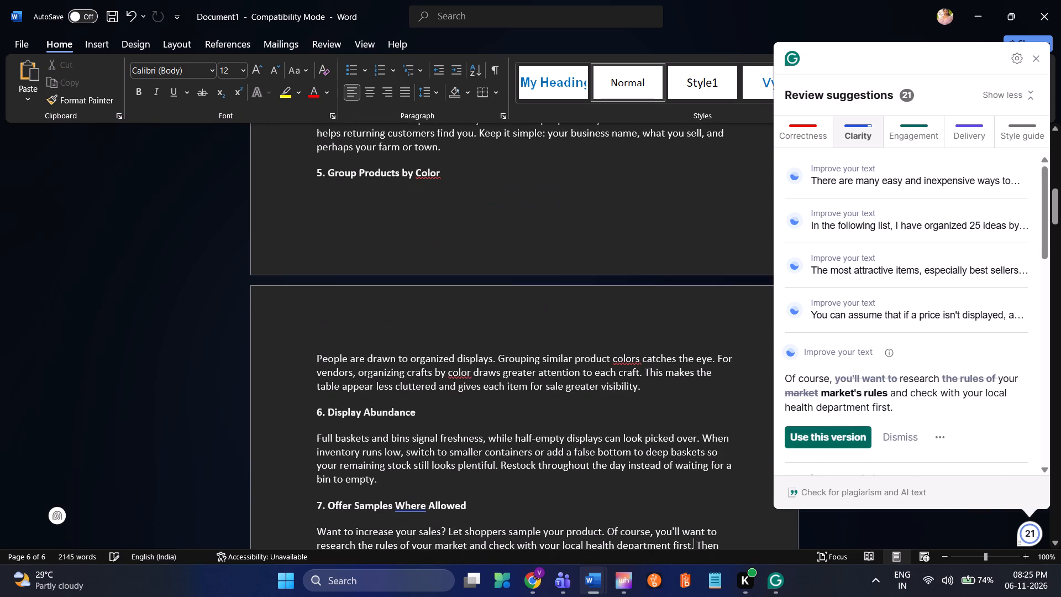
click(798, 436)
click(798, 436)
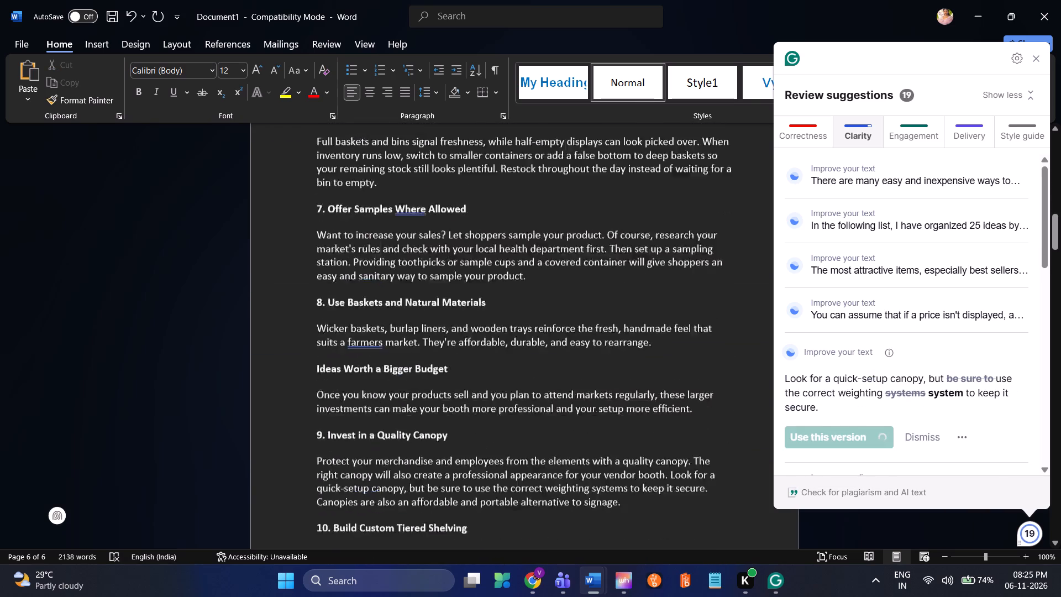
click(798, 436)
Accept the clarity suggestions for sections 11 to 15, from "adding messaging" and the card payment wording to removing "from the display".
click(797, 427)
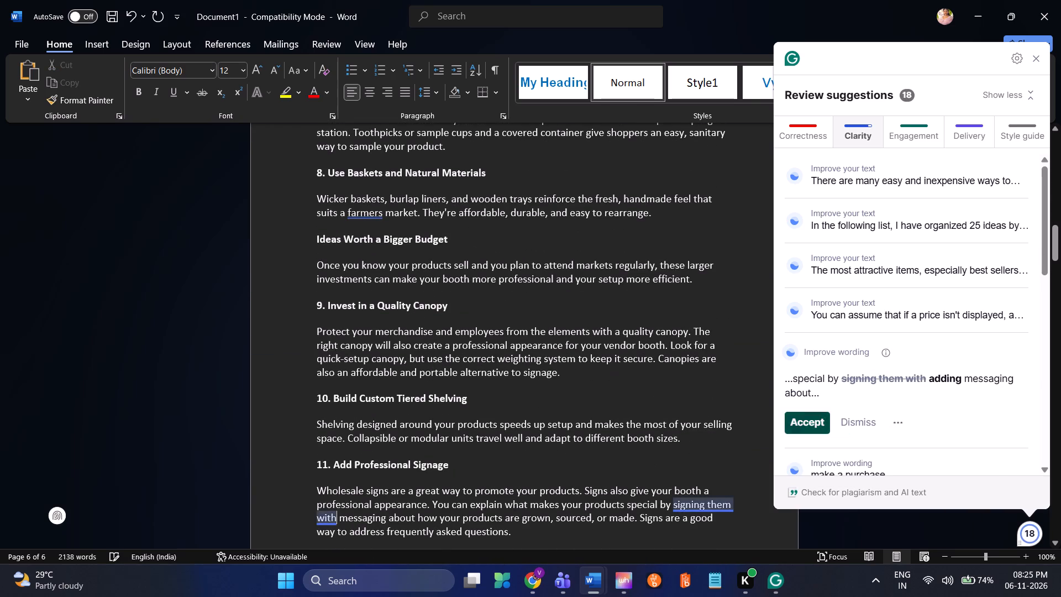
click(796, 411)
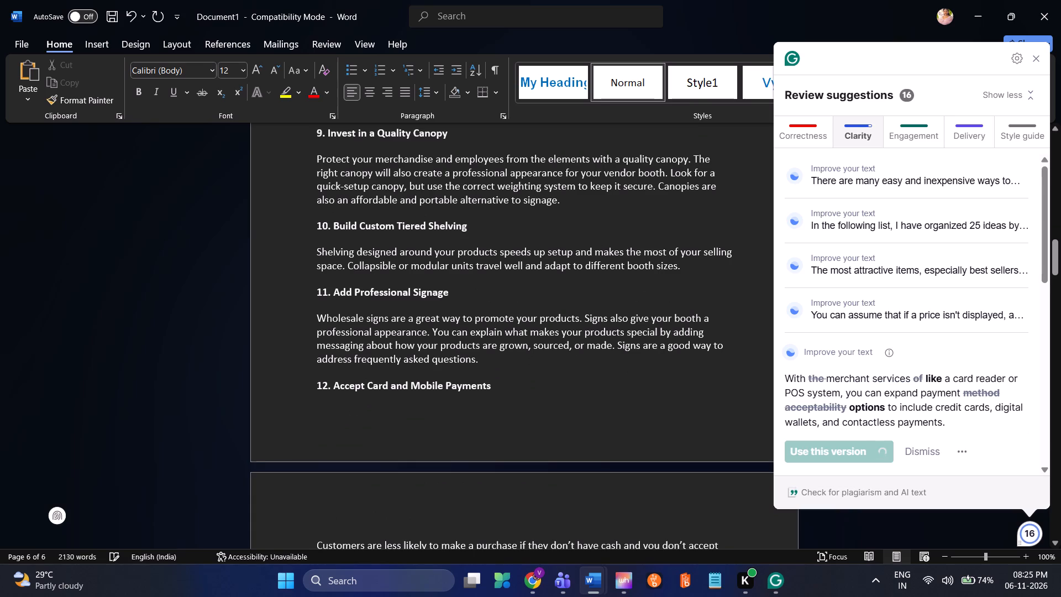
click(799, 449)
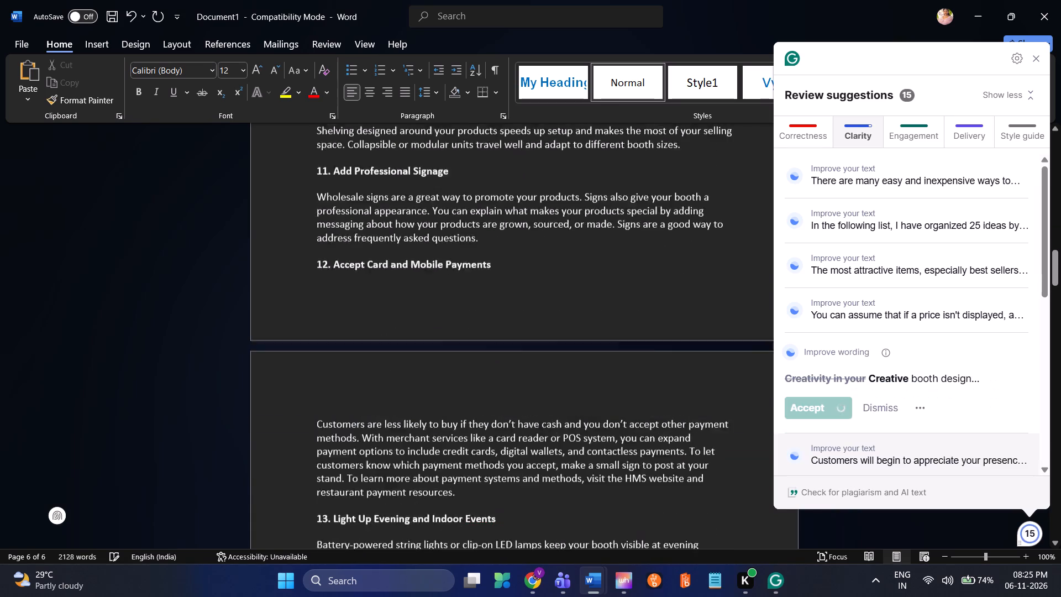
click(810, 402)
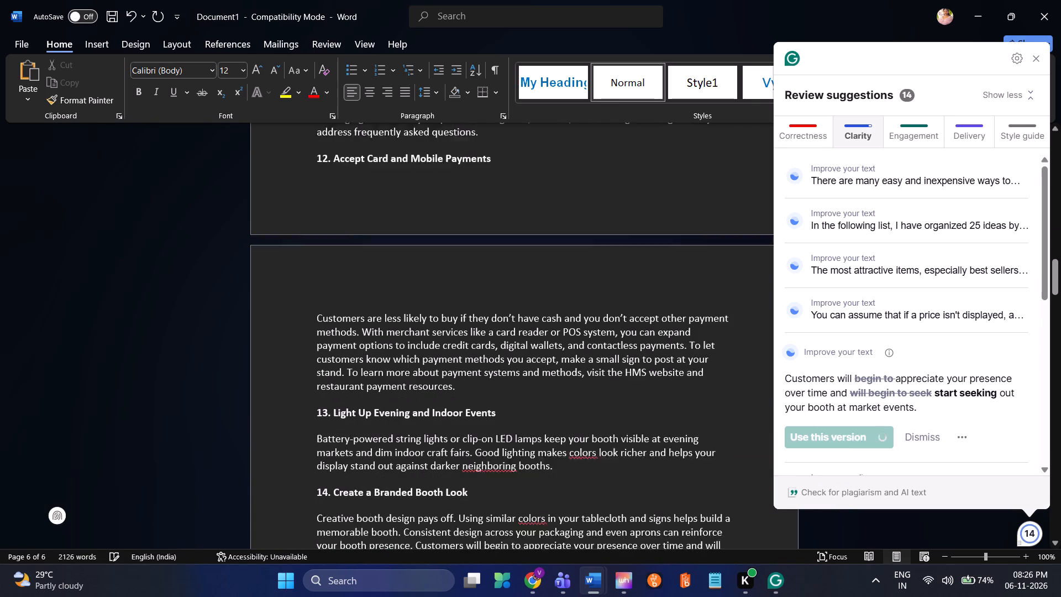
click(810, 444)
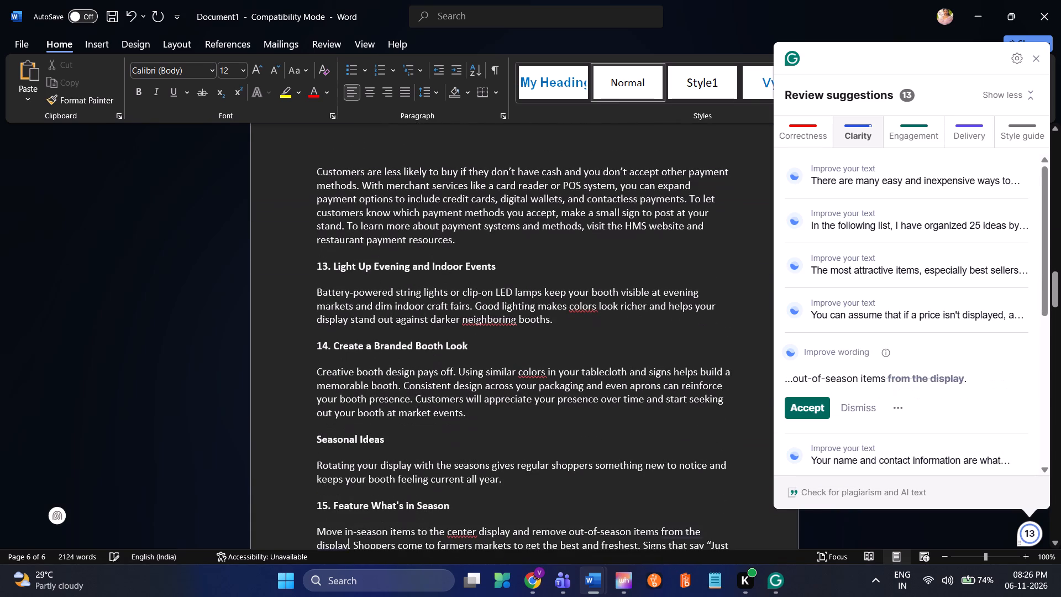
click(807, 407)
Accept clarity rewrites for section 25's two shopper sentences, the conclusion's "are the ones that" and the FAQ tablecloth sentence, and close the suggestions.
scroll(807, 407, down, 1)
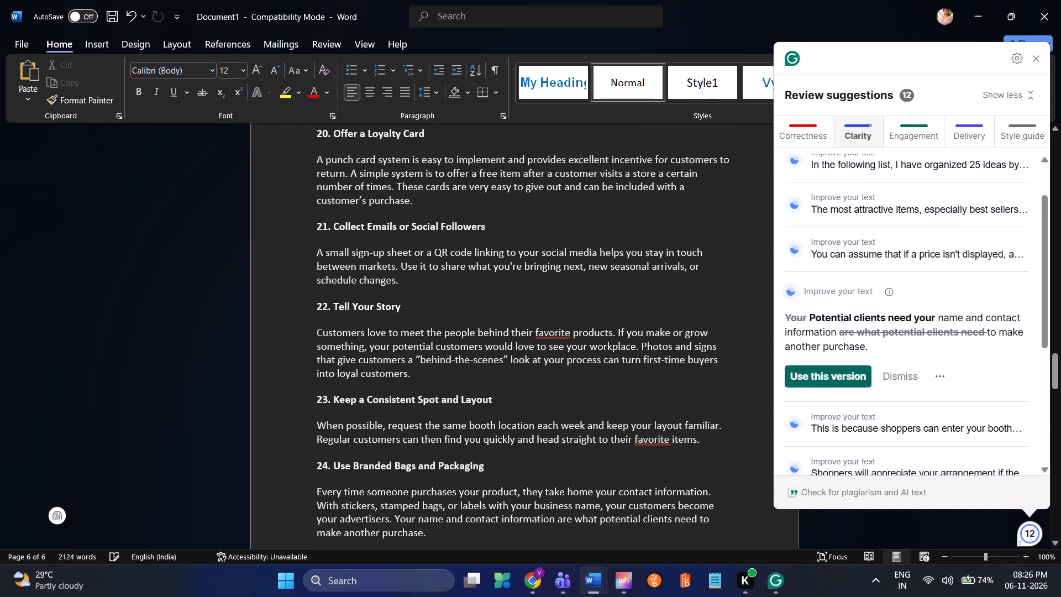
scroll(827, 383, down, 1)
click(821, 377)
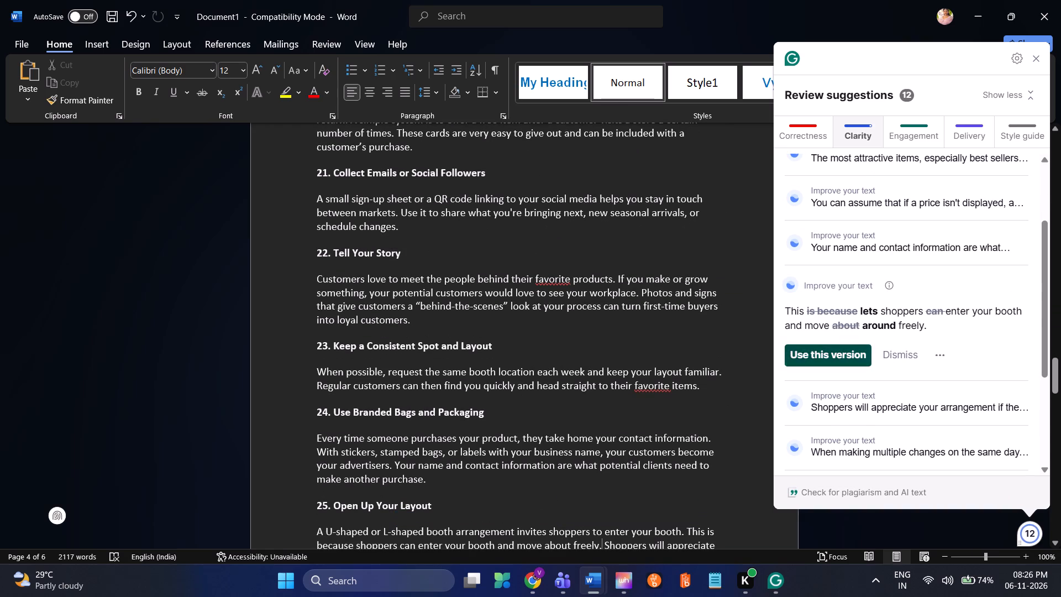
click(802, 351)
click(802, 386)
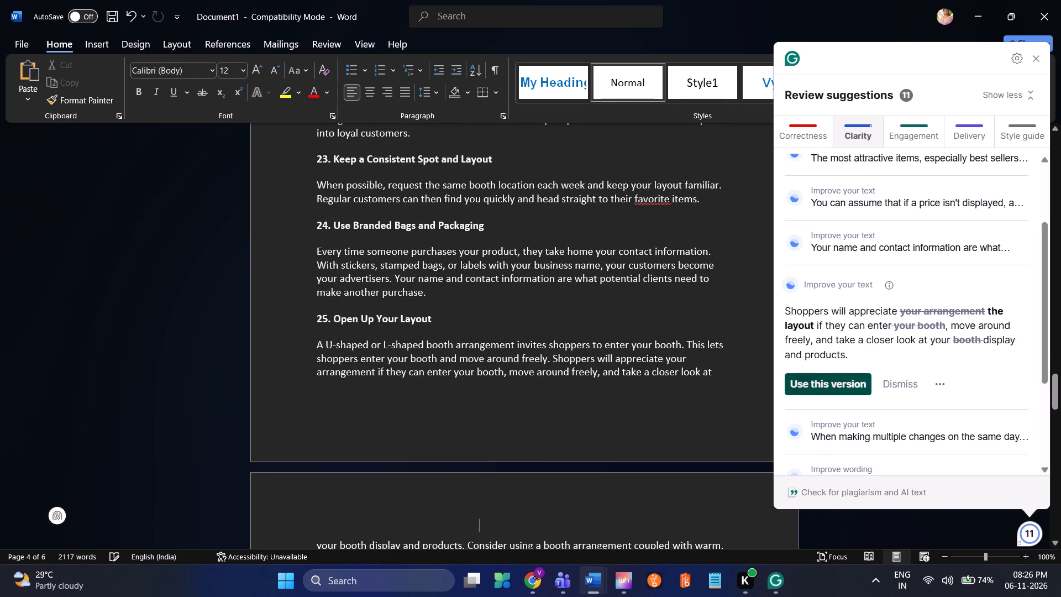
click(809, 409)
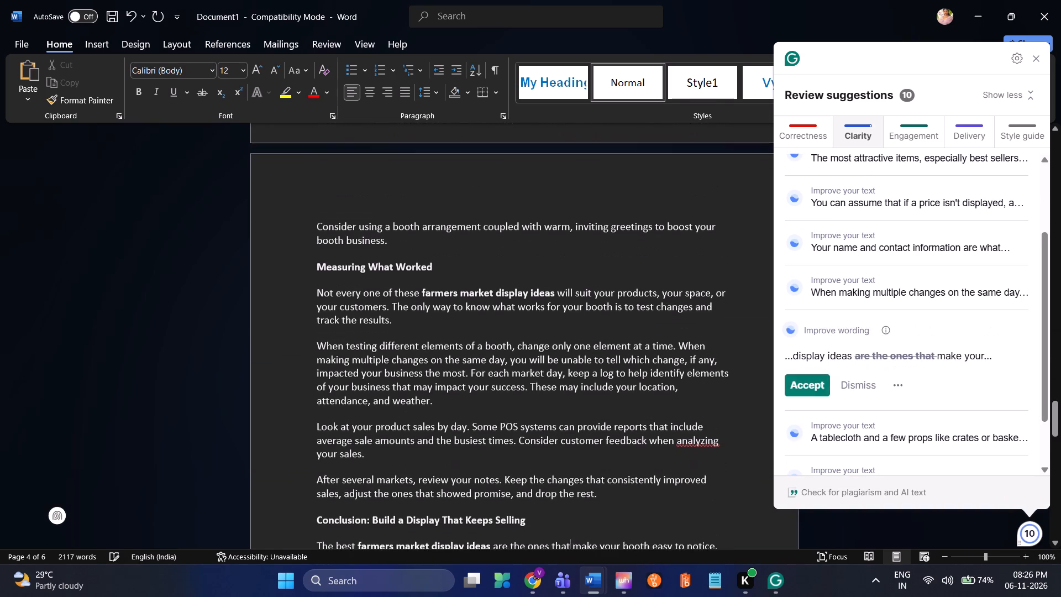
click(801, 381)
scroll(801, 381, down, 1)
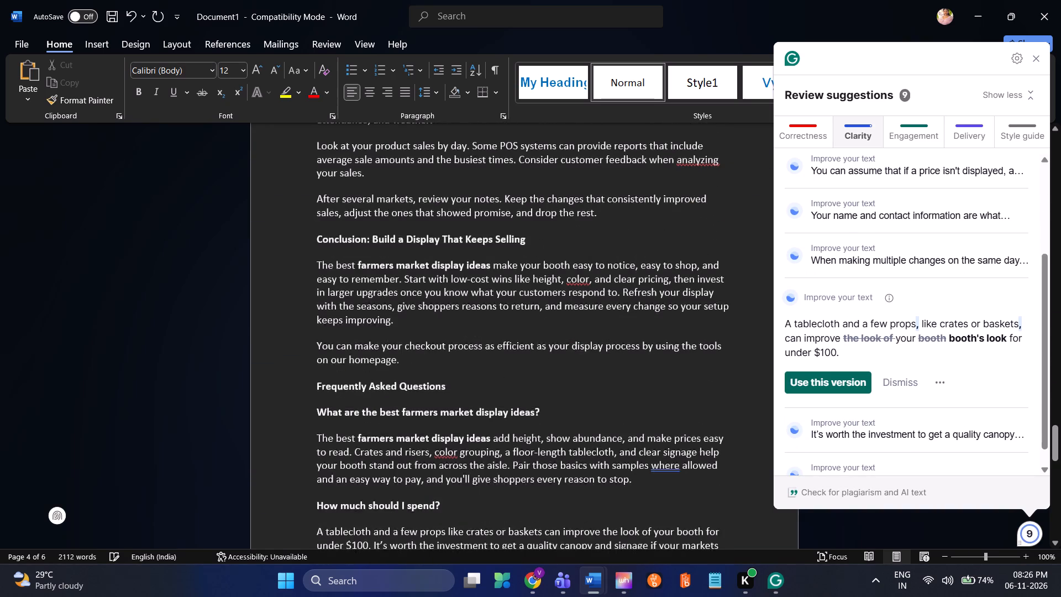
click(808, 385)
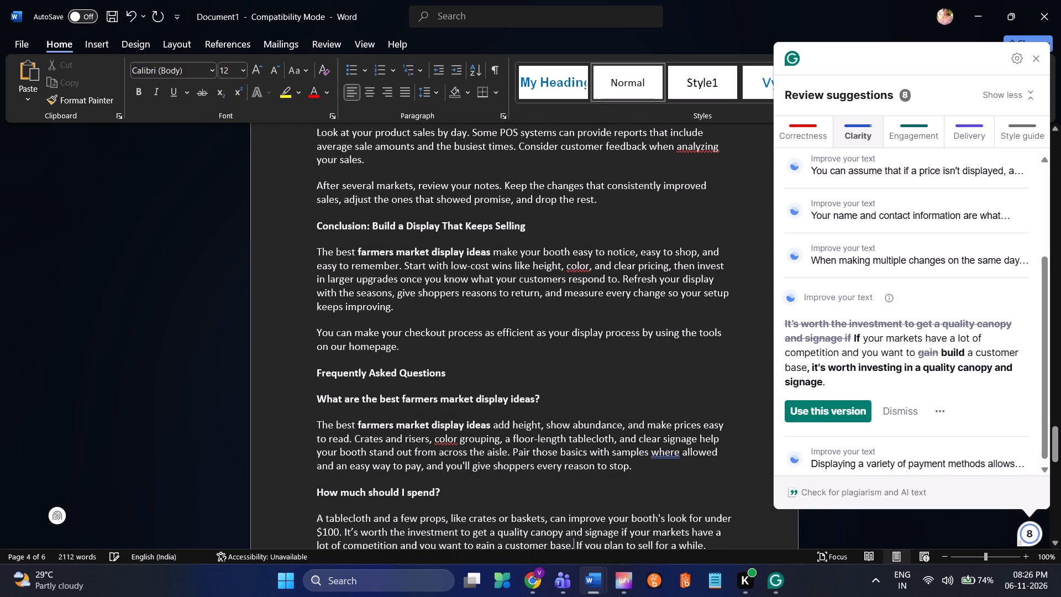
click(1031, 59)
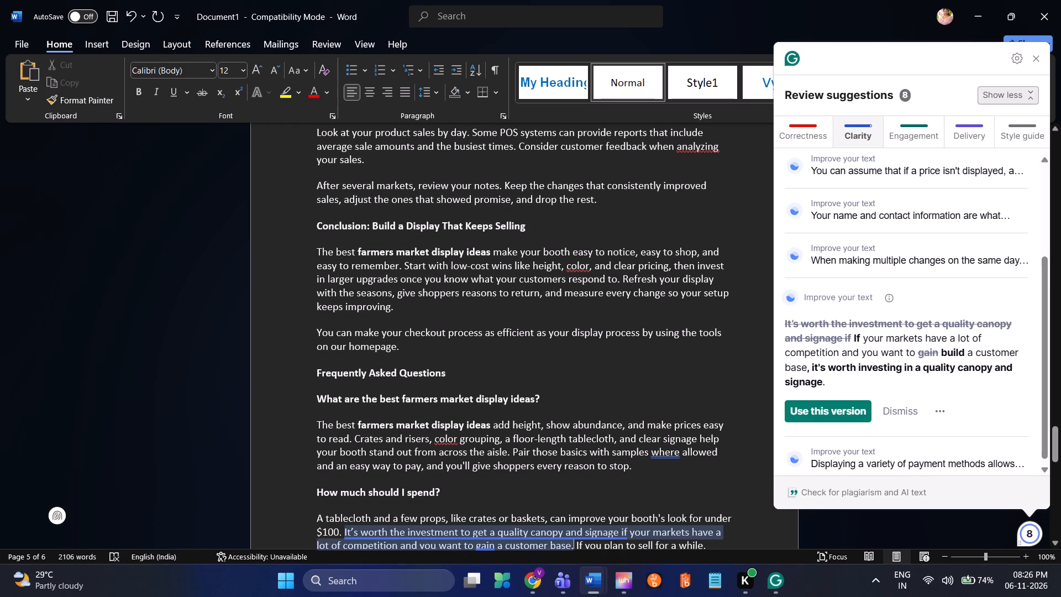
Copy the entire text of the farmers market article.
scroll(697, 310, up, 7)
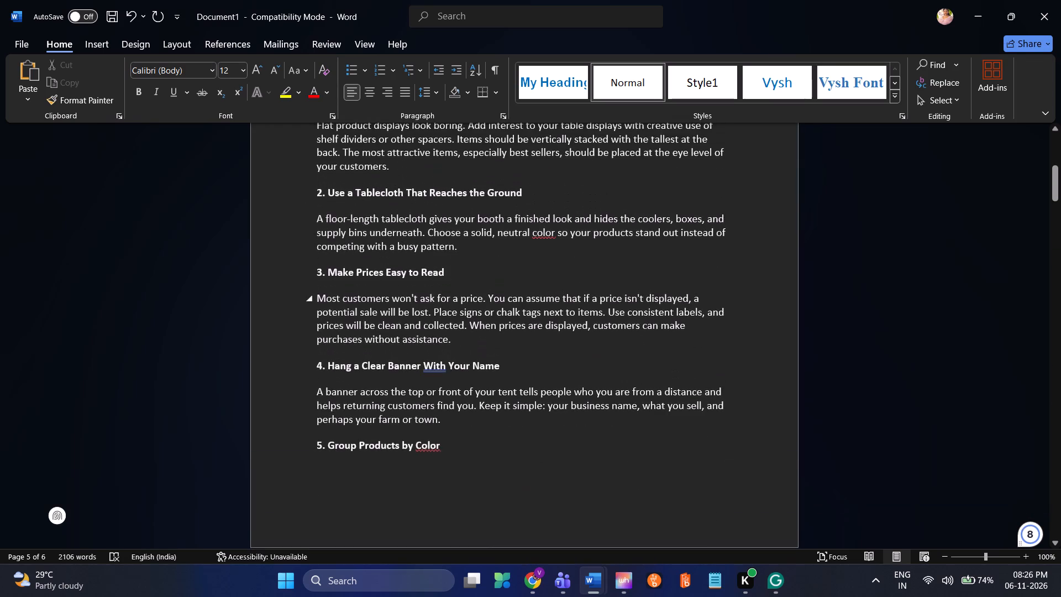
scroll(697, 310, up, 17)
key(ctrl+a)
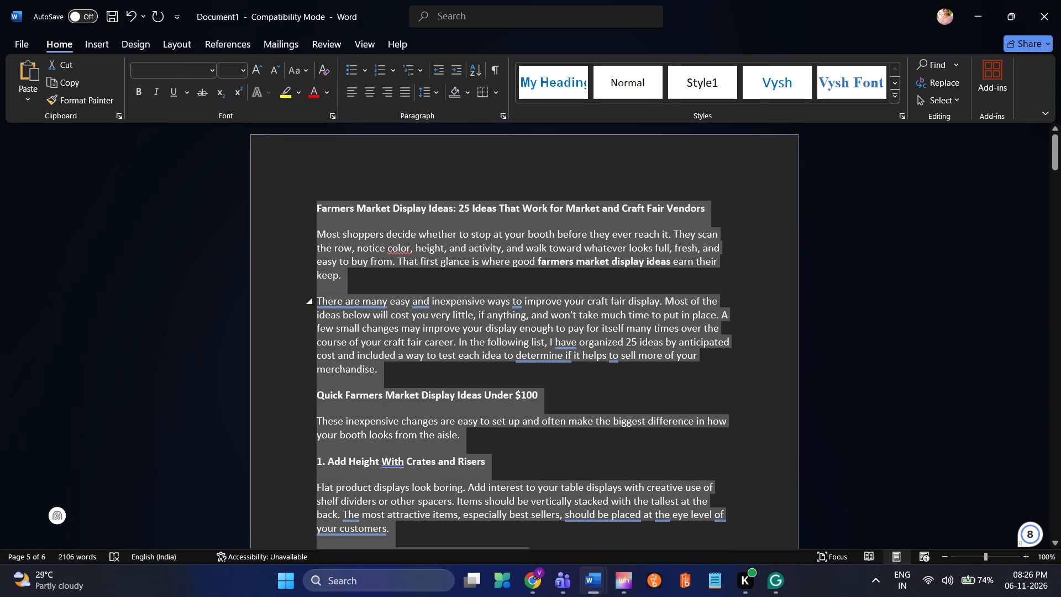
key(ctrl+c)
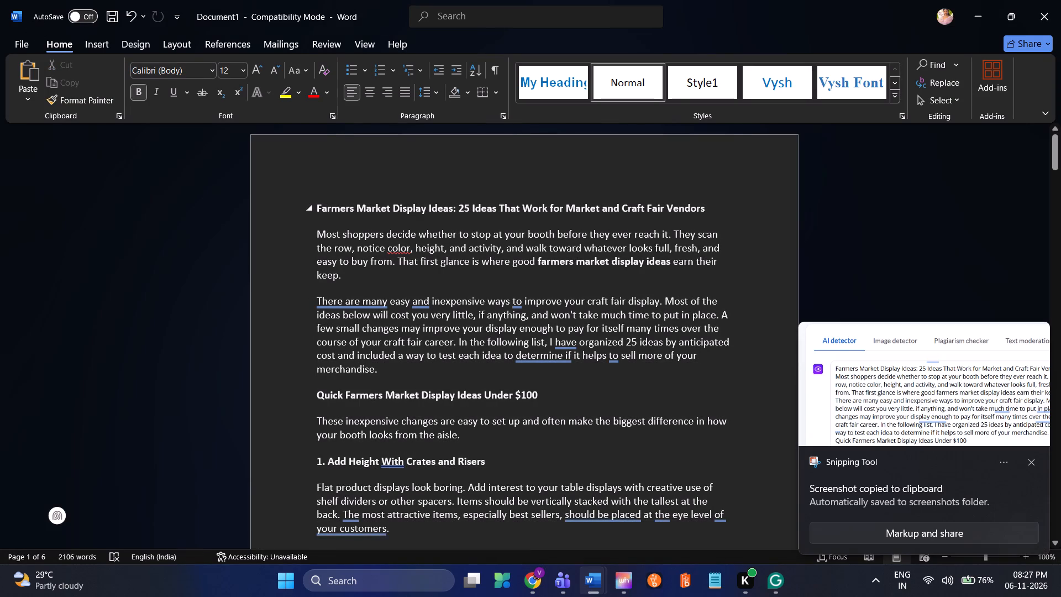
key(ctrl+v)
key(Return)
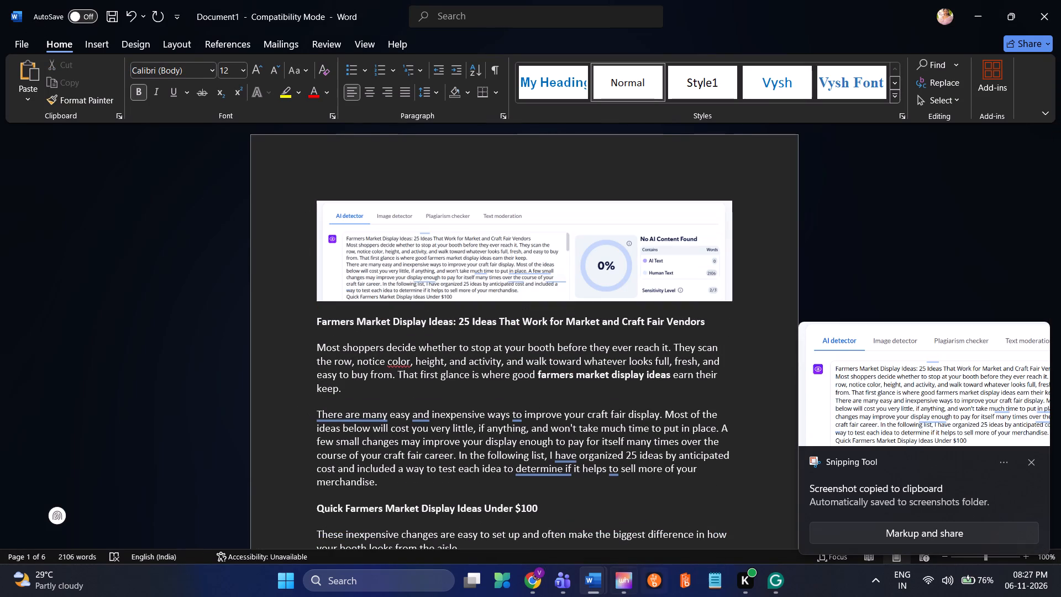
In Document2, accept Grammarly's correctness fixes for the opening paragraph's Saturday question, "high-volume" and "competitors' products" sentences, and the comma after "best price".
click(227, 523)
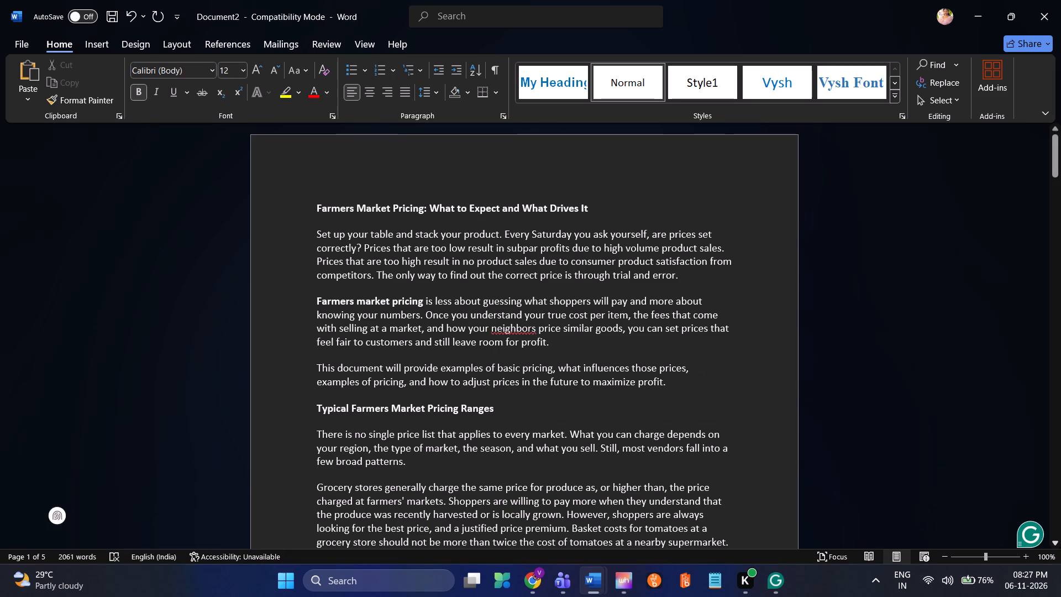
click(1027, 544)
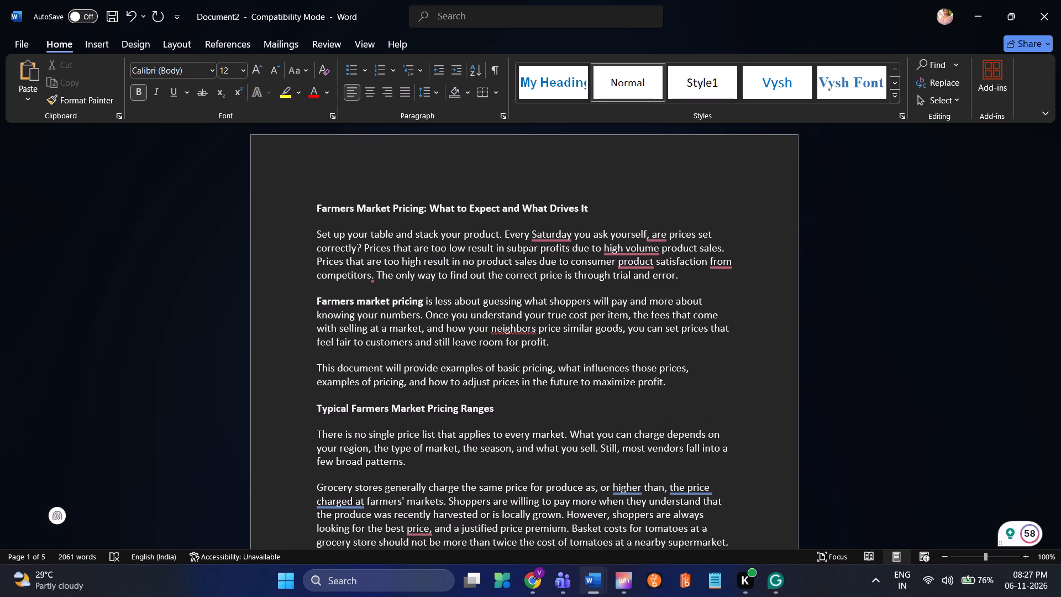
click(1027, 533)
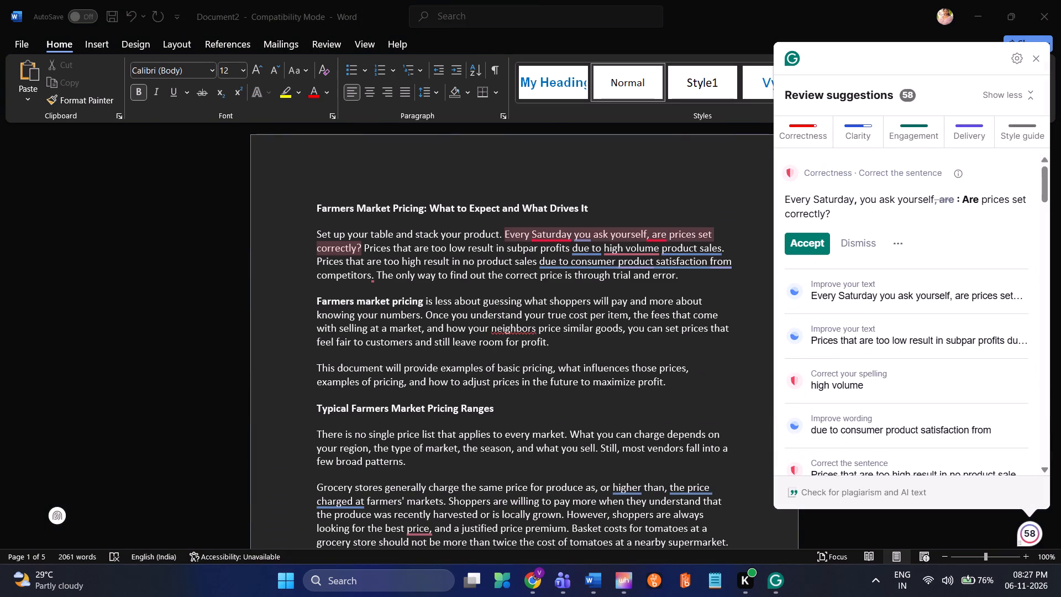
click(805, 137)
click(797, 238)
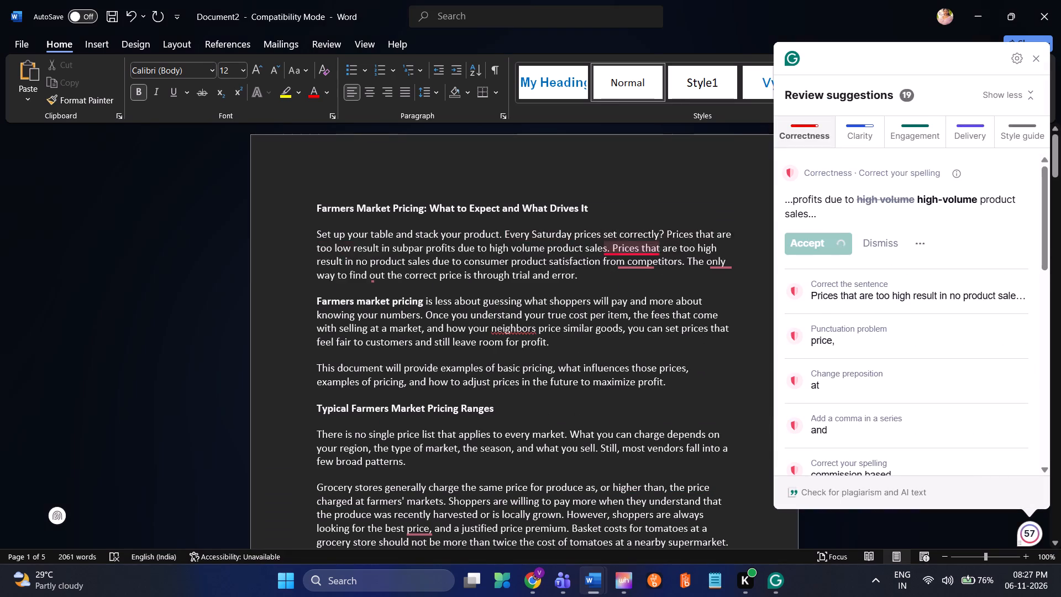
click(797, 248)
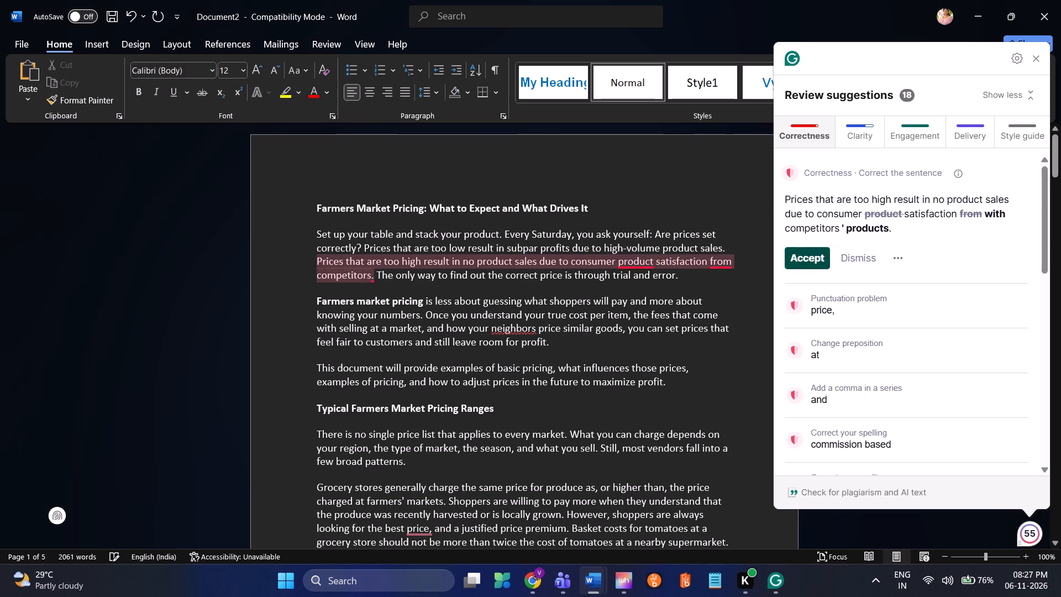
click(800, 258)
click(802, 233)
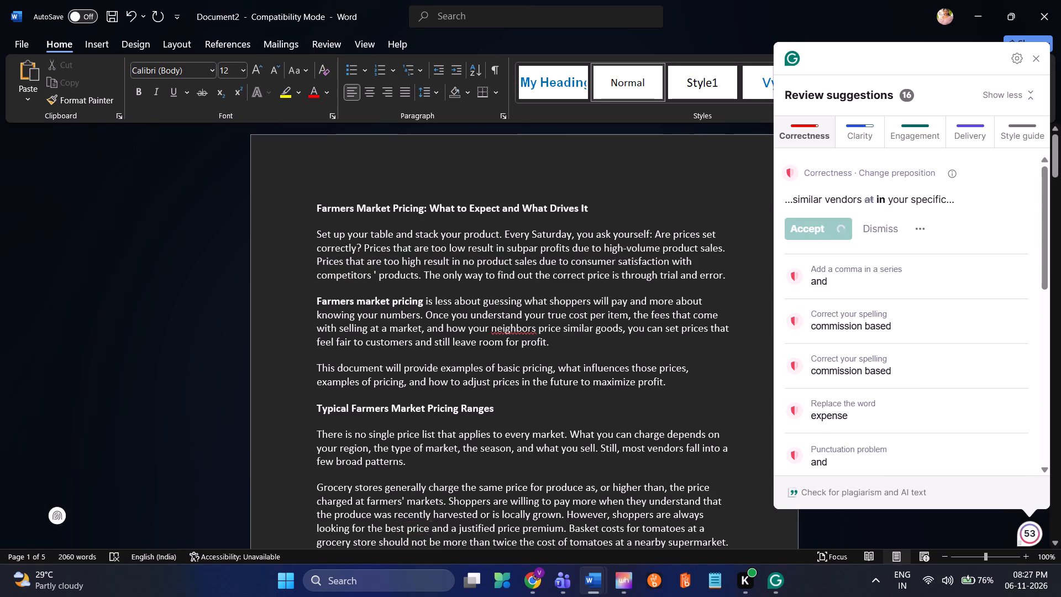
Accept the correctness fixes "in your specific market", the comma after "labels", both "commission-based" hyphenations and the "expense" replacement.
click(802, 233)
click(802, 233)
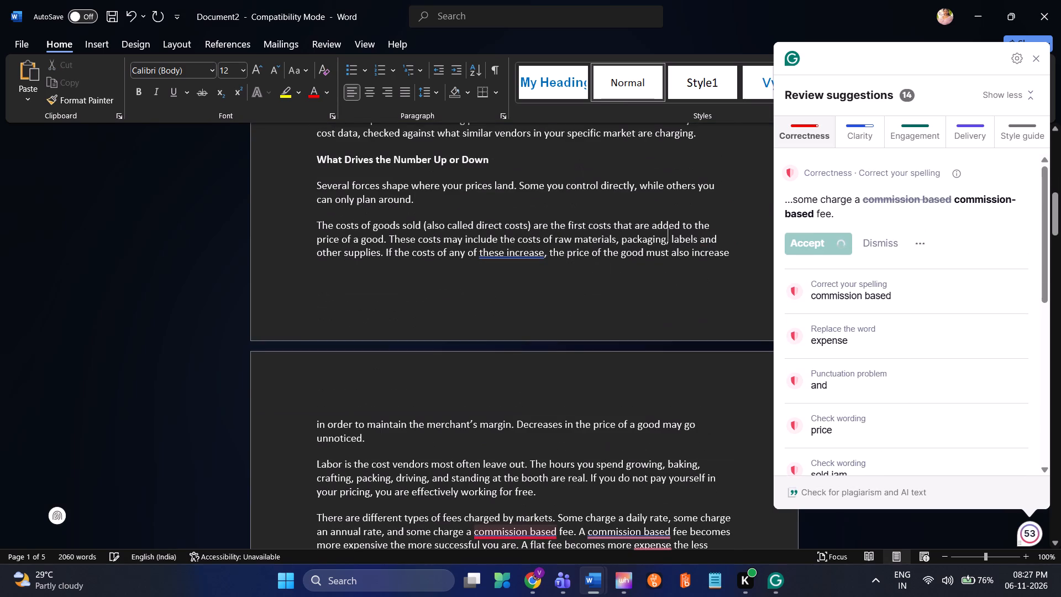
click(807, 252)
click(807, 252)
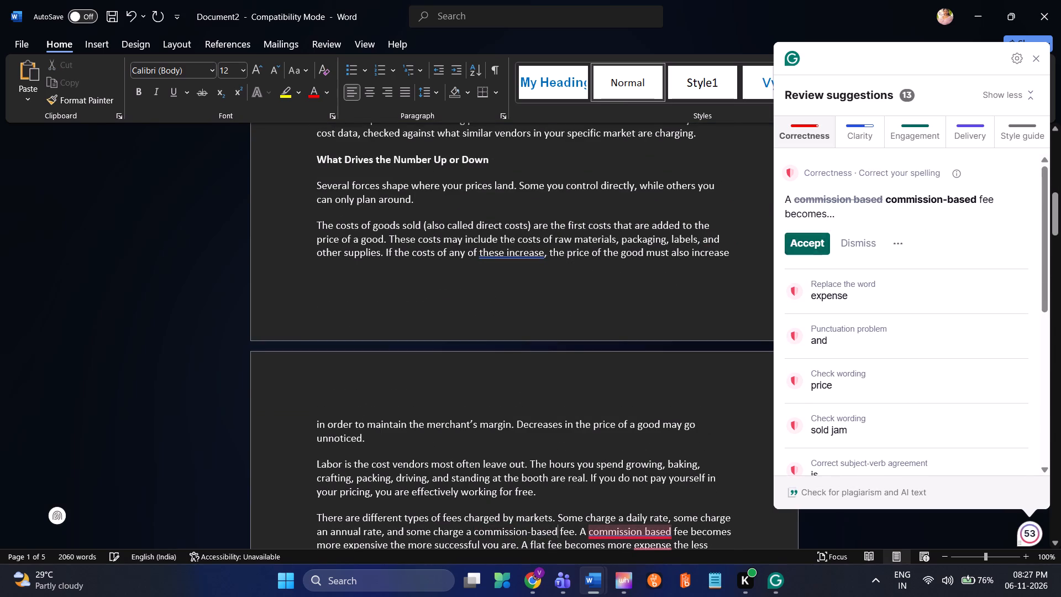
click(807, 252)
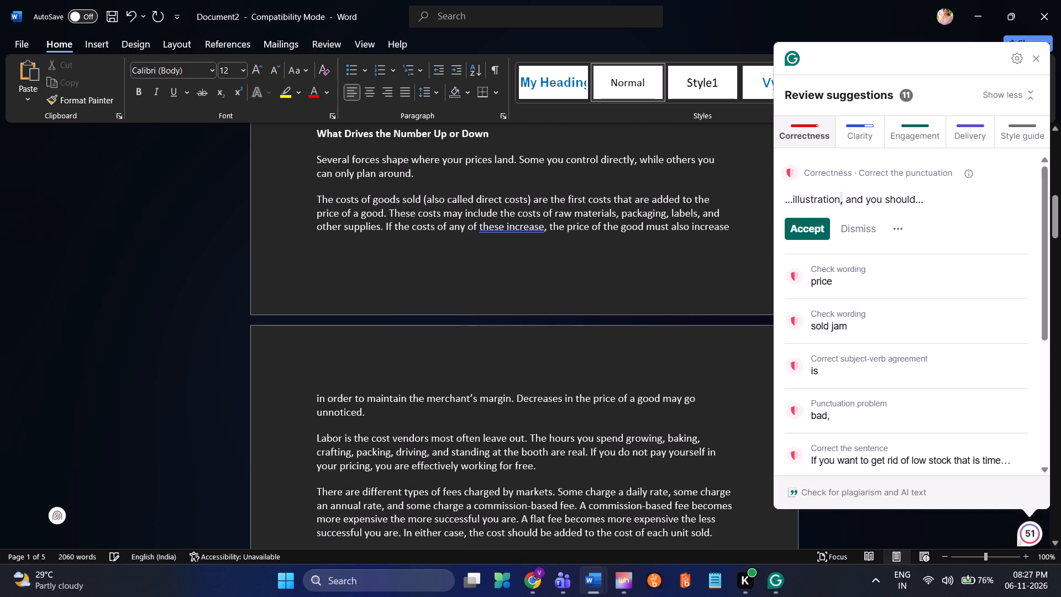
Accept the correctness fixes from the "illustration," comma and jam pricing wording through the "go bad" comma to "time-sensitive" and "end-of-day".
click(804, 223)
click(804, 227)
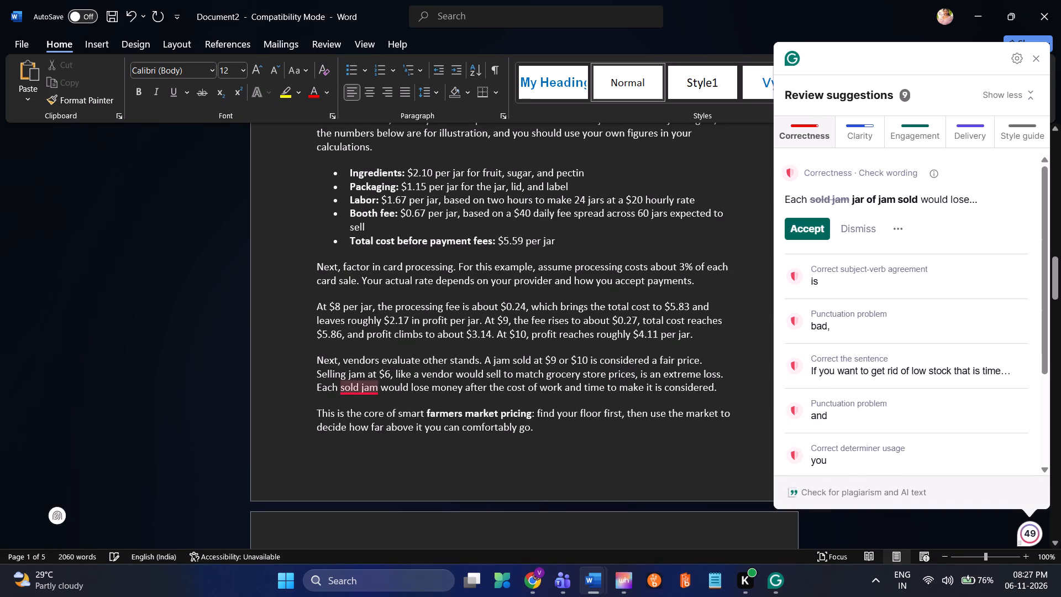
click(804, 227)
click(804, 227)
click(804, 227)
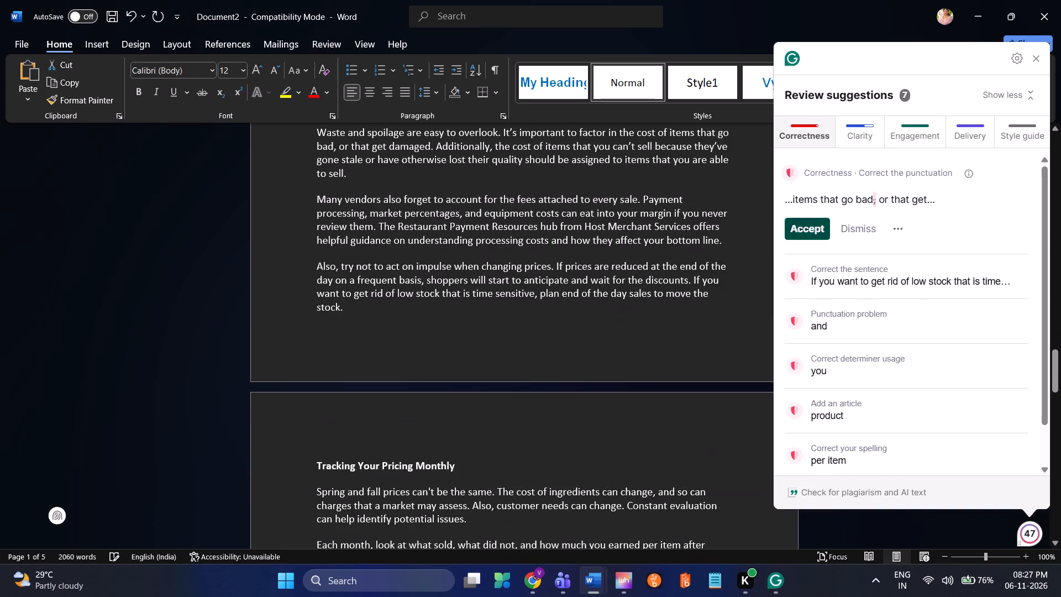
click(804, 251)
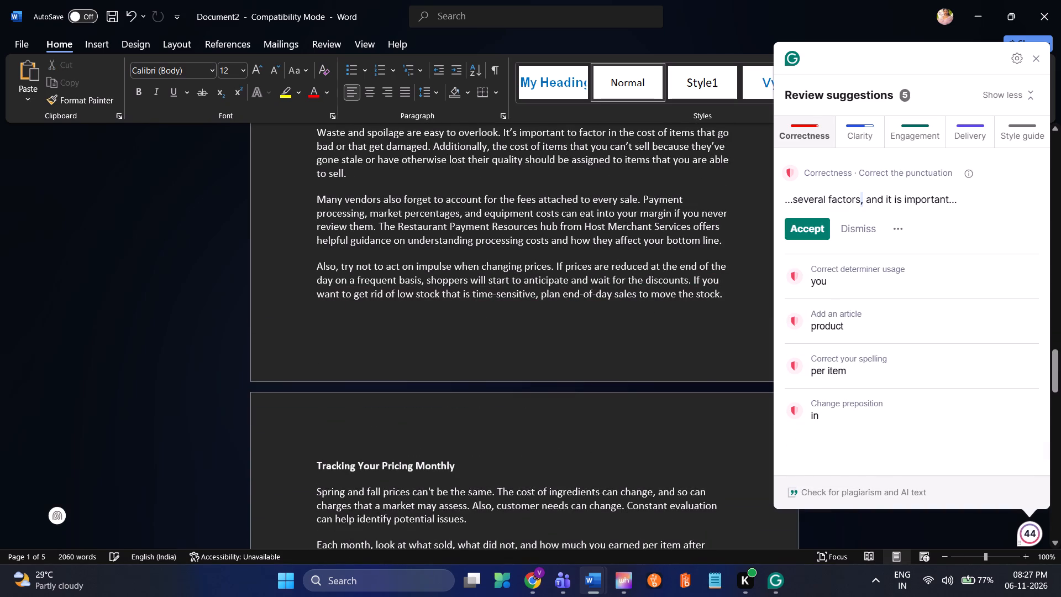
Accept the remaining correctness fixes in the conclusion and FAQ: "several factors,", "your full cost", the article with "product", "per-item" and "operate on commissions".
click(800, 232)
click(800, 232)
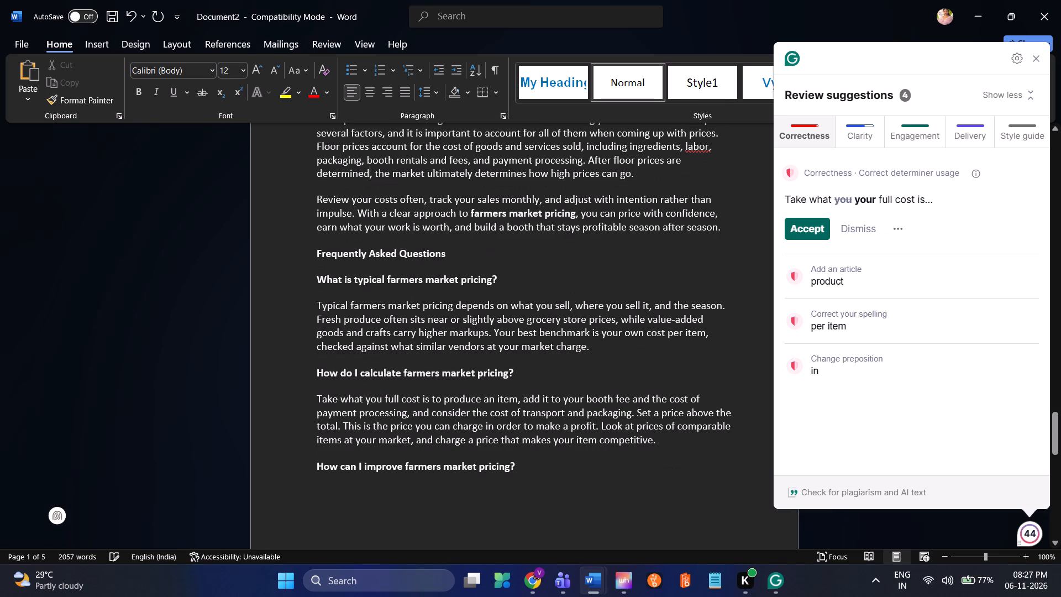
click(800, 232)
click(800, 232)
click(800, 232)
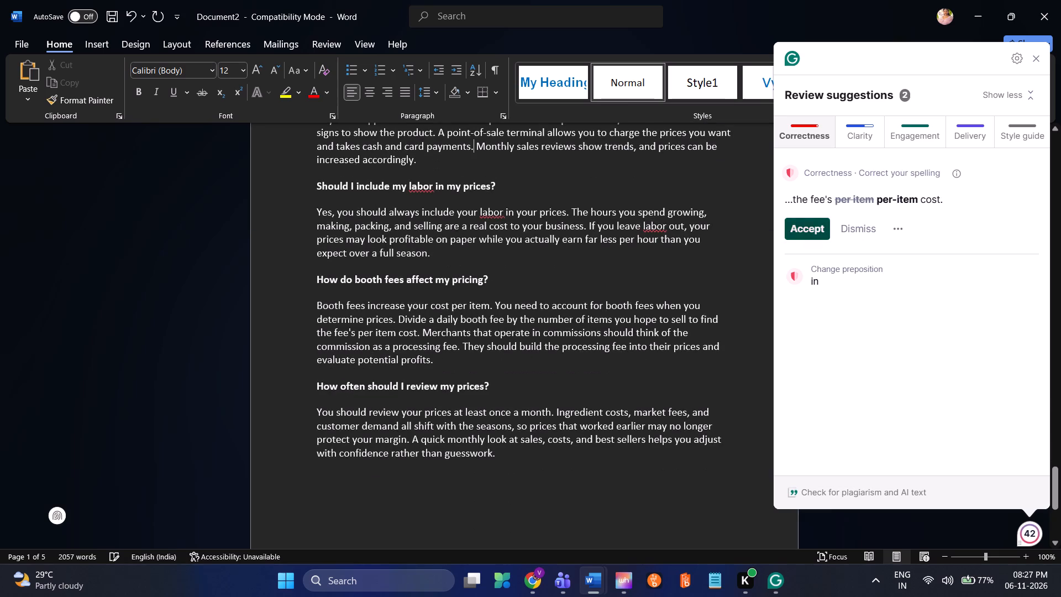
click(800, 232)
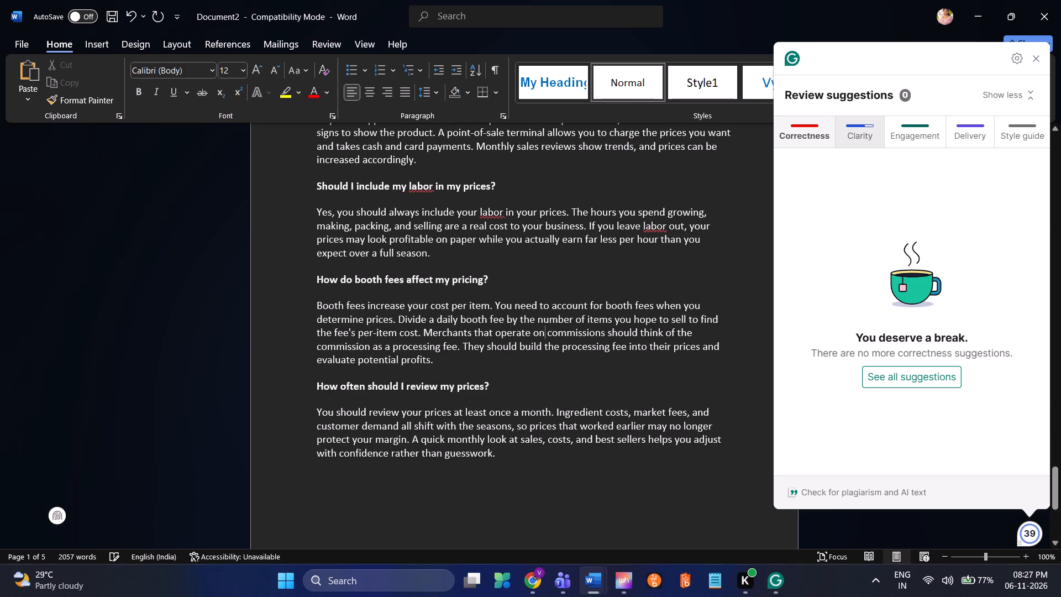
Accept clarity suggestions in the FAQ, working up from "confidence, not guesswork" through the labor, monthly sales and point-of-sale sentences to "to make a profit".
click(854, 138)
scroll(826, 402, down, 6)
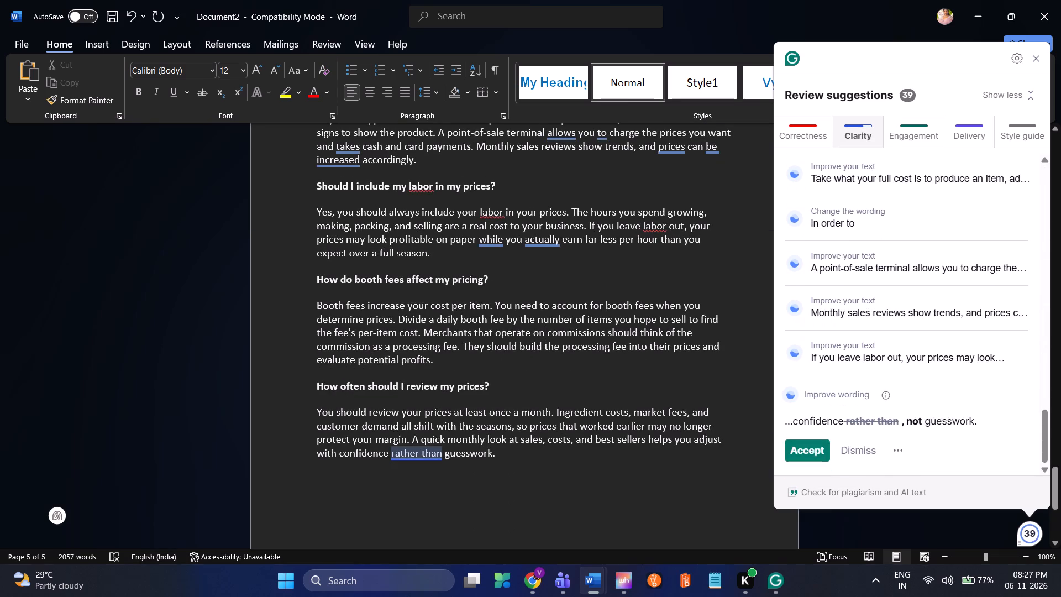
click(790, 451)
click(803, 461)
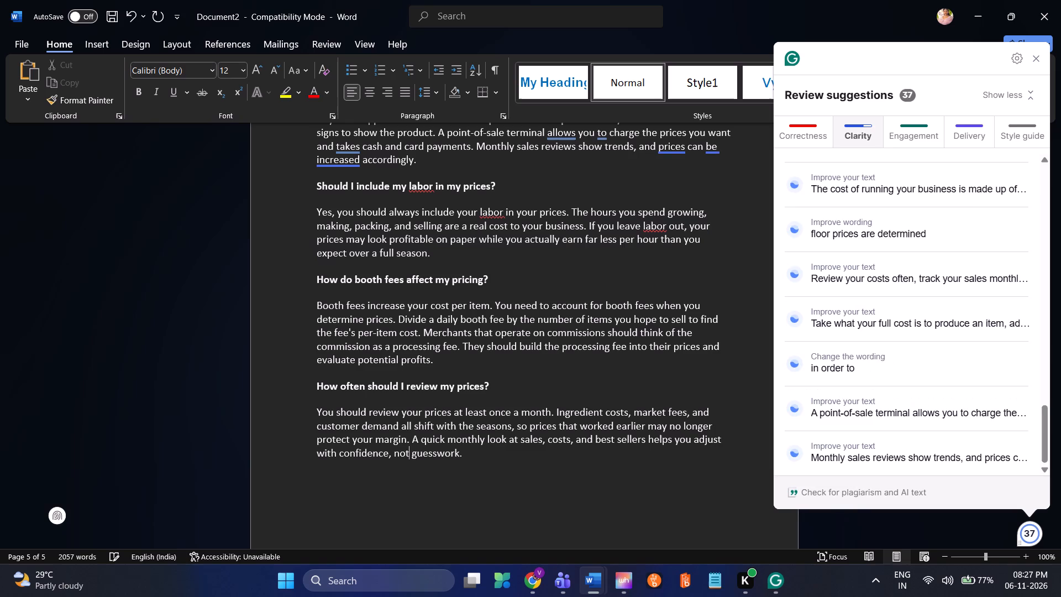
click(802, 458)
click(805, 455)
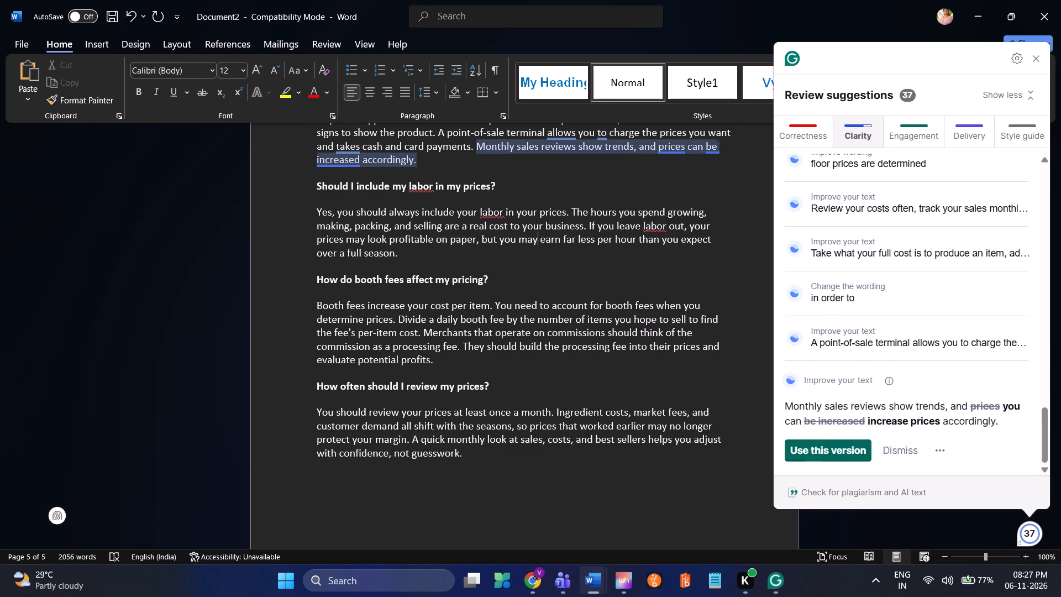
click(805, 455)
click(805, 455)
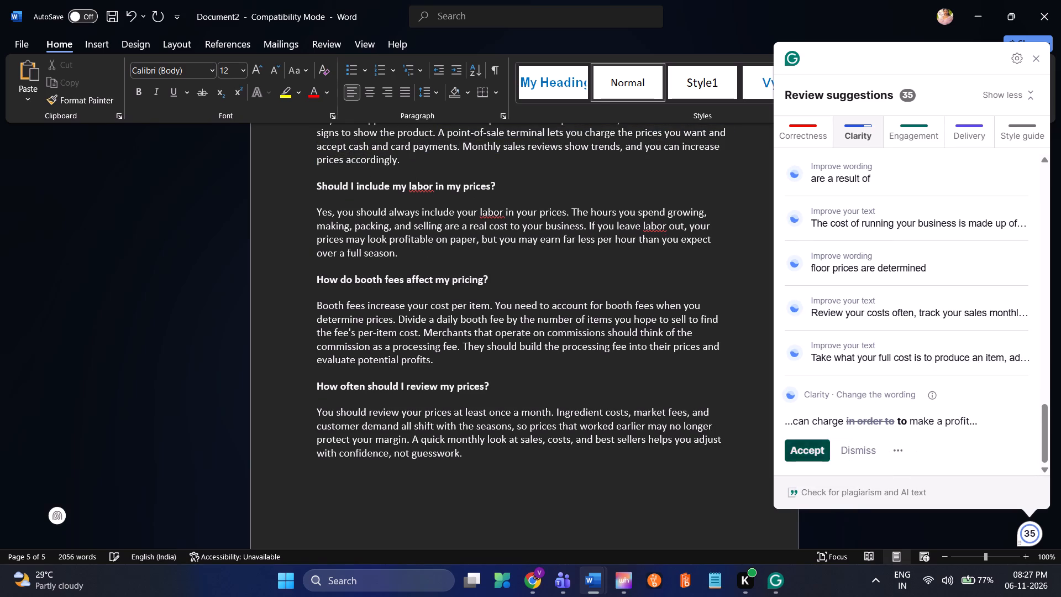
Accept the conclusion's clarity rewrites "After you set floor prices" and "adjust intentionally rather than on impulse".
click(832, 255)
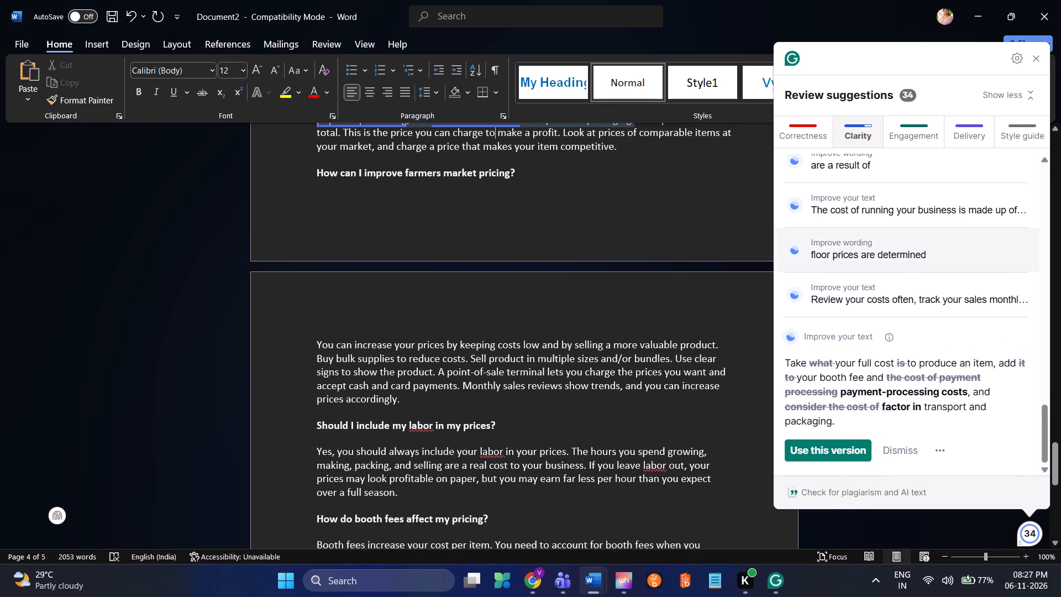
click(805, 362)
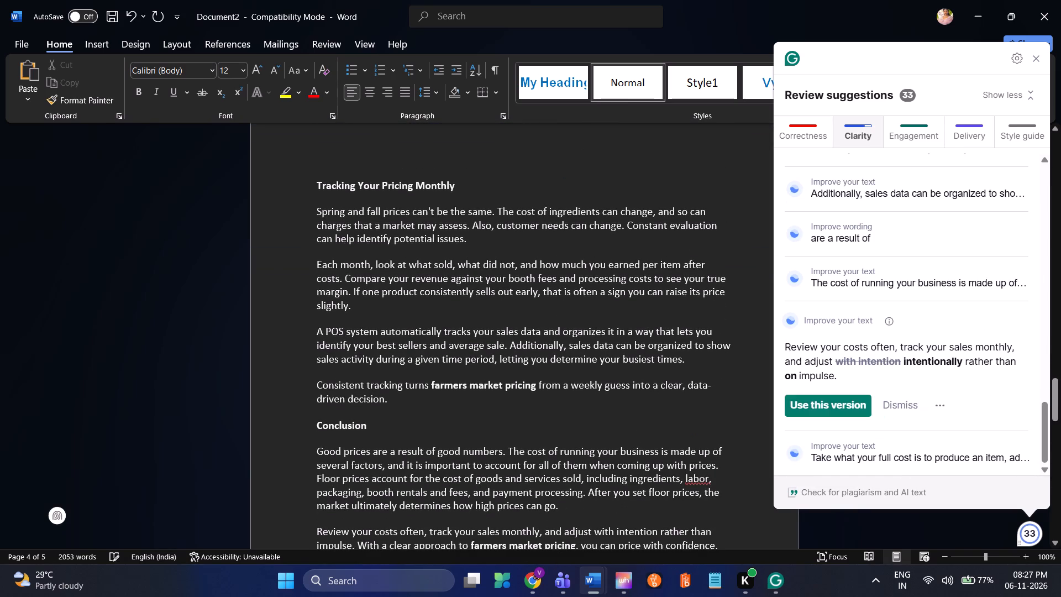
click(796, 396)
scroll(829, 312, up, 7)
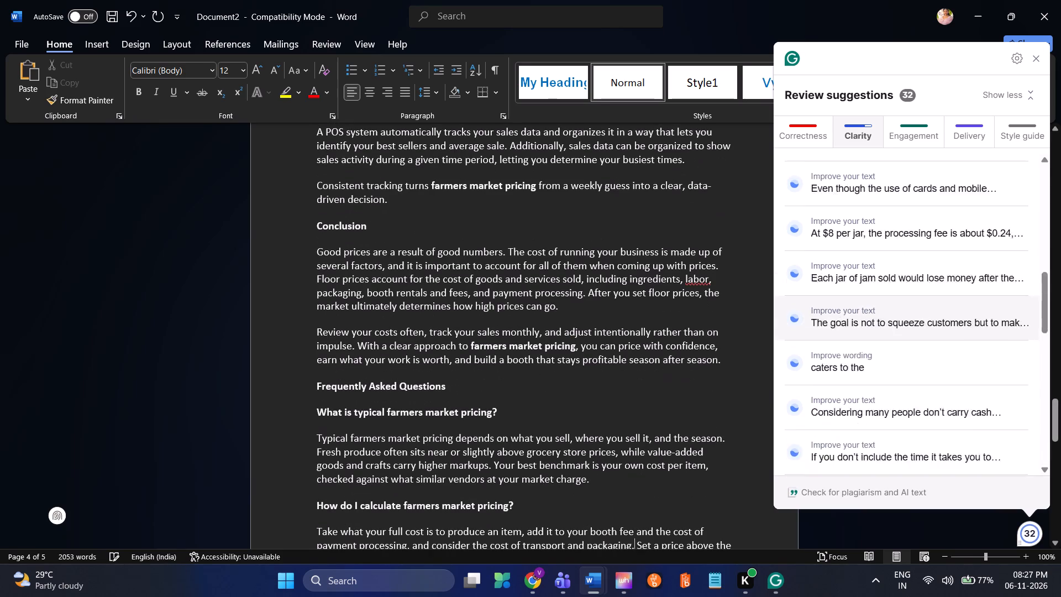
Accept the clarity rewrites "supports your loyal customer base" and "Since many people no longer carry cash" in the Ways to Improve Your Margins section.
click(824, 449)
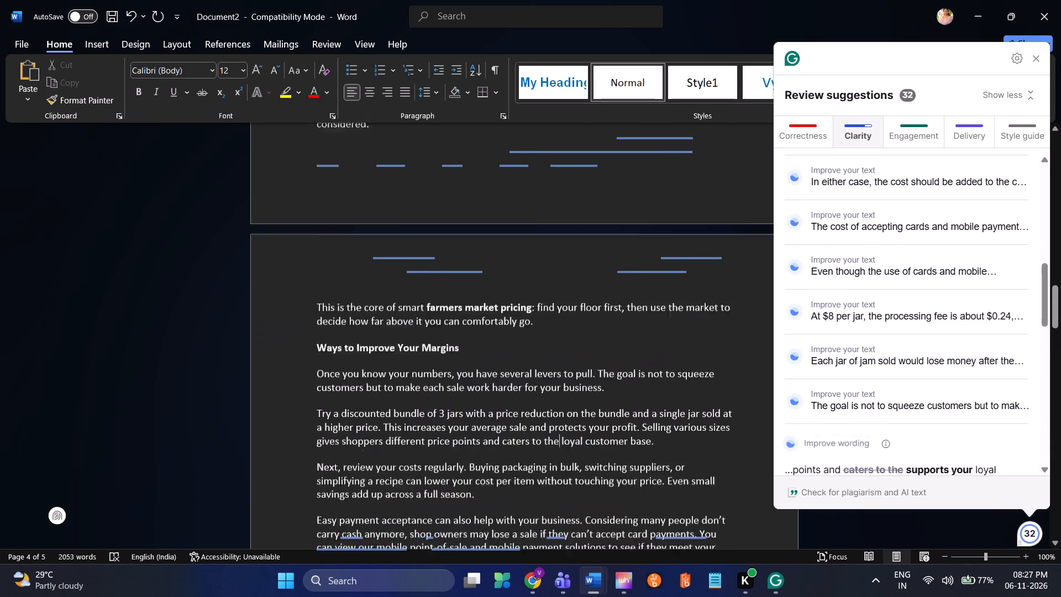
drag(799, 421, 797, 409)
click(797, 409)
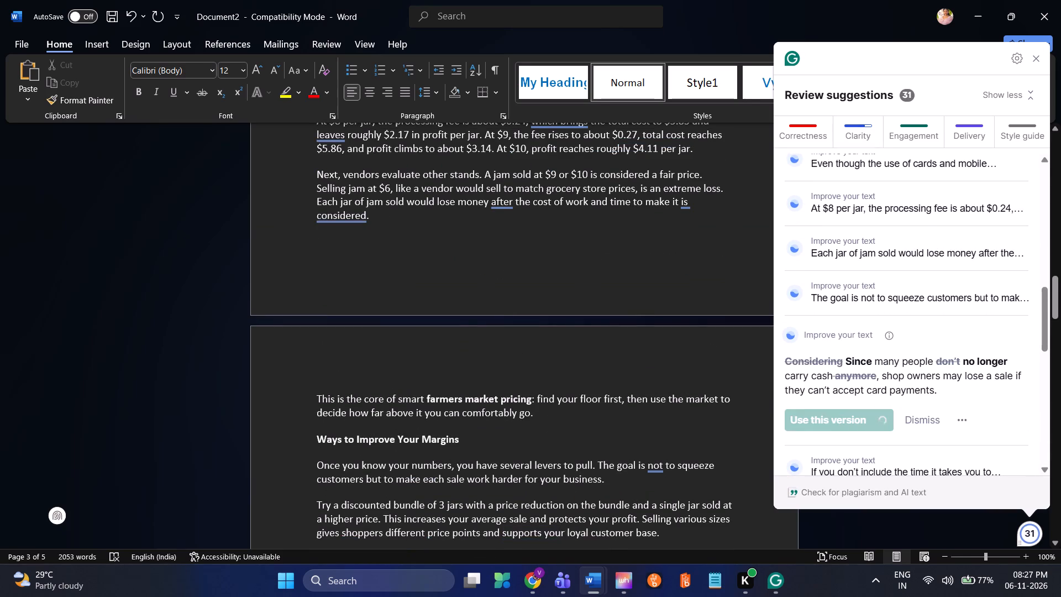
click(799, 419)
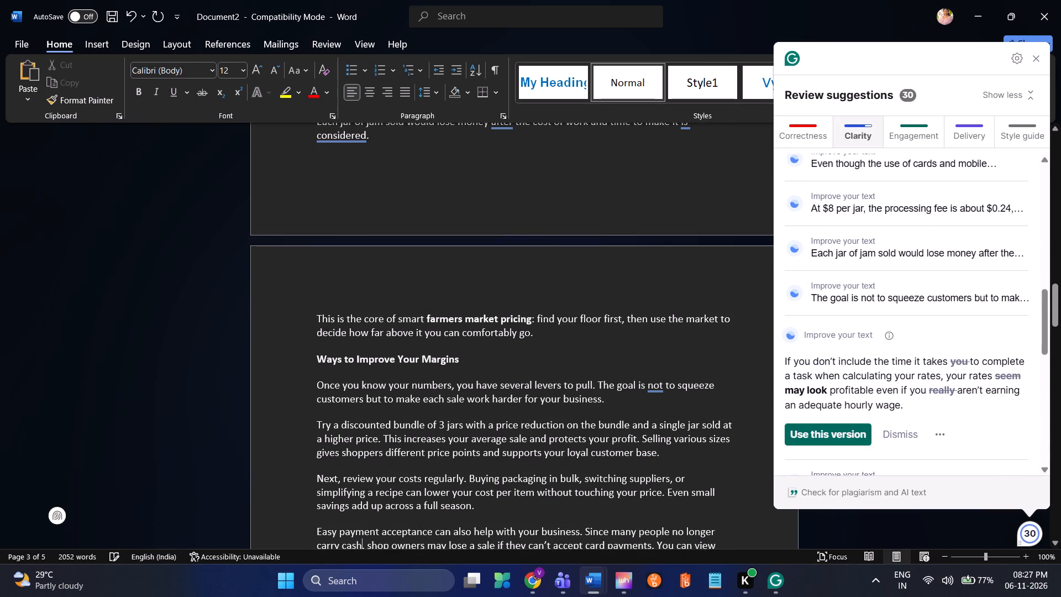
Accept clarity rewrites in Mistakes That Inflate Your Costs: "your rates may look profitable", "If you reduce prices" and "clear time-sensitive low stock".
click(802, 429)
click(801, 397)
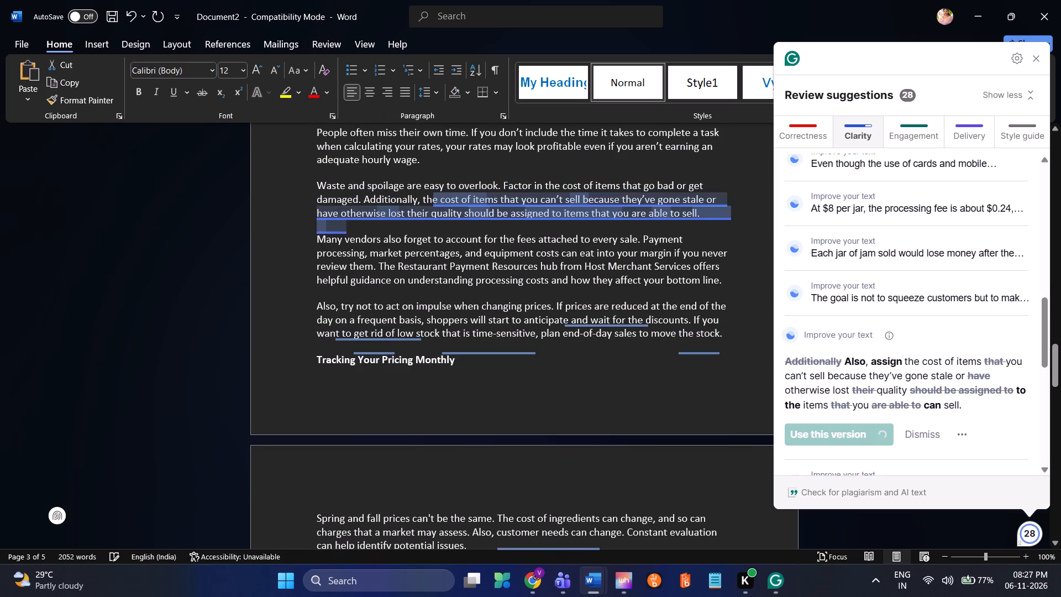
click(803, 417)
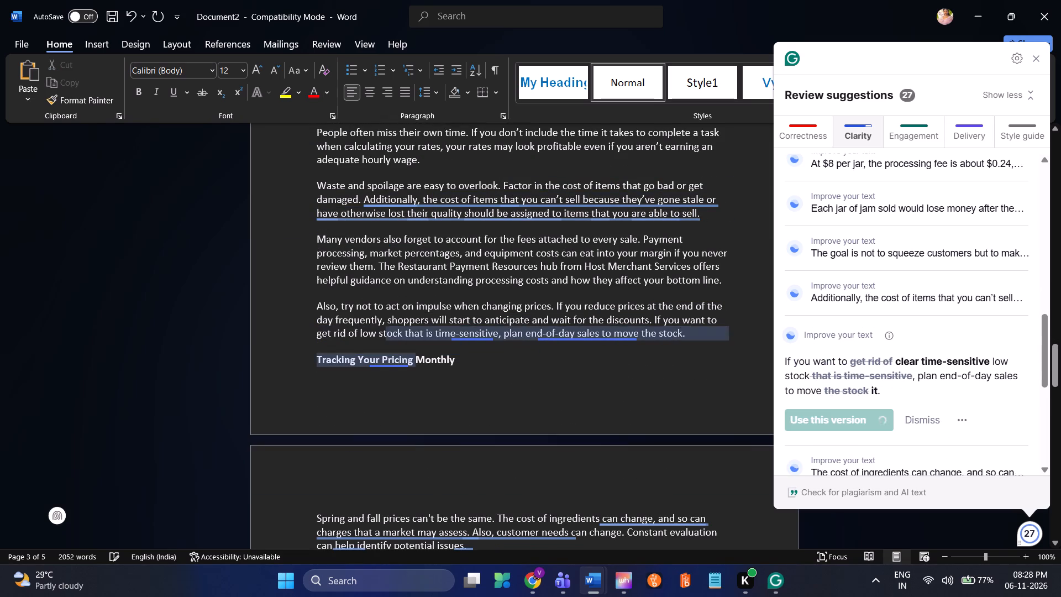
scroll(803, 417, down, 1)
click(802, 395)
scroll(802, 395, down, 1)
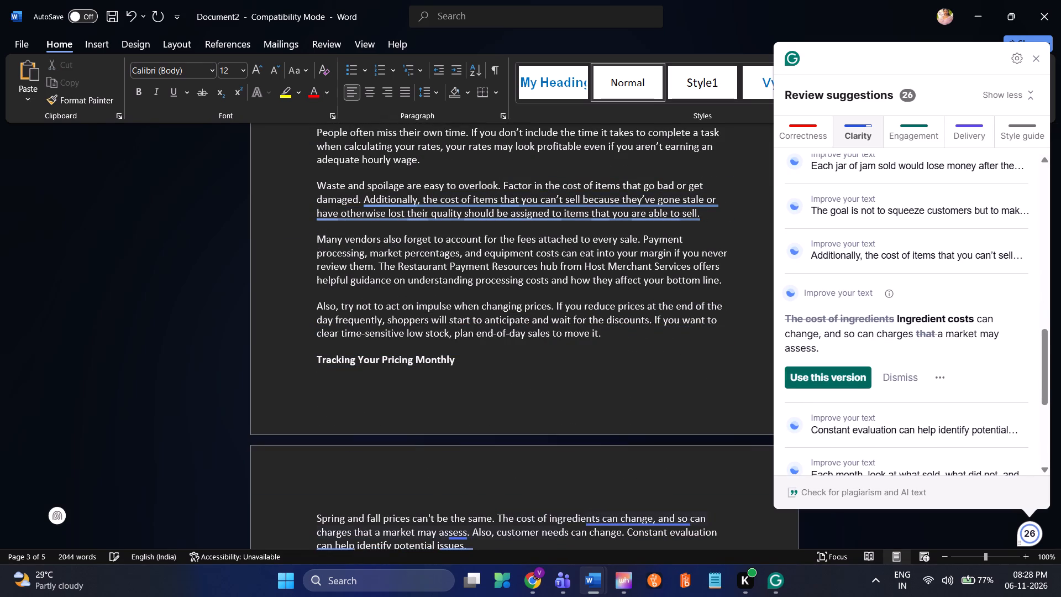
Accept the monthly tracking section's clarity rewrites: "Ingredient costs", "Regular evaluation can help you spot", "review what sold, what didn't" and "so you can identify".
click(804, 375)
click(806, 360)
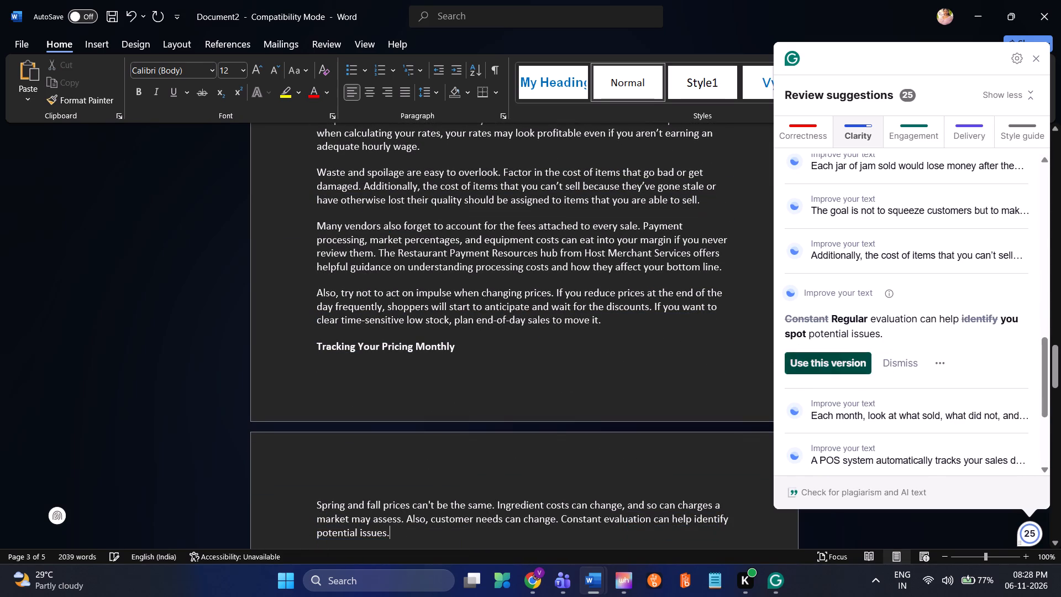
click(807, 371)
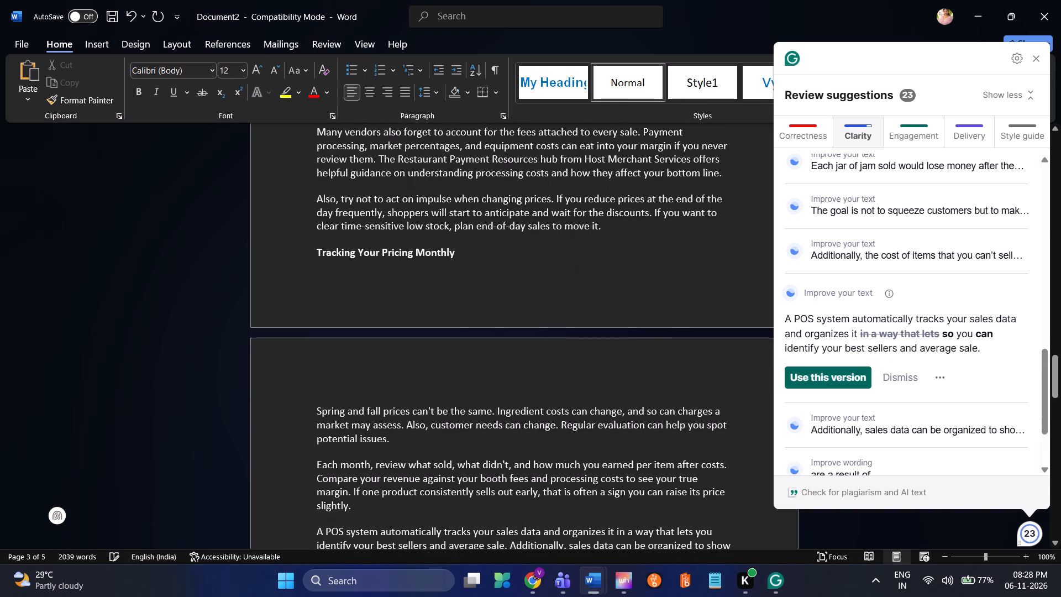
click(808, 381)
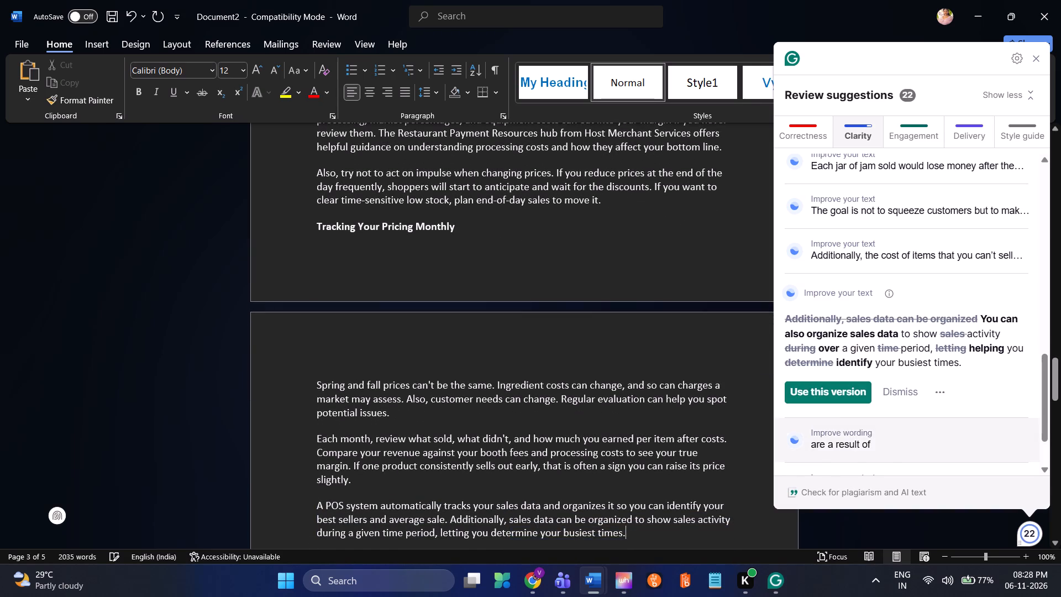
Accept the conclusion's "come from" and "comes from several factors" rewrites and the FAQ's "Take your full cost to produce an item" rewrite.
click(818, 426)
click(801, 409)
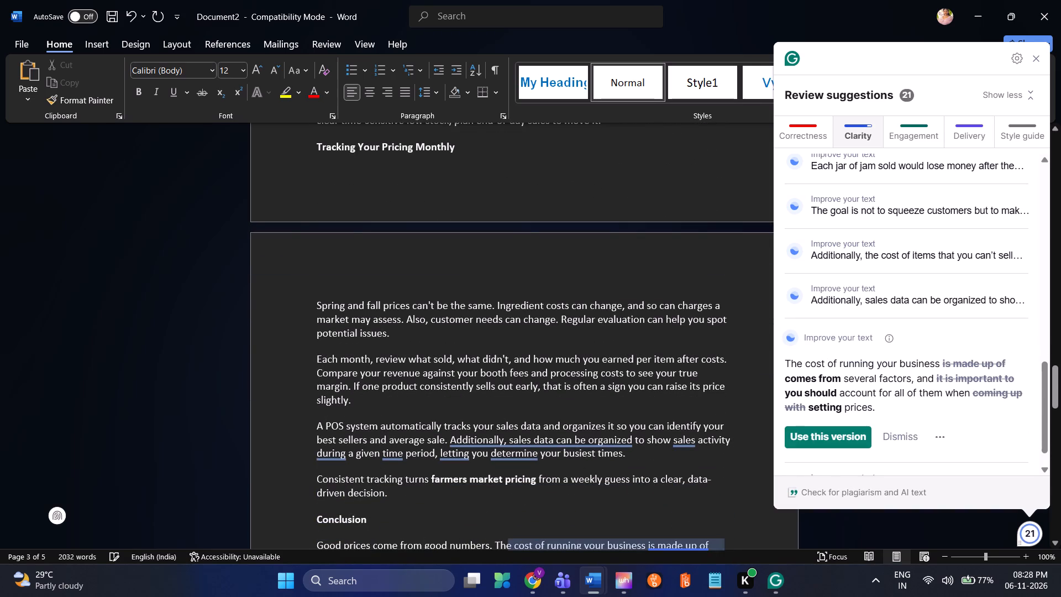
click(801, 437)
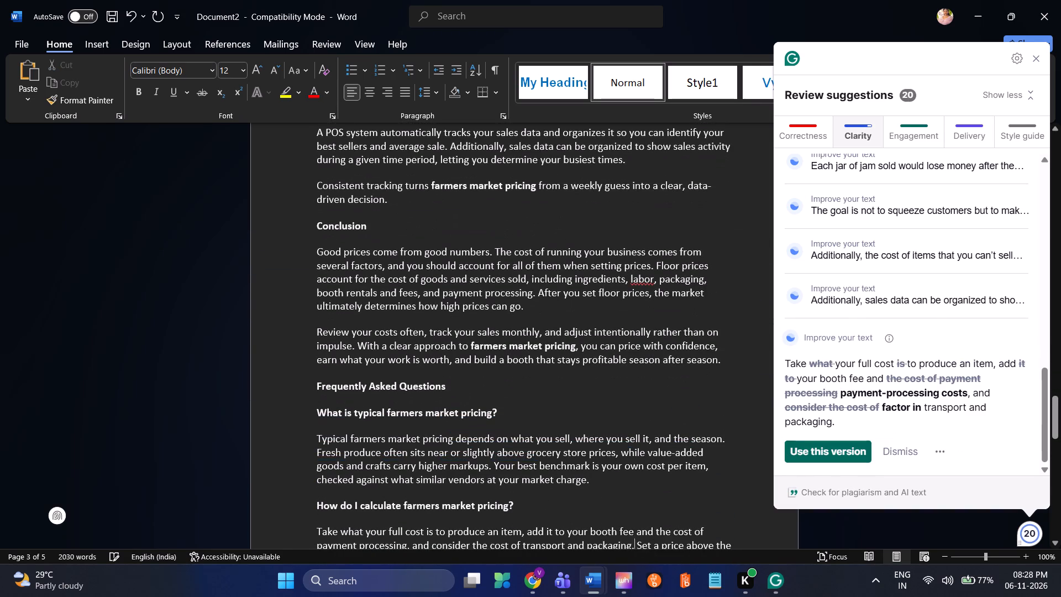
click(804, 455)
Accept clarity fixes in What Drives the Number Up or Down: "include raw materials", "to maintain", "a good's price" and "you should add the cost to each unit sold".
scroll(804, 455, down, 1)
scroll(824, 386, up, 7)
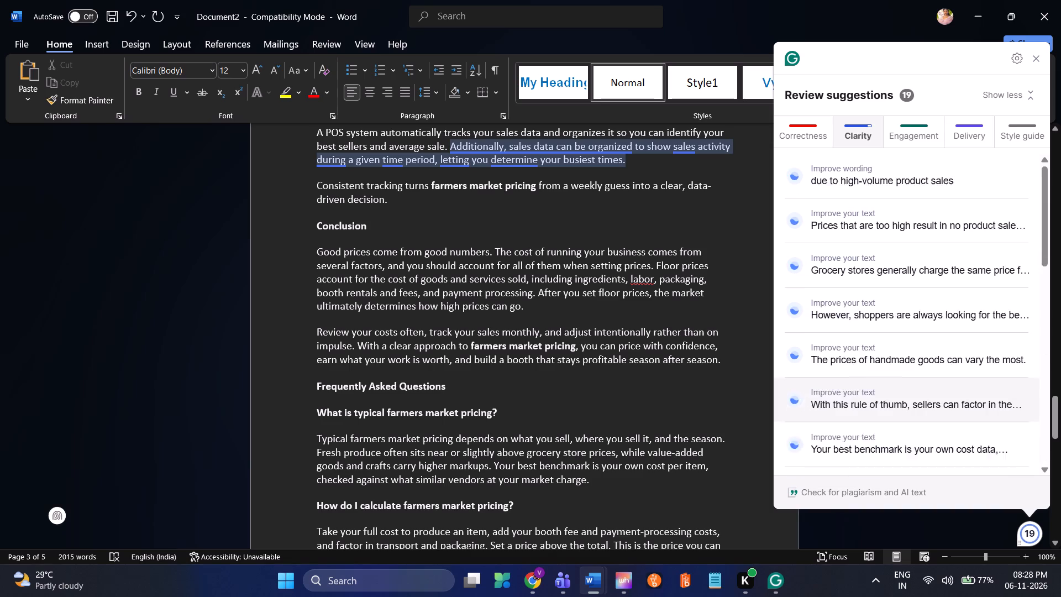
scroll(824, 386, down, 1)
click(820, 386)
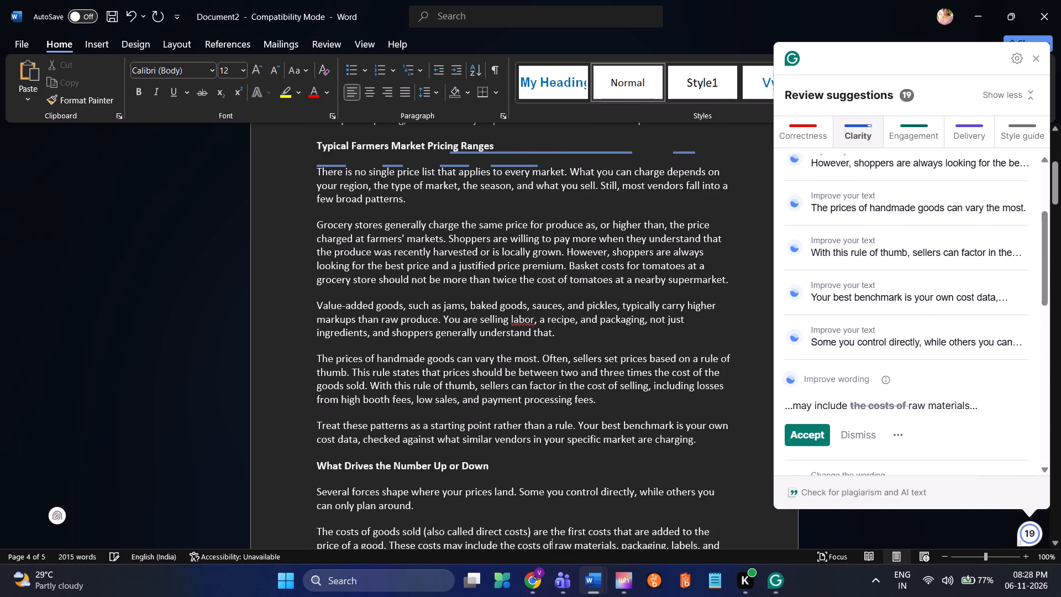
click(805, 427)
click(806, 432)
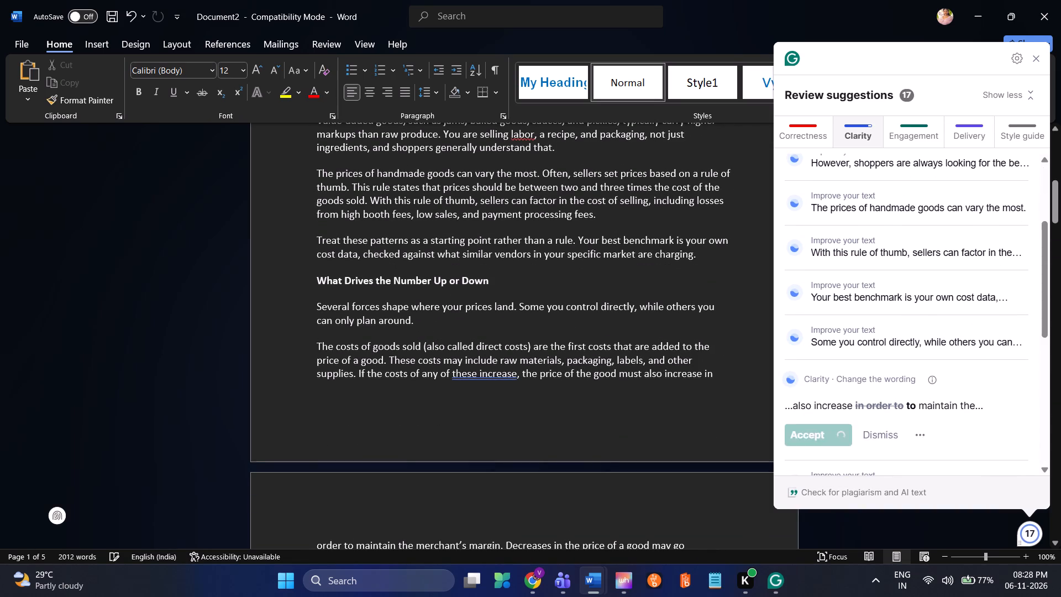
click(811, 453)
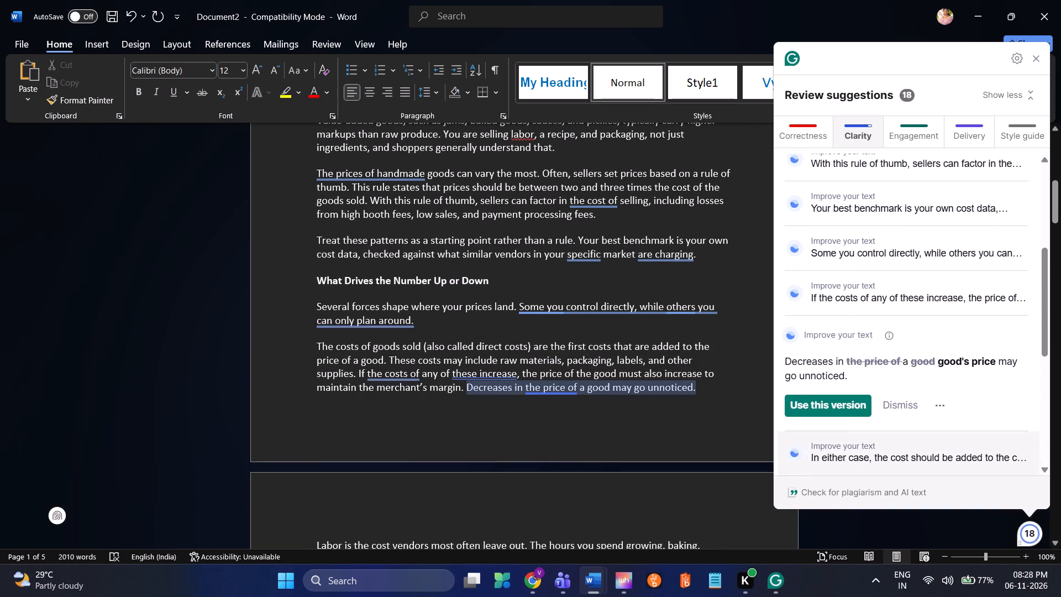
click(807, 412)
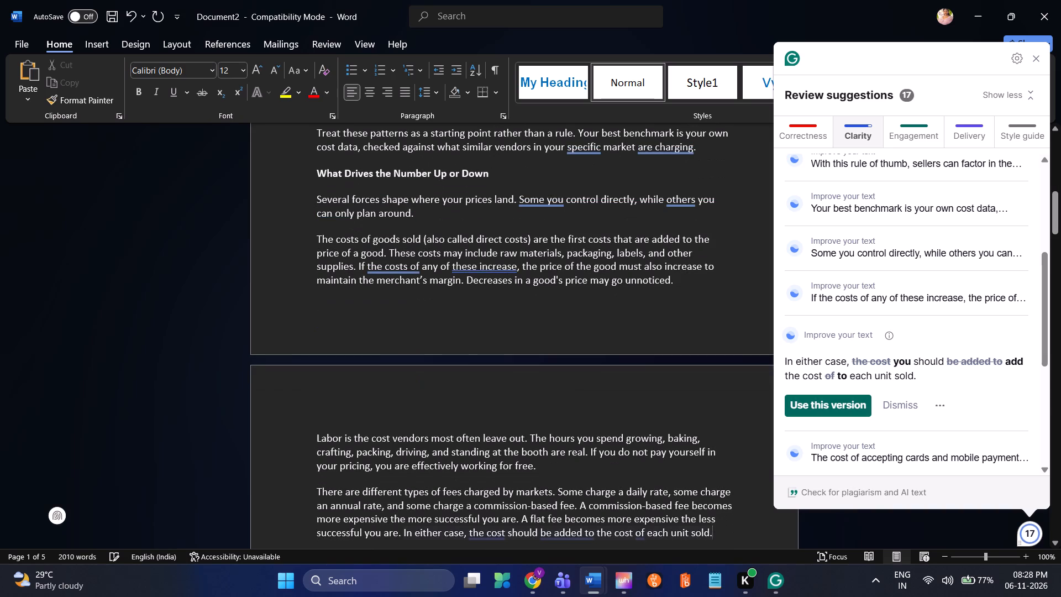
click(805, 406)
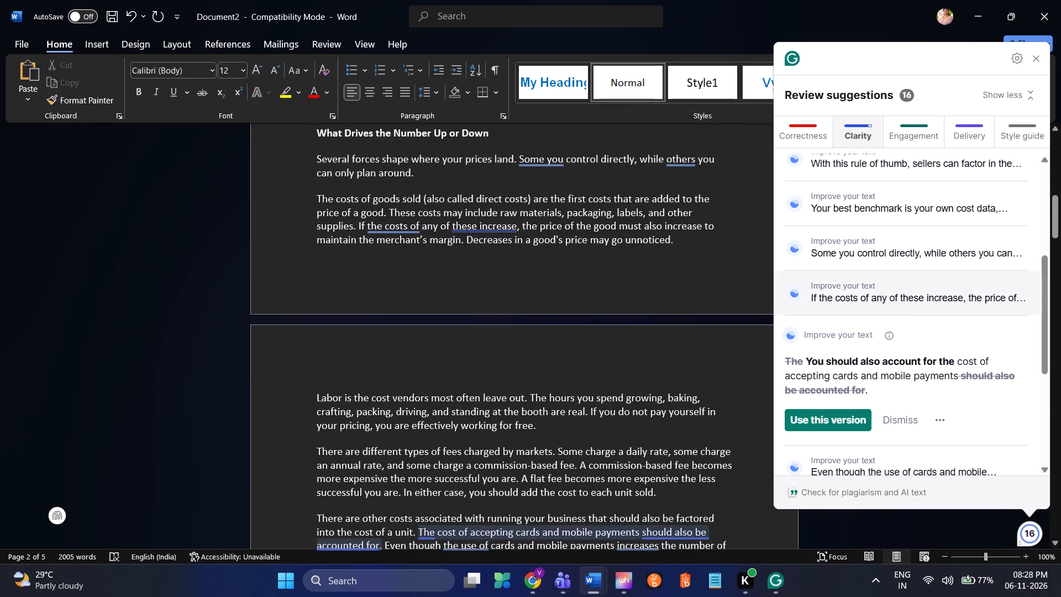
Accept the pricing ranges section's clarity rewrites: "more than, farmers' markets", "always look for the best price", "selling costs" and "in your market charge".
scroll(822, 311, up, 3)
scroll(822, 236, up, 3)
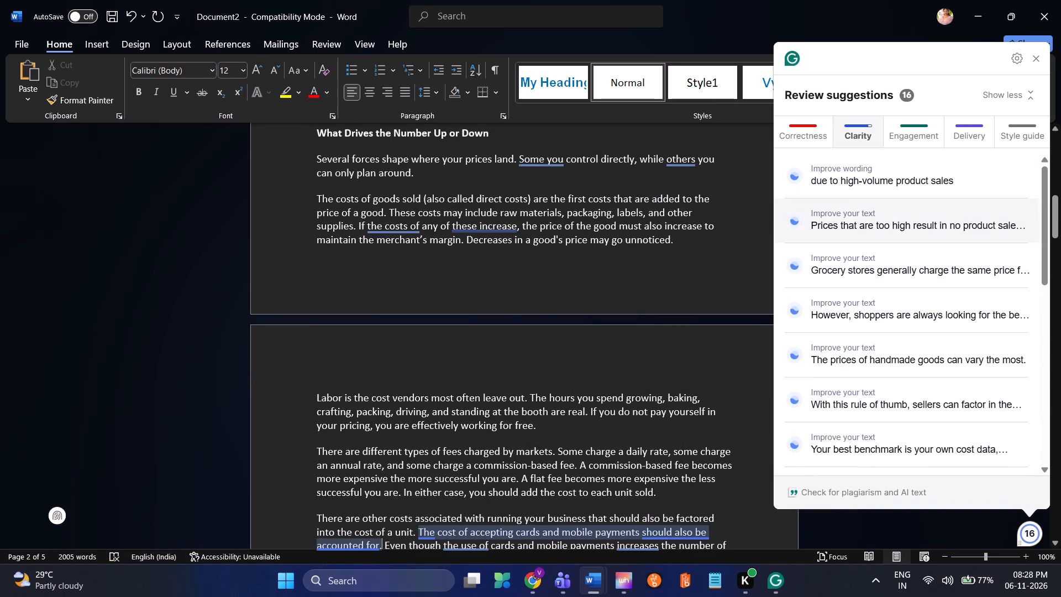
click(821, 203)
click(821, 203)
click(818, 159)
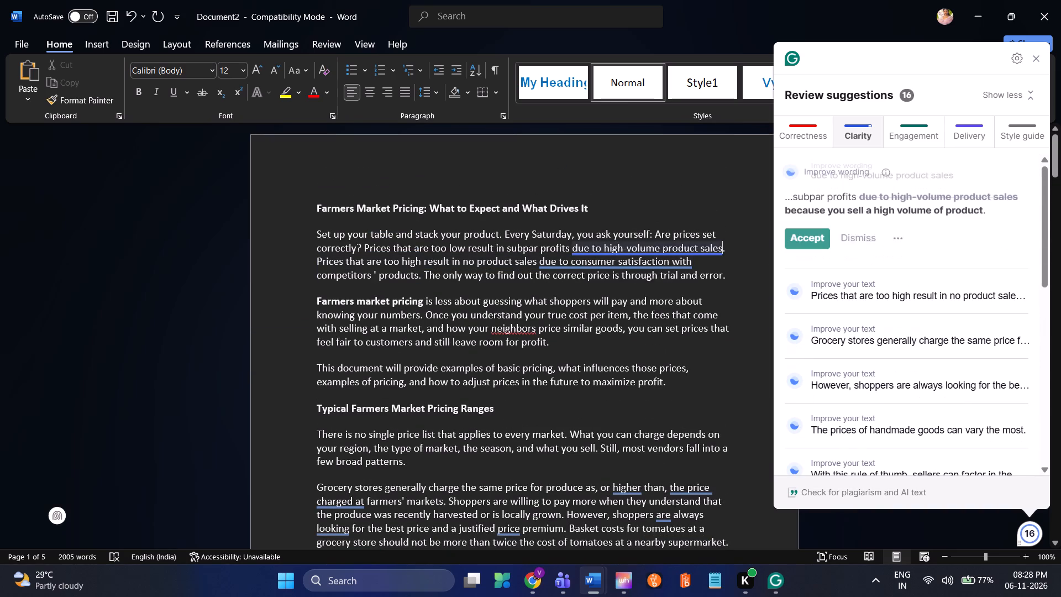
click(802, 344)
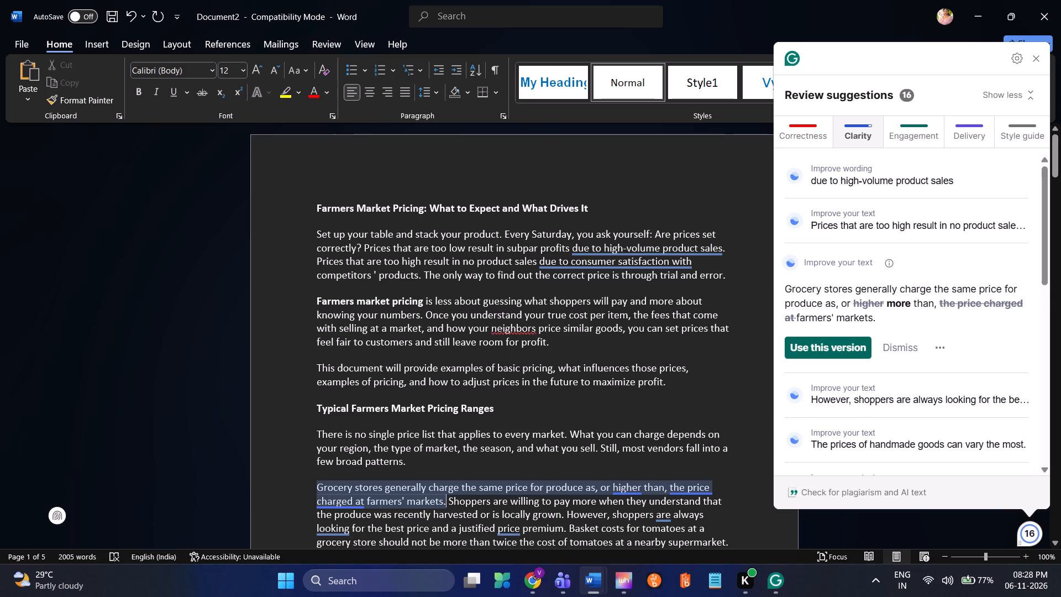
click(815, 346)
click(811, 334)
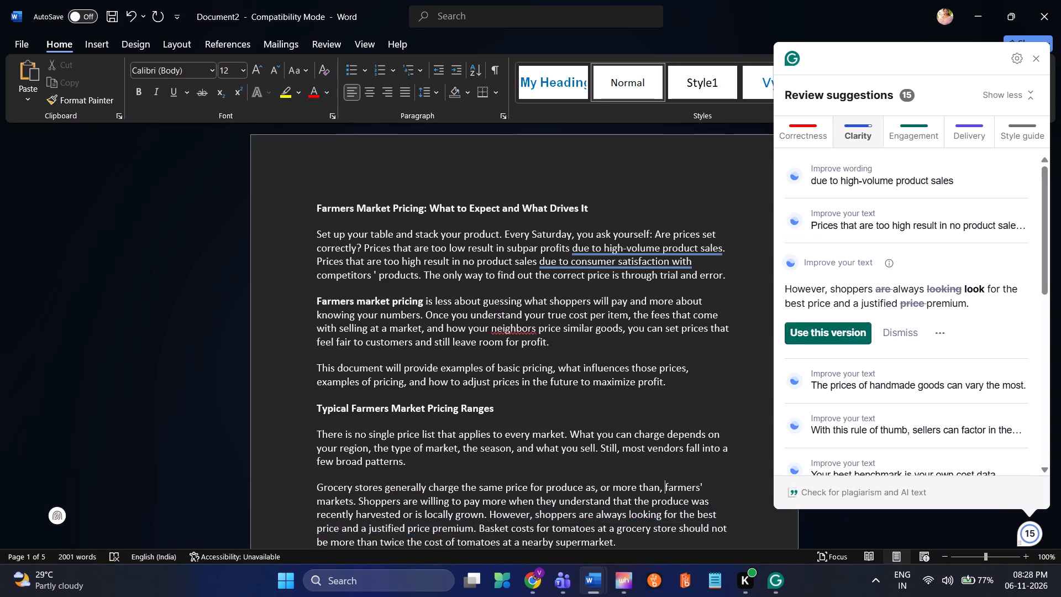
click(809, 362)
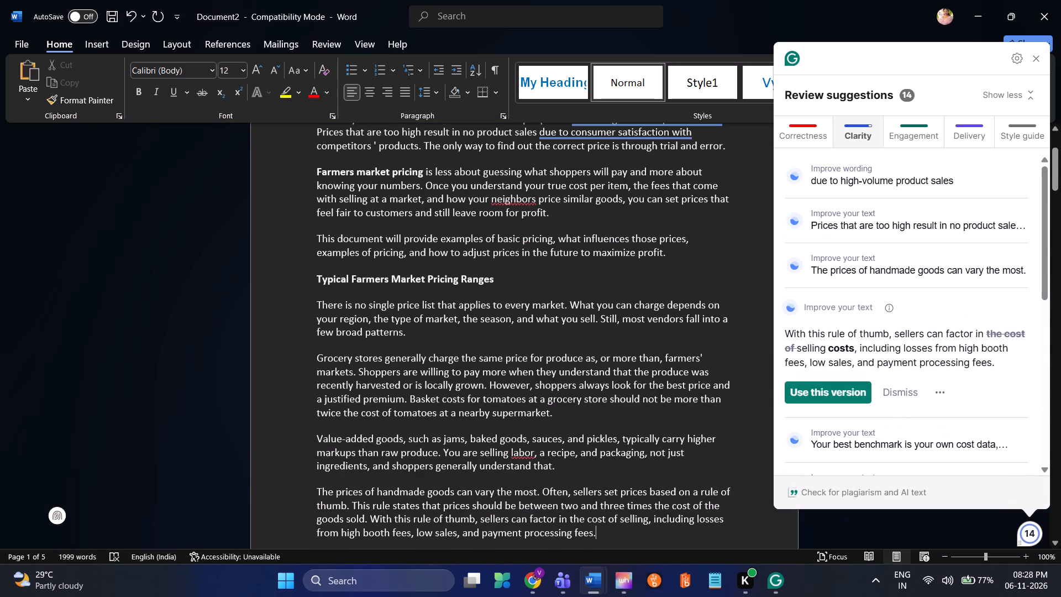
click(808, 385)
click(808, 395)
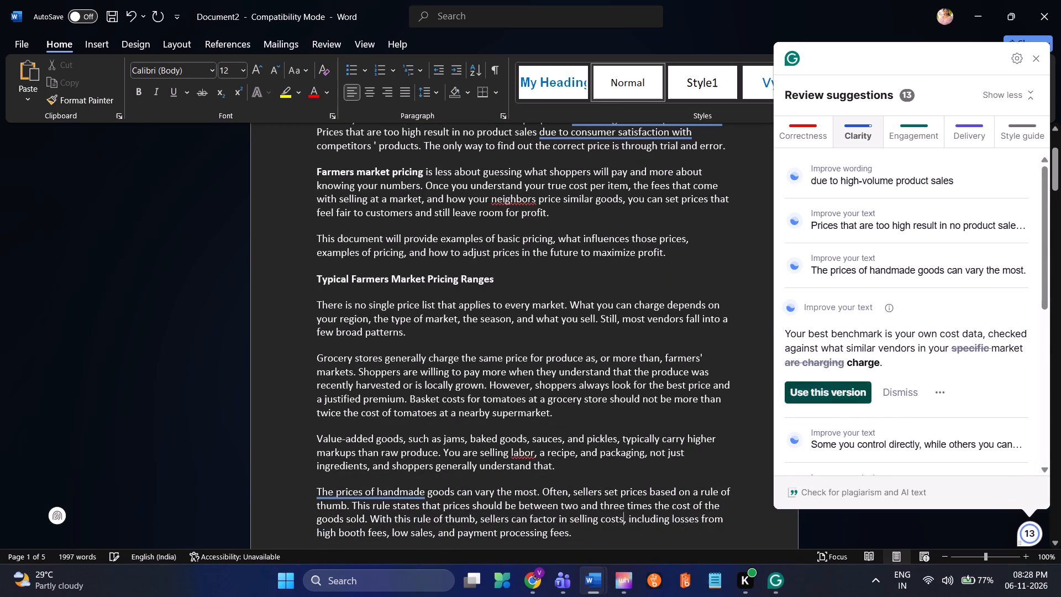
Accept the rewrites "You control some directly" and "If any of these costs increase" in What Drives the Number Up or Down.
click(806, 374)
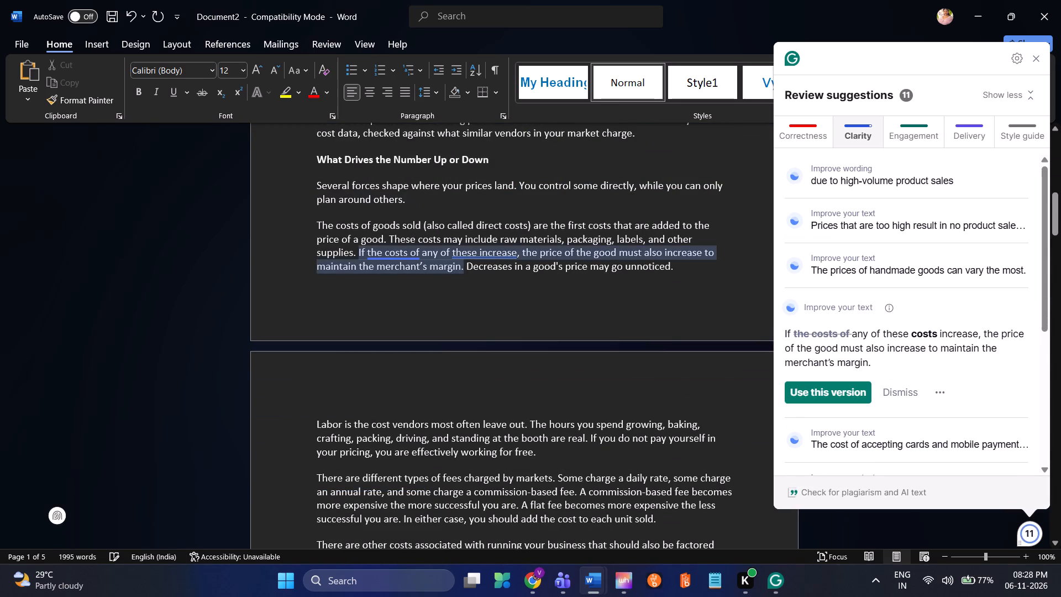
click(806, 382)
Accept the jam example's "once you factor in" and "bringing"/"leaving" rewrites and the margins section's "The goal isn't", and close the suggestions.
click(821, 447)
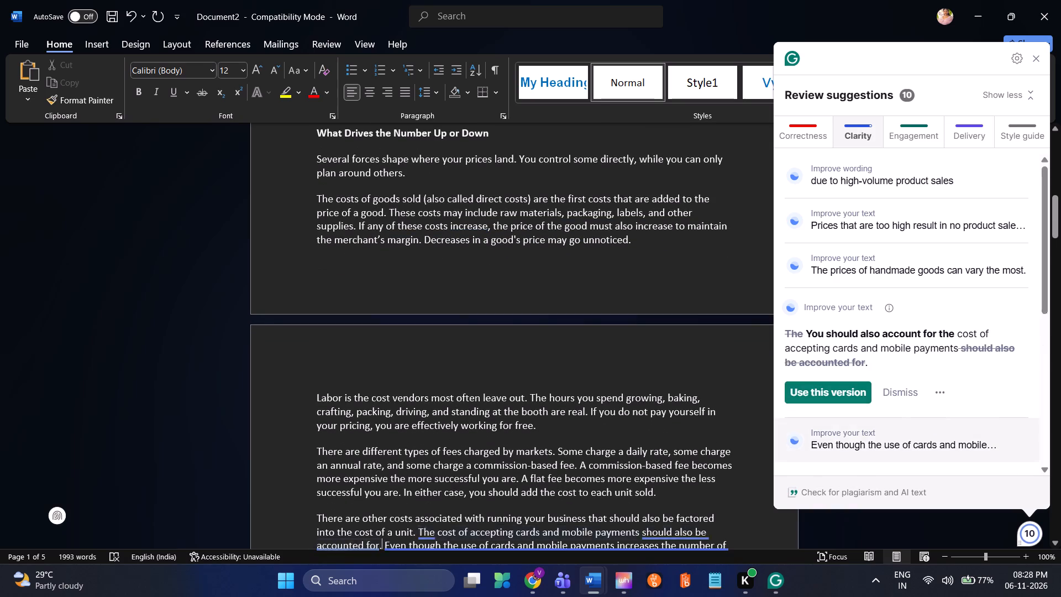
scroll(822, 415, down, 2)
click(835, 314)
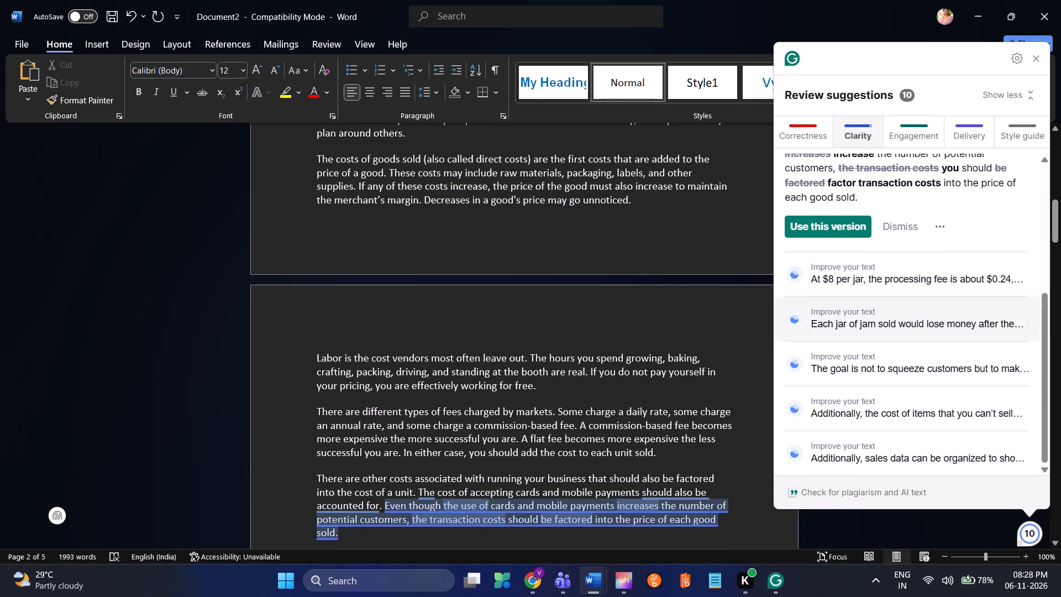
click(827, 314)
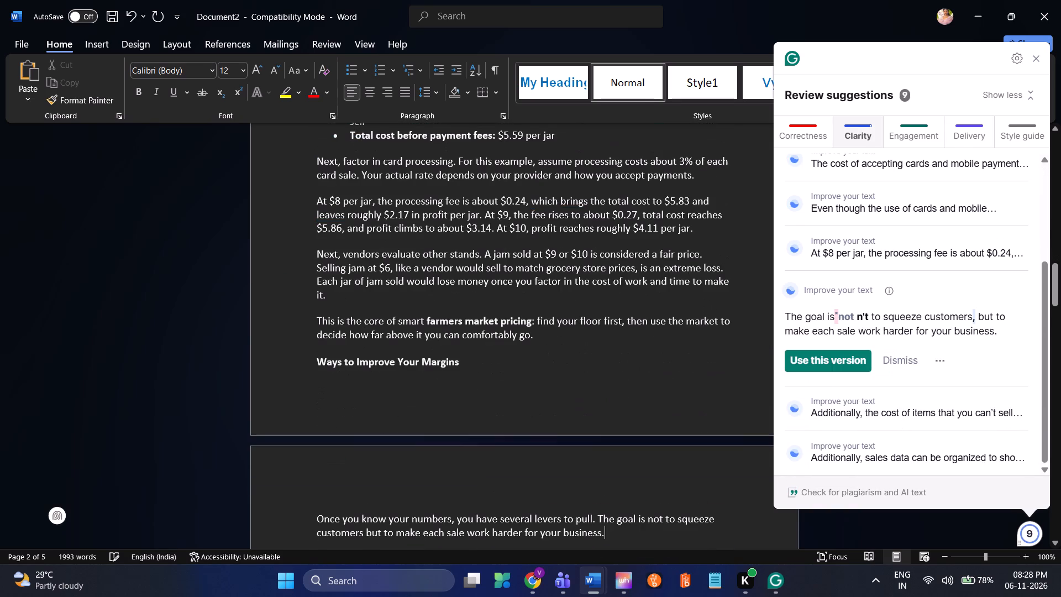
click(827, 349)
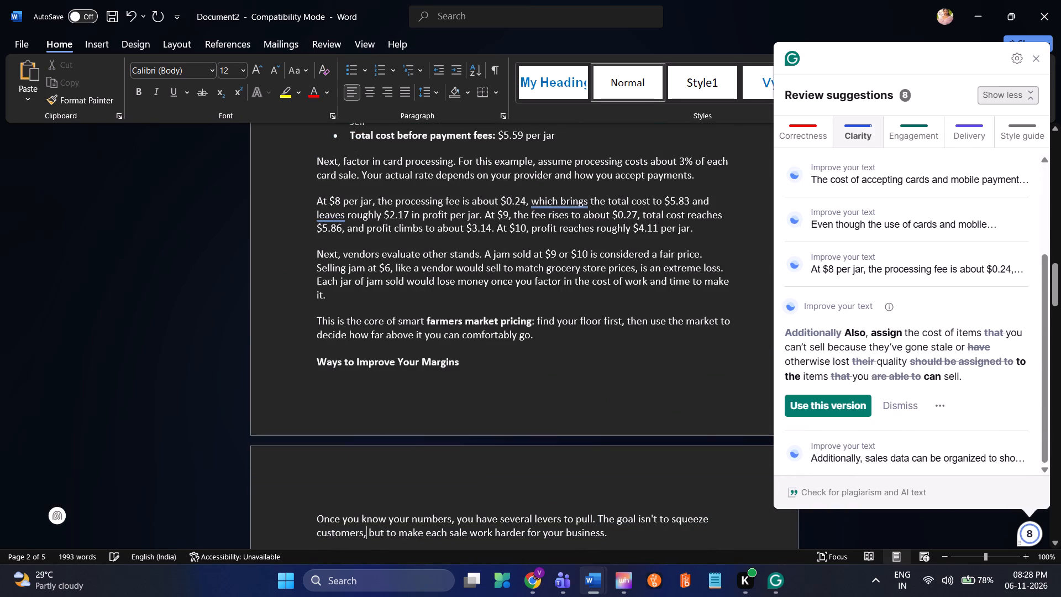
click(898, 264)
click(832, 365)
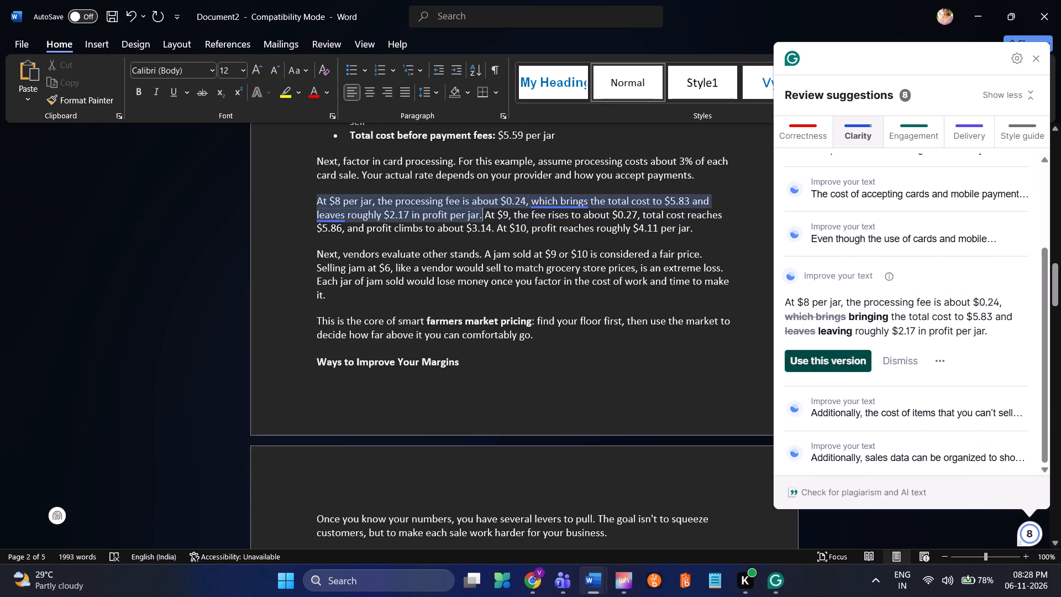
click(1039, 65)
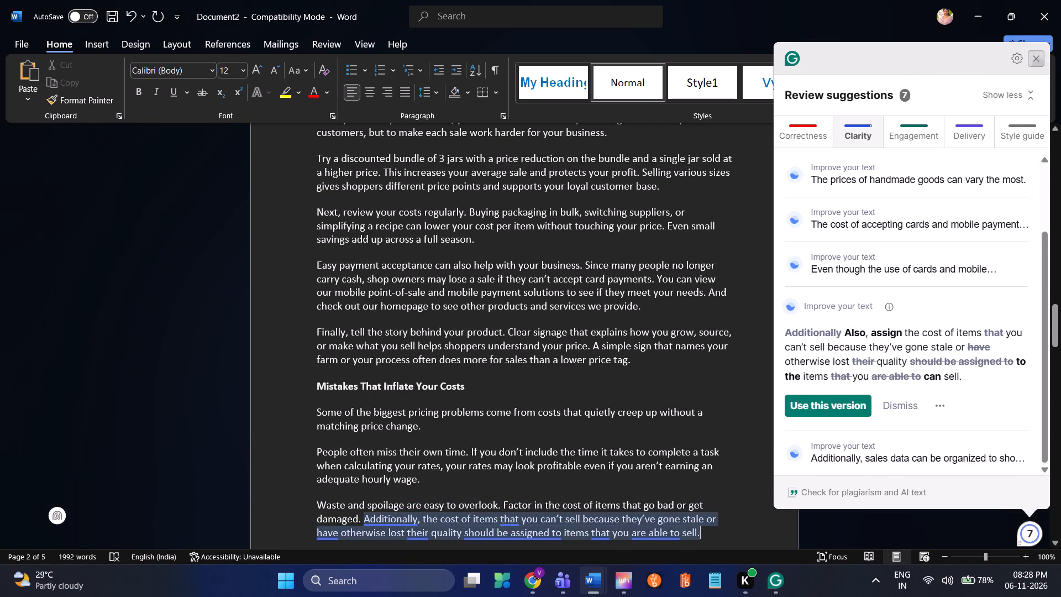
Copy the entire Farmers Market Pricing article.
scroll(641, 287, up, 9)
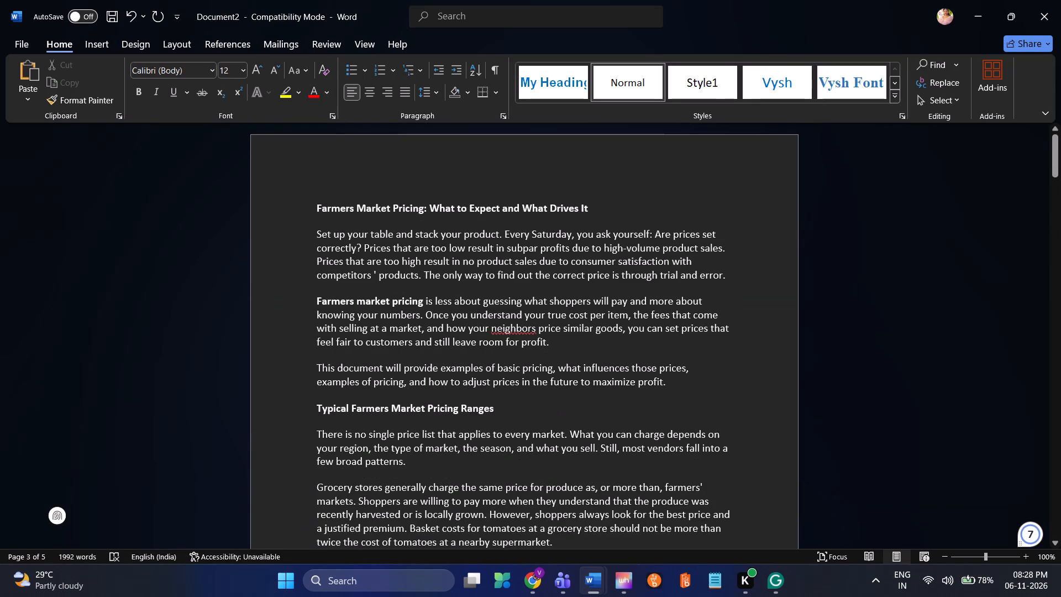
key(ctrl+a)
key(ctrl+c)
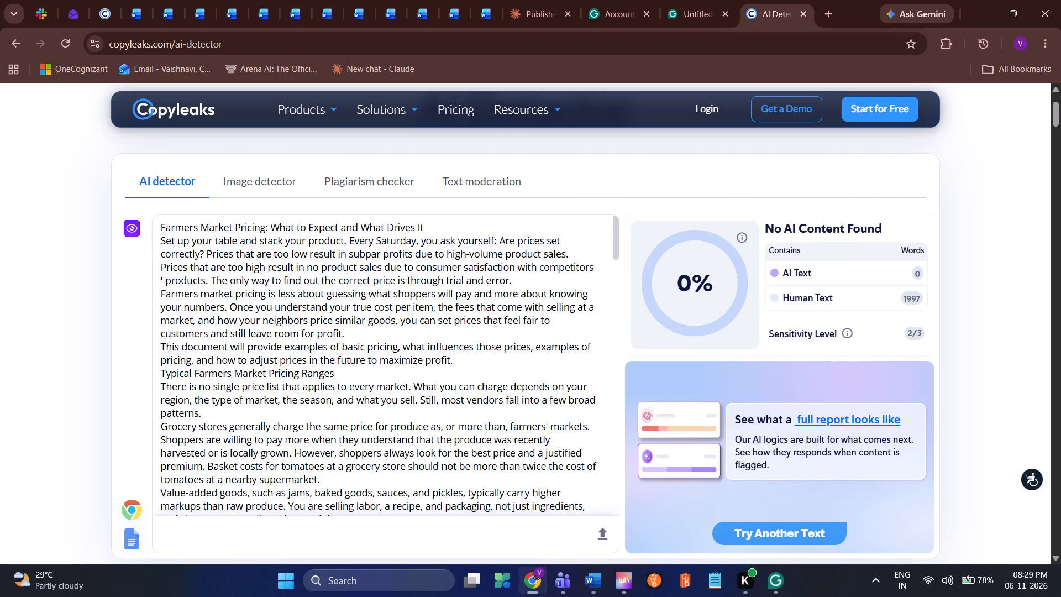
Insert the result screenshot above the Farmers Market Pricing title in Word's Document2, with the title on the line below.
click(176, 530)
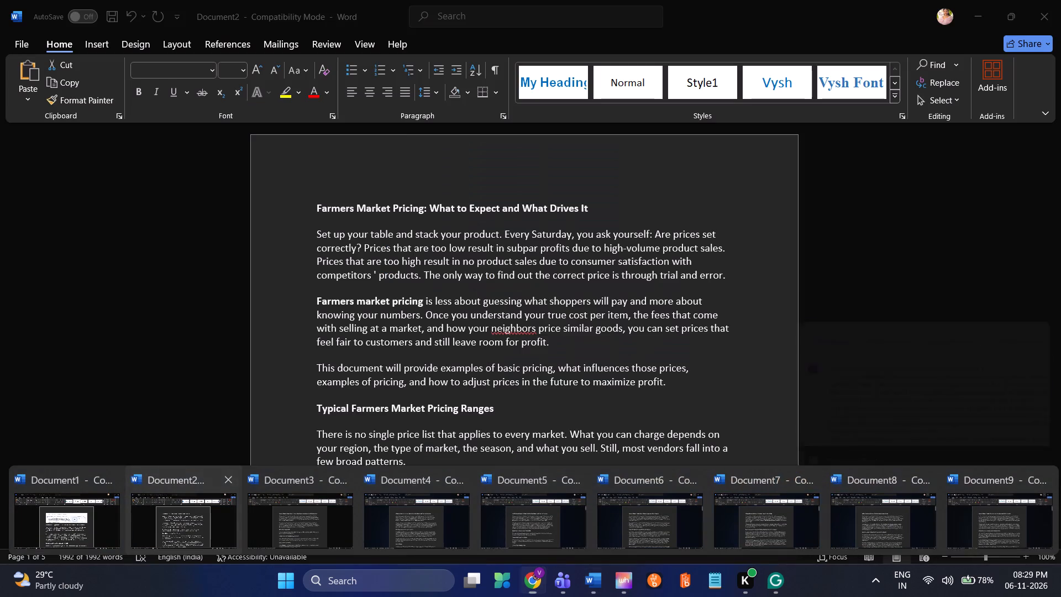
click(337, 385)
click(315, 211)
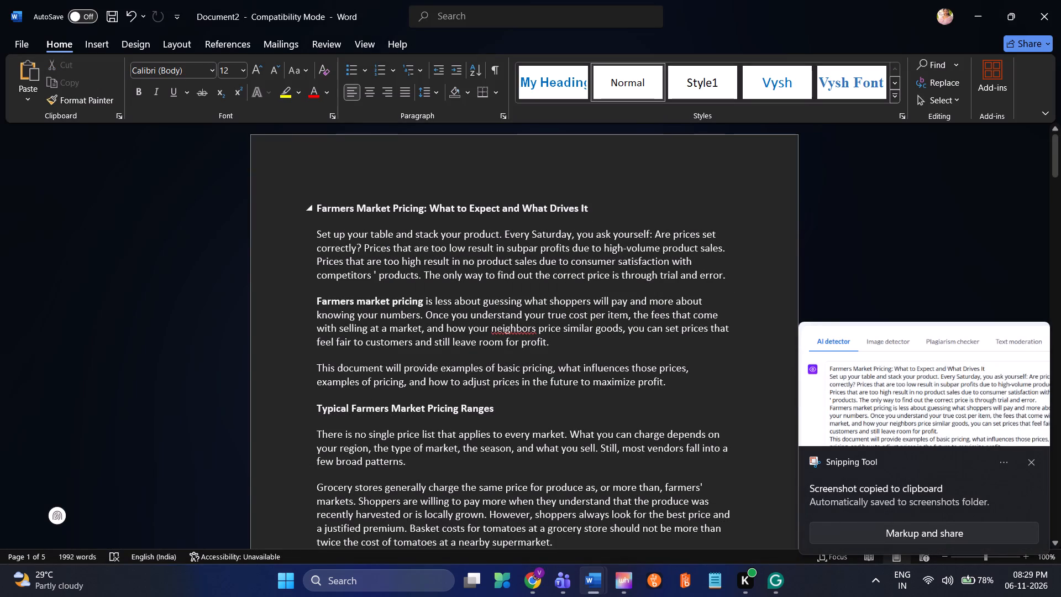
key(ctrl+v)
key(Return)
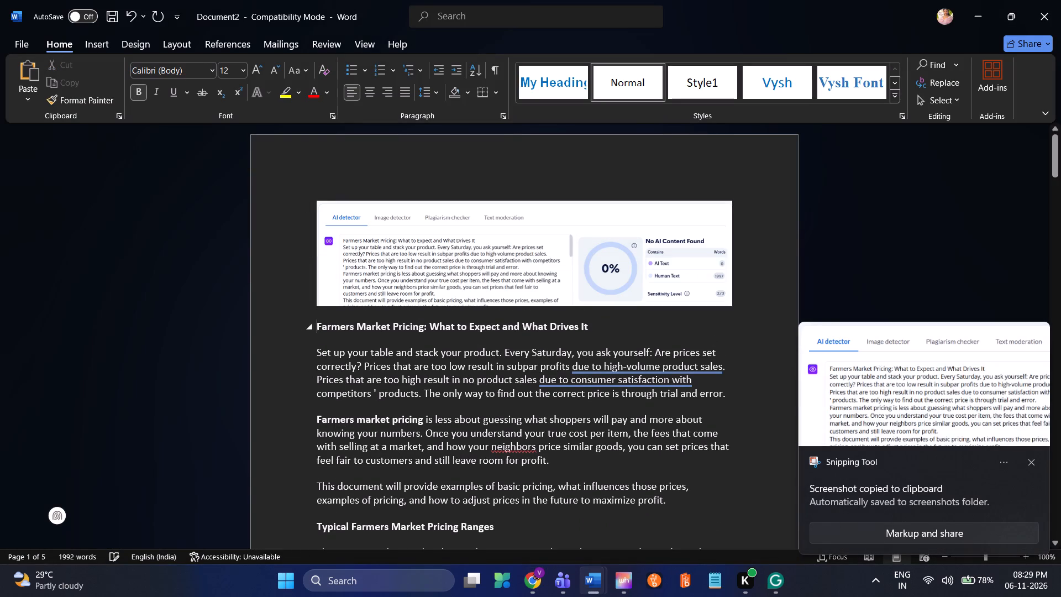
In Document3, accept Grammarly's first correctness fixes: "patterns", the "sign-up" spelling, and removal of the comma in "recognize you, as well".
click(300, 530)
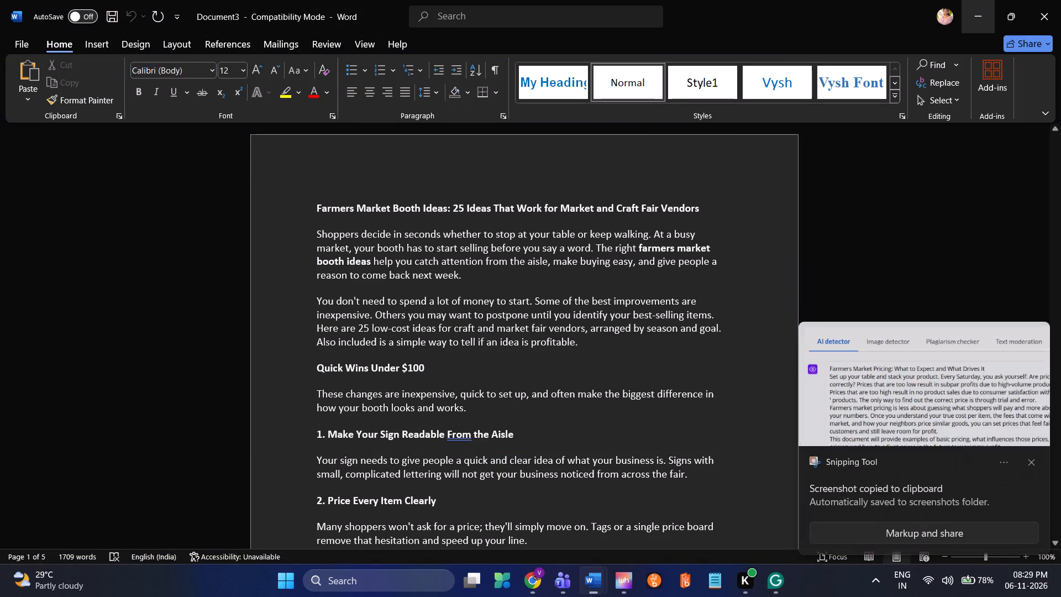
click(1030, 459)
click(1024, 543)
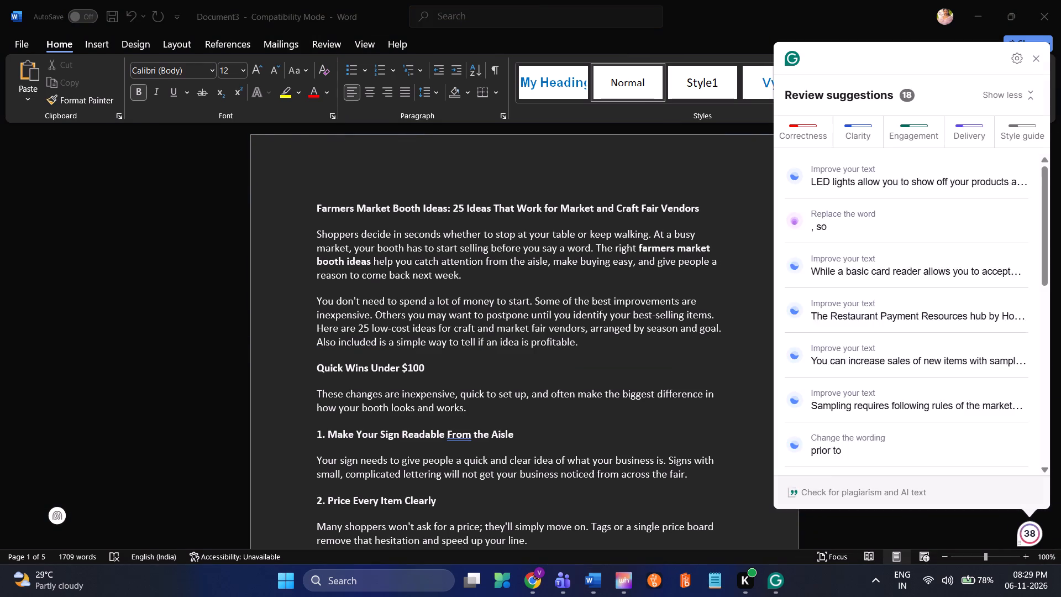
click(800, 130)
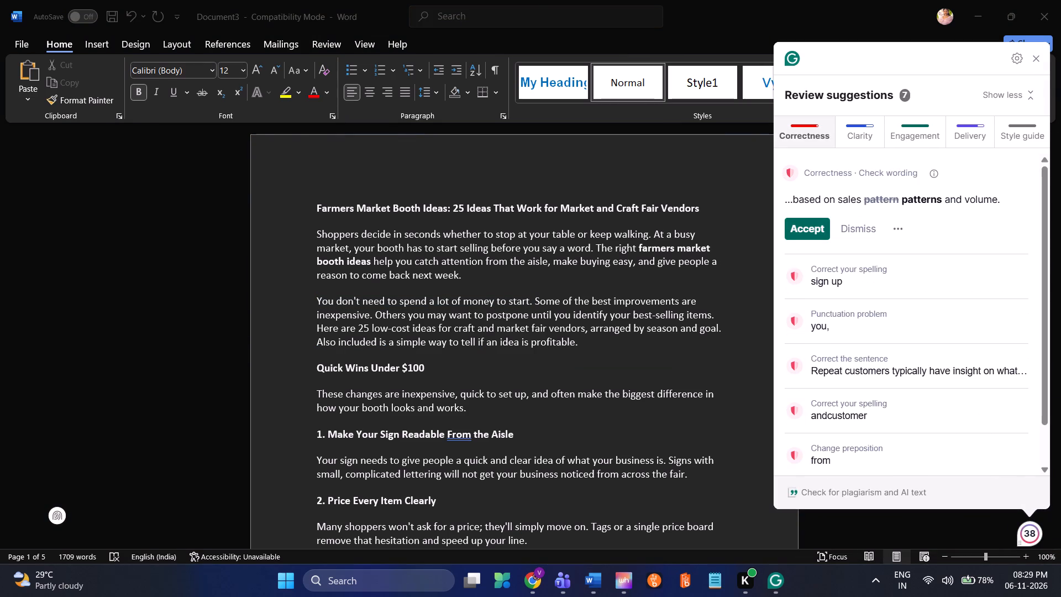
click(804, 231)
click(804, 231)
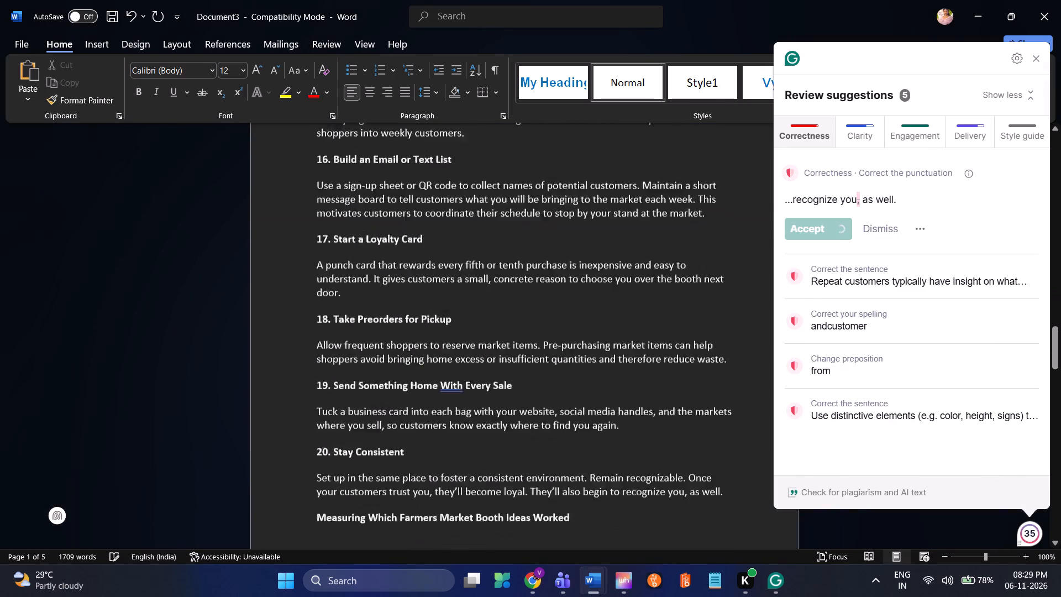
click(804, 231)
Accept the remaining correctness fixes: "insight into"/"increase", "and customer", the "from" preposition fix, and "e.g.,"/"aesthetically pleasing".
click(807, 245)
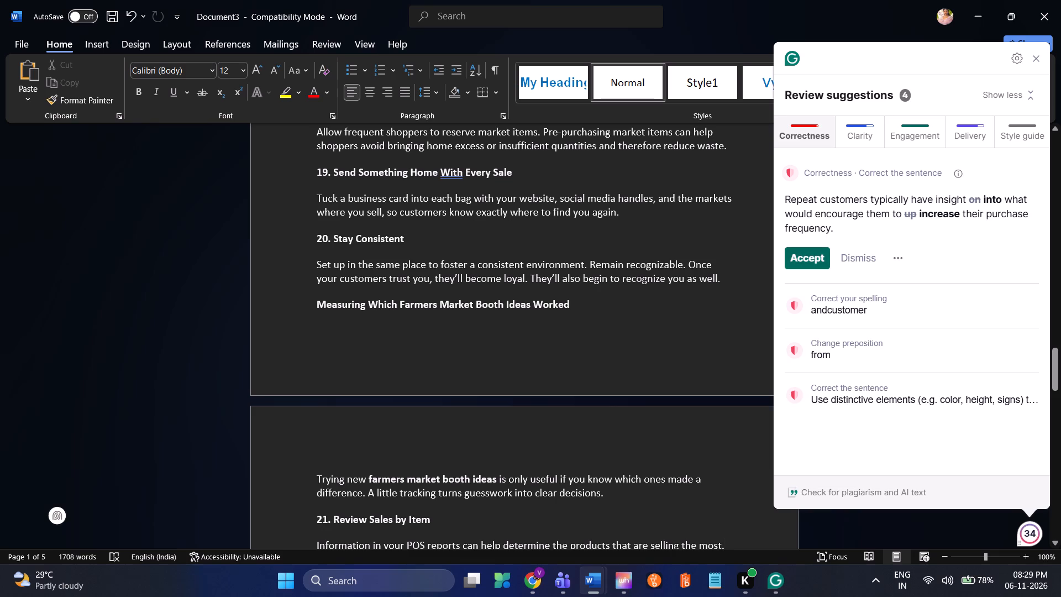
click(808, 250)
click(799, 217)
click(800, 226)
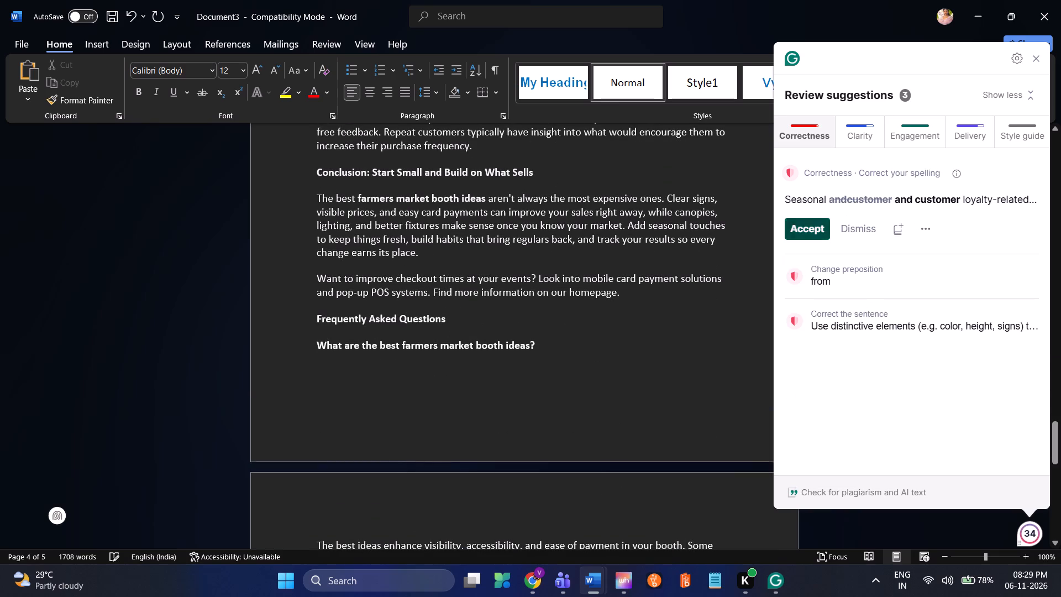
click(800, 226)
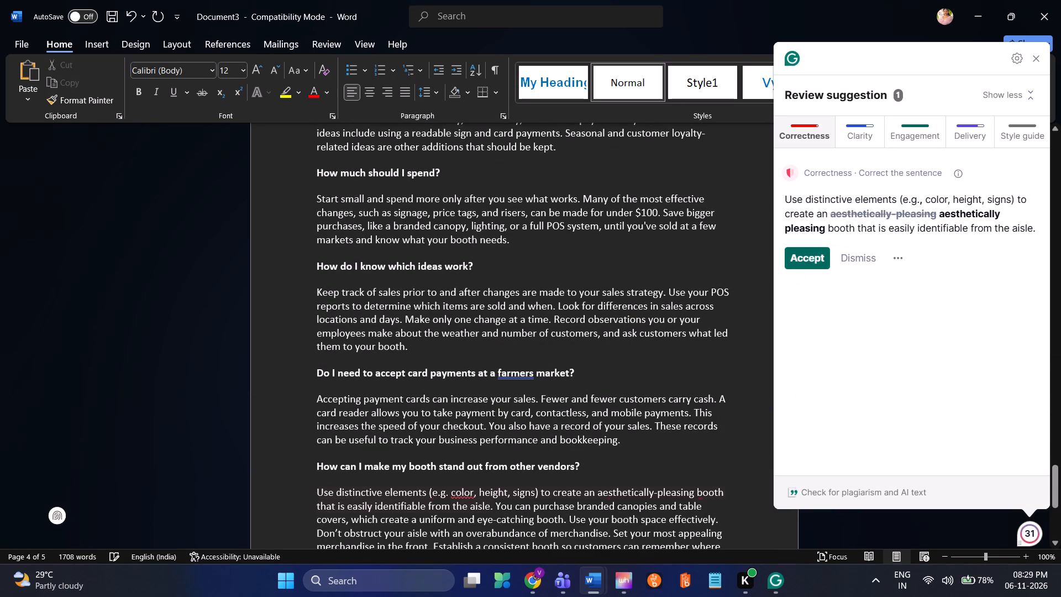
click(801, 259)
Accept the FAQ's clarity rewrites: "uniform, eye-catching booth", "Keep a consistent booth", "help you track", "lets you take payments", "before" and "can cost".
click(859, 128)
scroll(853, 362, down, 5)
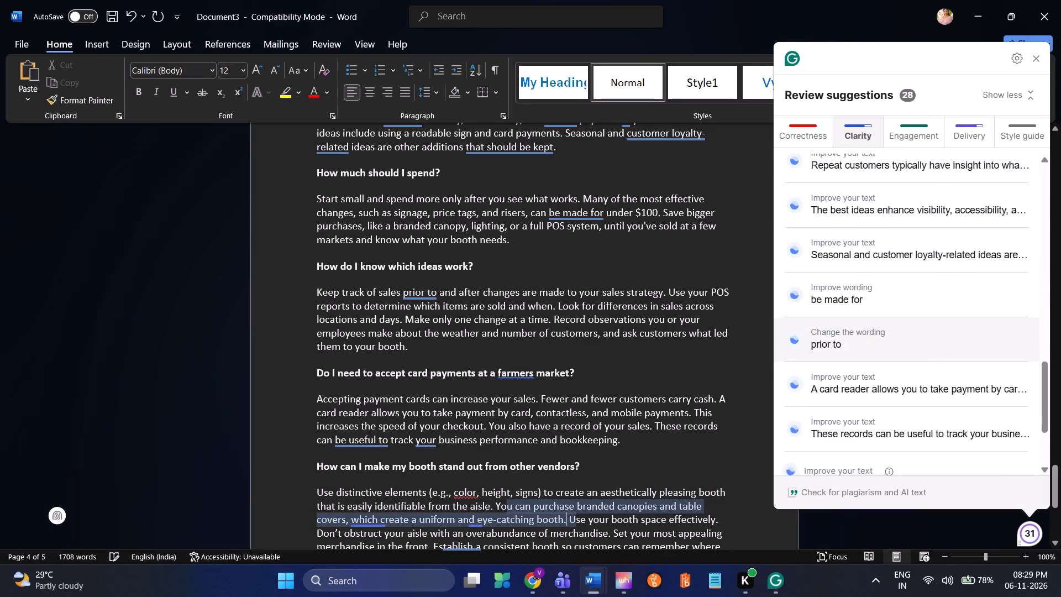
click(817, 459)
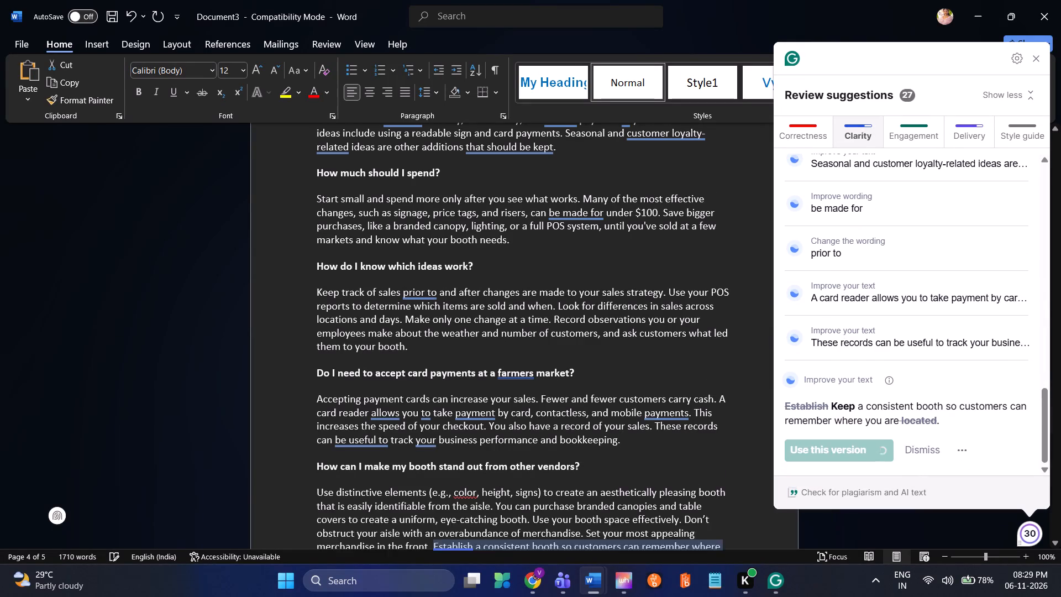
click(817, 459)
click(817, 459)
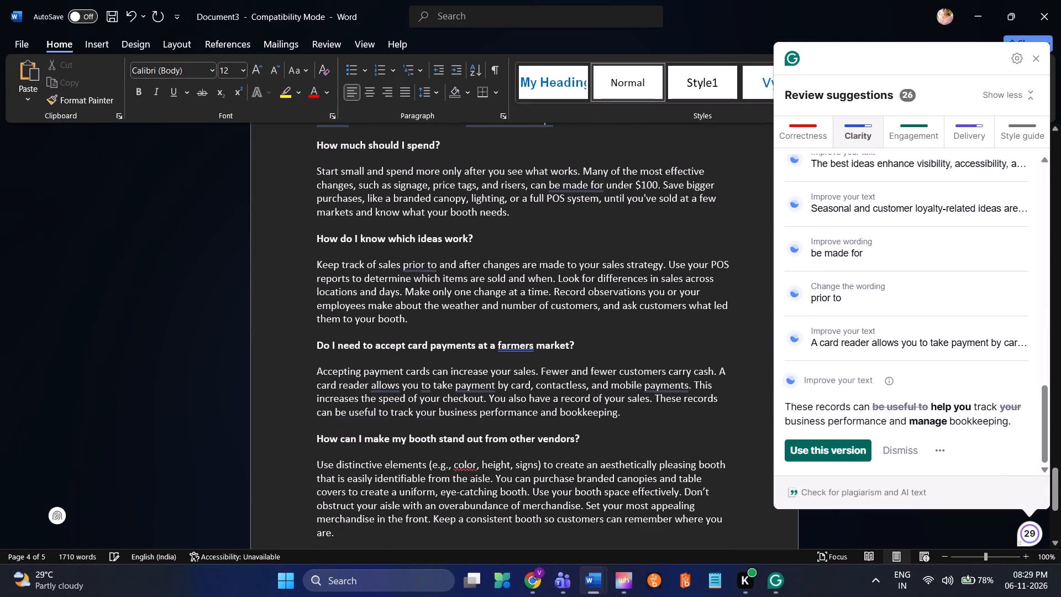
click(817, 459)
click(817, 459)
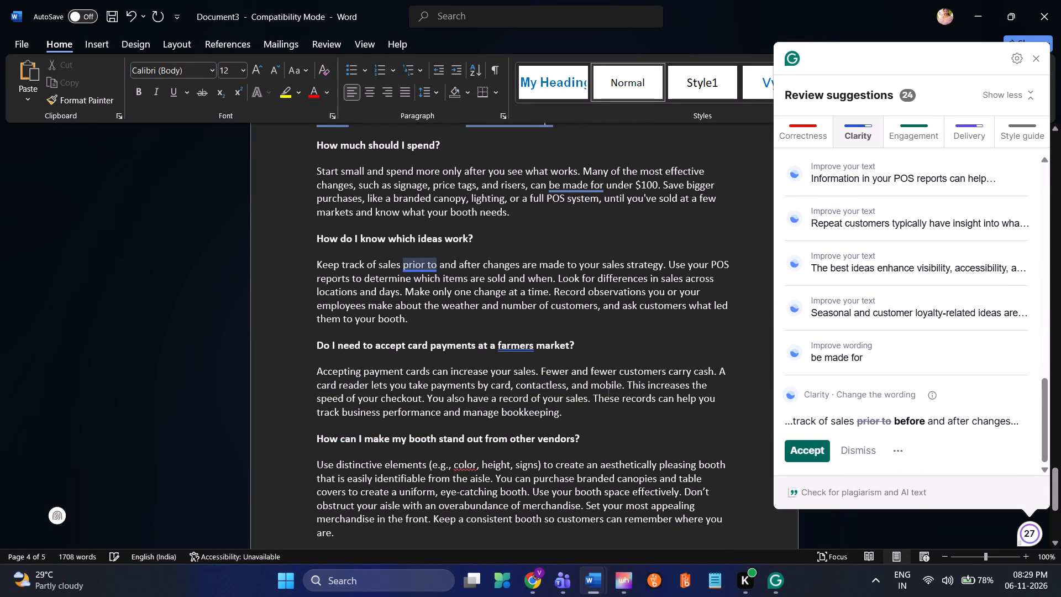
click(817, 459)
click(817, 459)
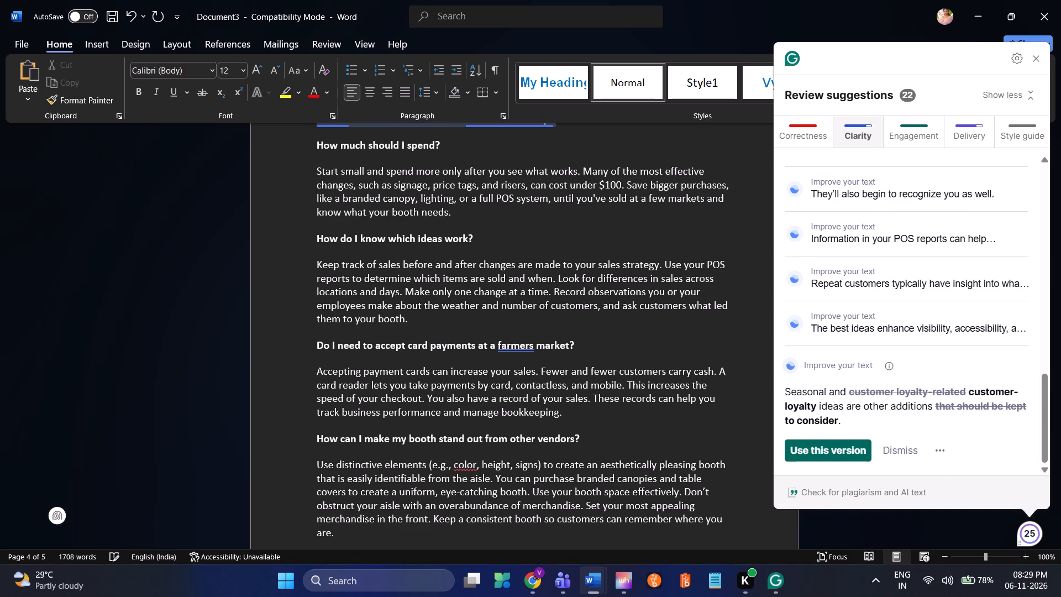
Accept section 5's rewrites "turning away potential sales", "lets you accept" and "Review payment processing", plus "under your belt" in Ideas Worth a Bigger Budget.
scroll(886, 174, up, 4)
scroll(860, 287, up, 4)
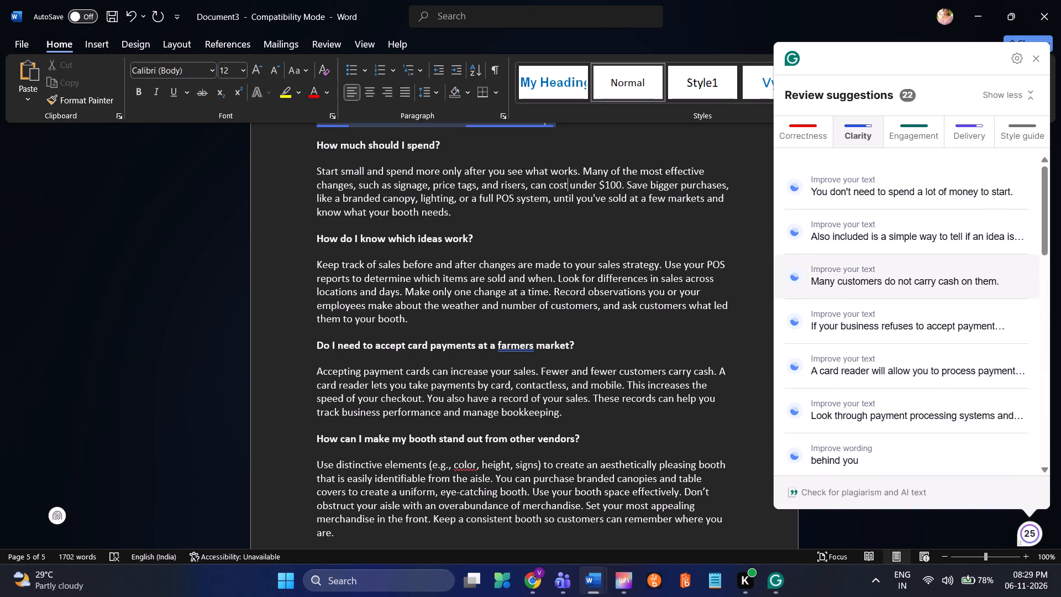
click(842, 312)
click(821, 397)
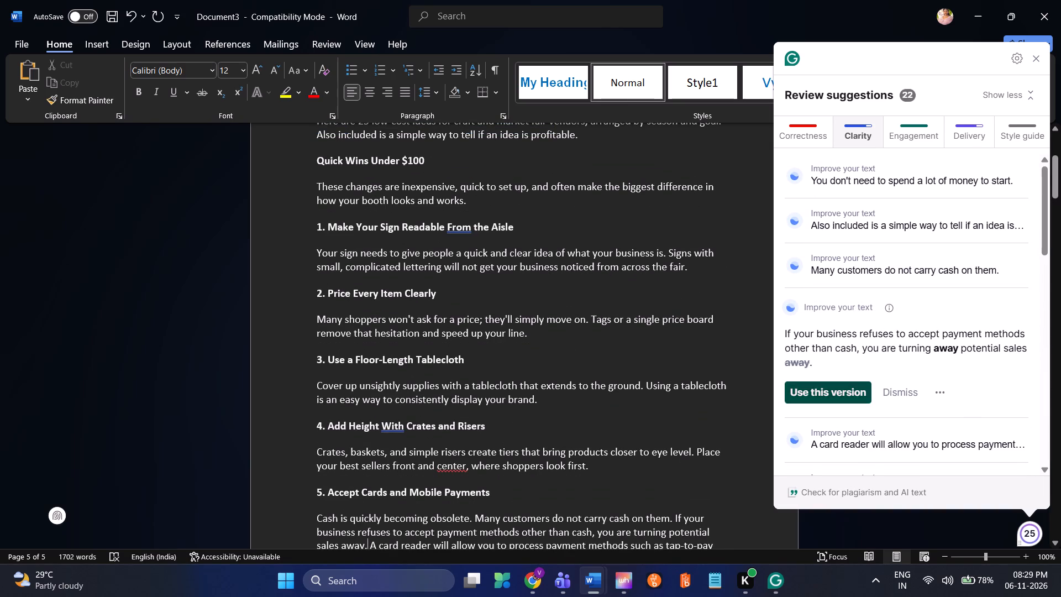
click(821, 397)
click(821, 397)
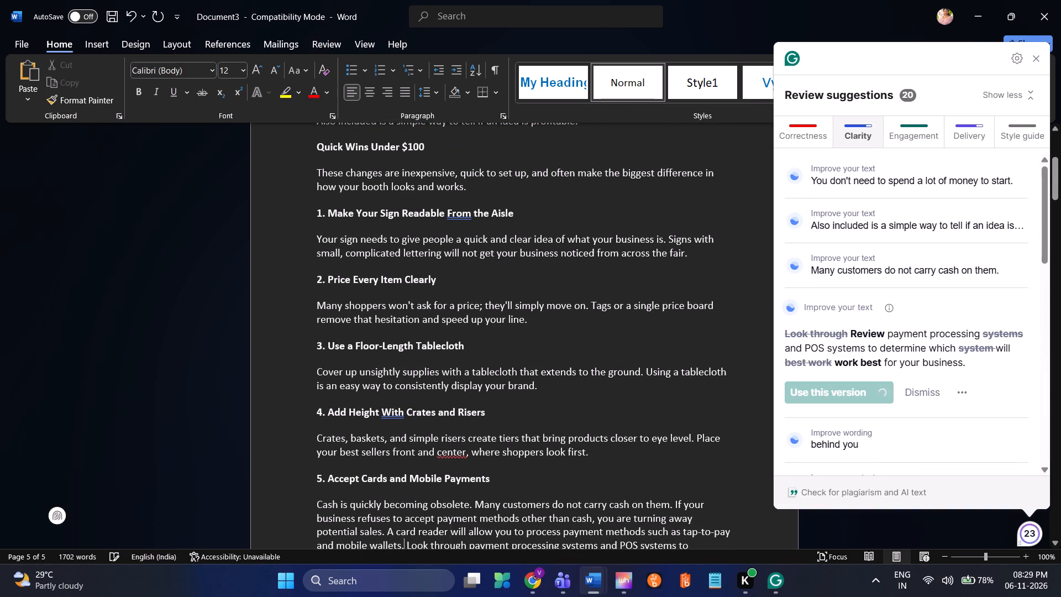
click(821, 397)
click(813, 370)
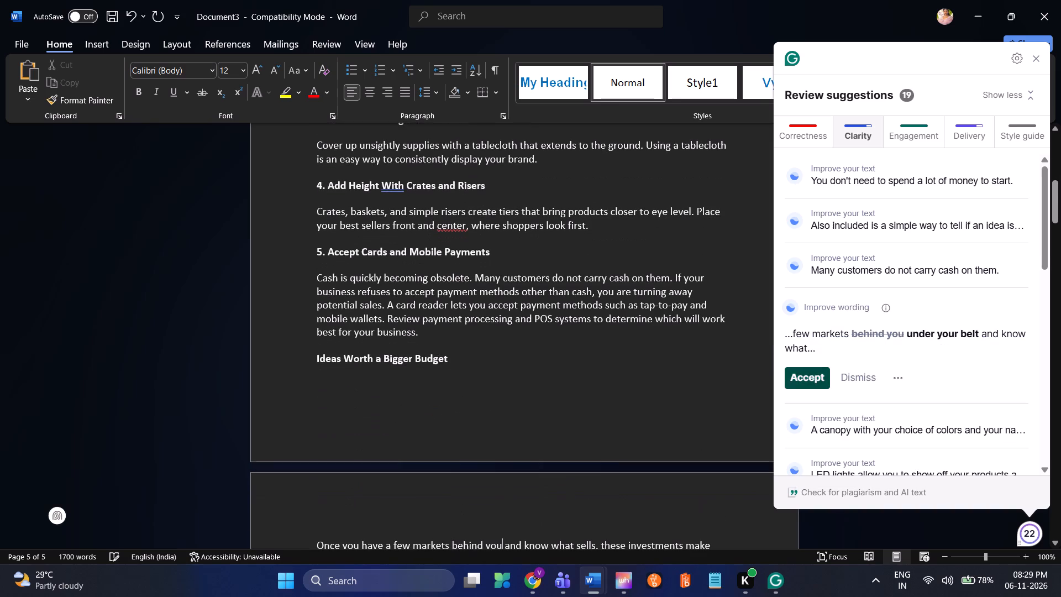
Accept the clarity rewrites ", reducing waste", "They'll also start to recognize you", "Your POS reports can help you identify" and "The best ideas boost visibility".
scroll(816, 417, down, 3)
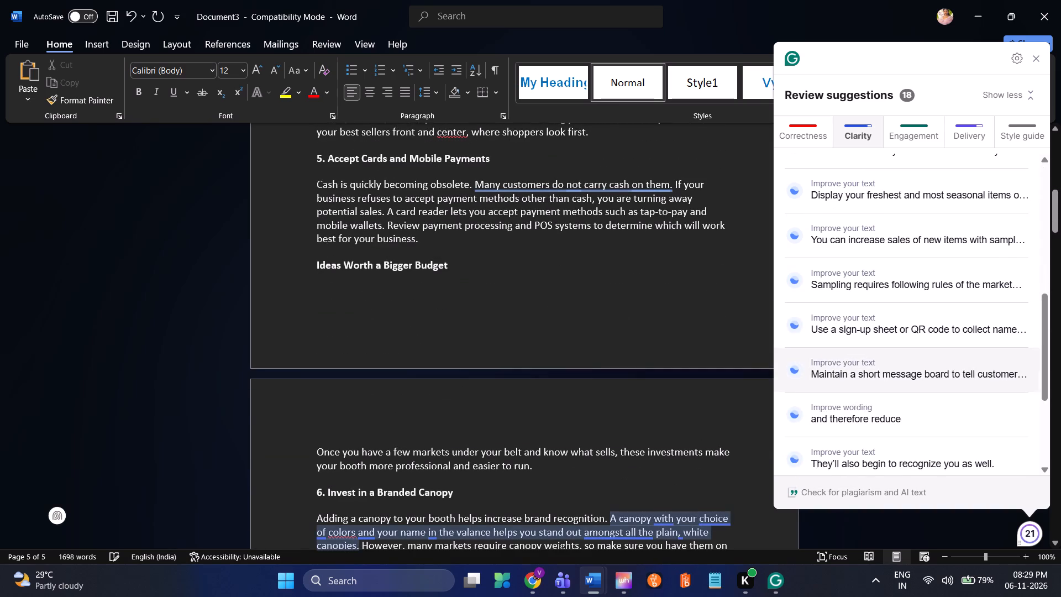
click(834, 415)
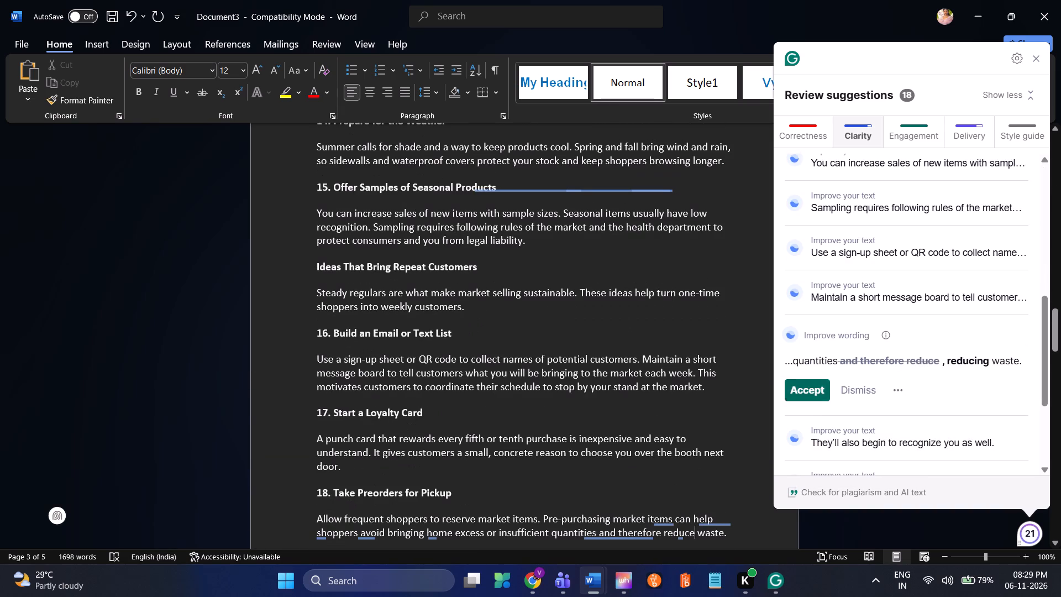
click(801, 384)
click(802, 390)
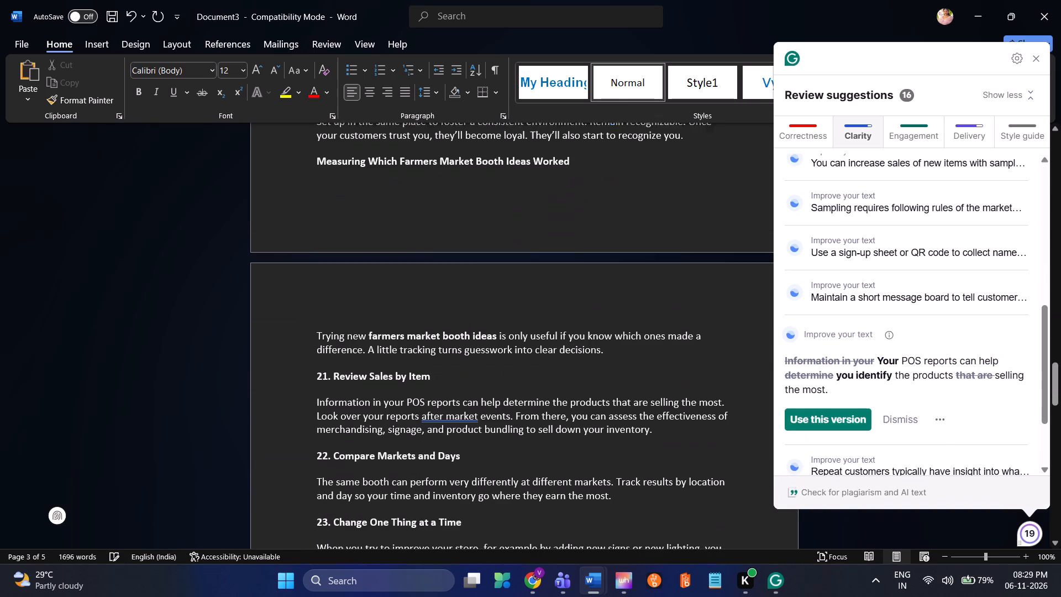
click(810, 422)
scroll(810, 422, down, 2)
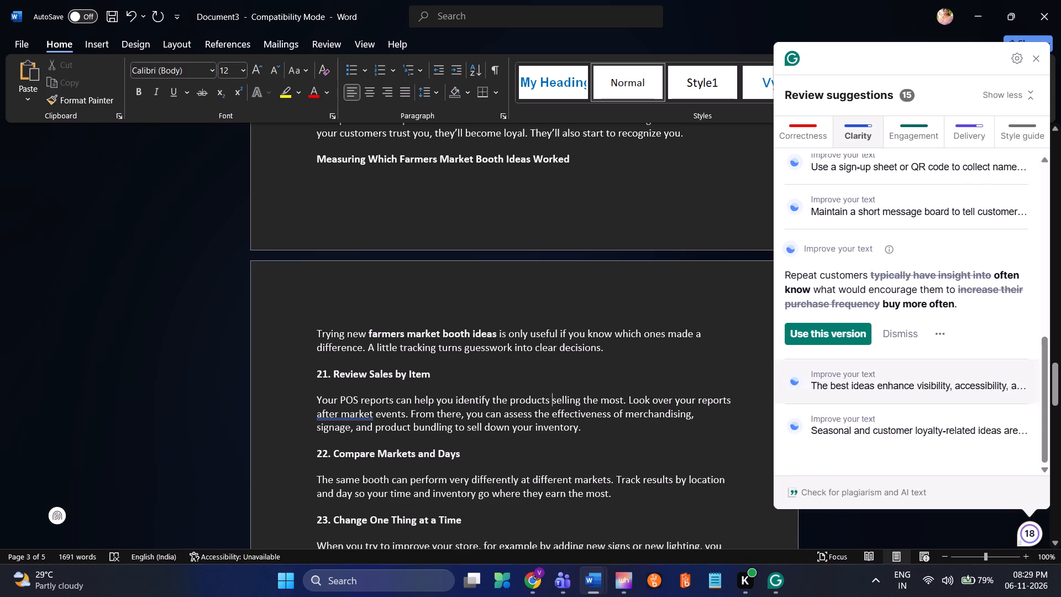
click(812, 416)
click(808, 406)
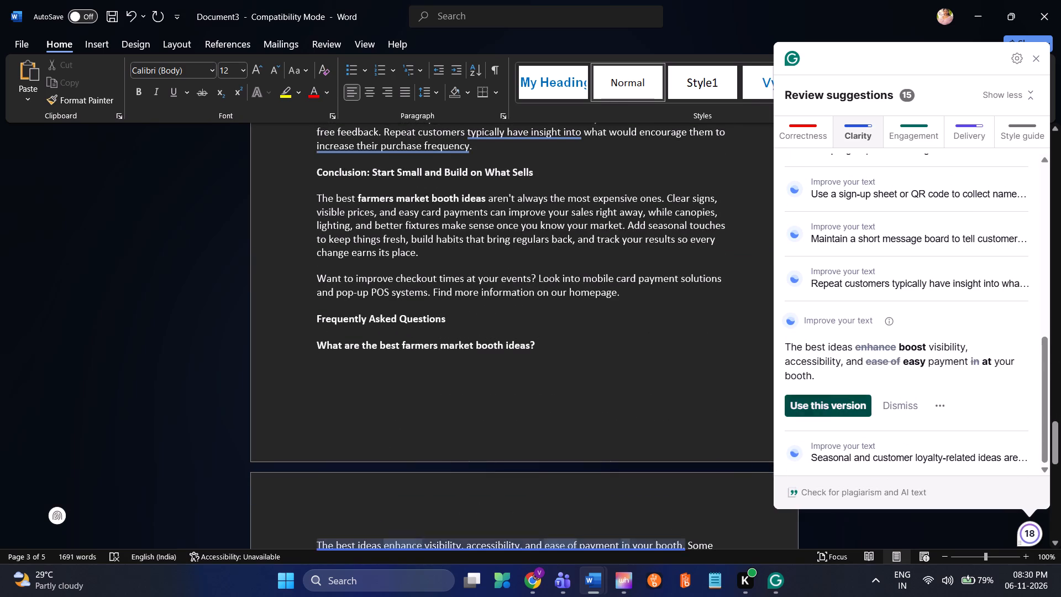
Accept the rewrite "Many customers don't carry cash" in Accept Cards and Mobile Payments.
scroll(855, 307, up, 5)
click(831, 227)
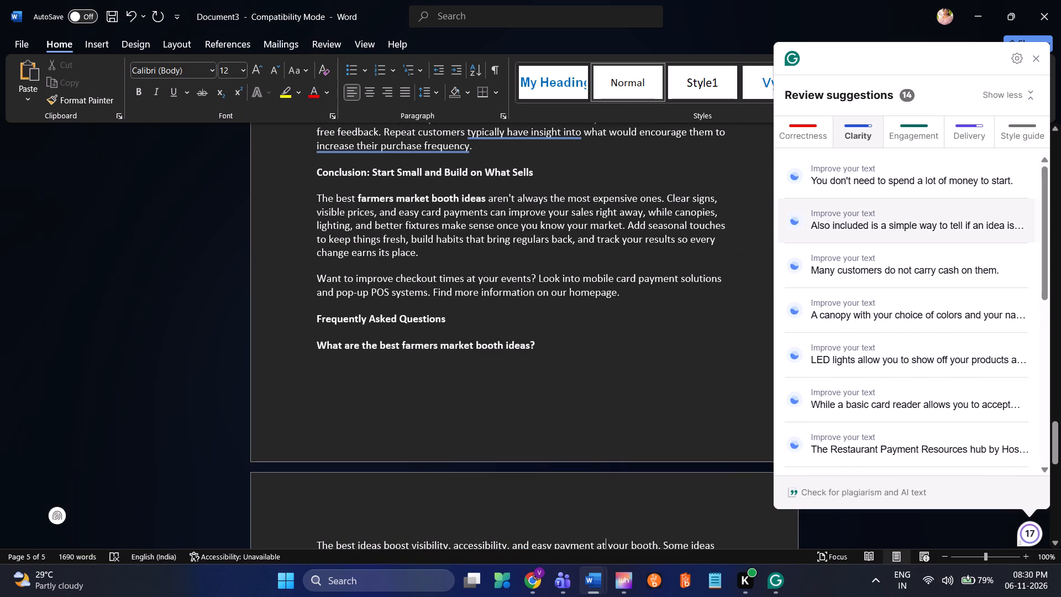
click(818, 333)
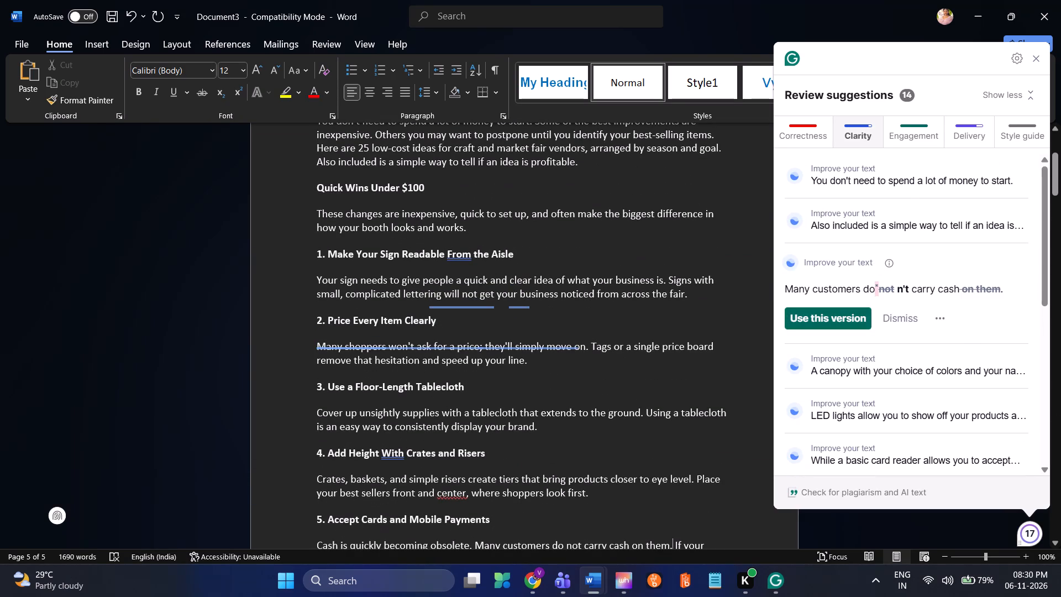
click(807, 320)
Accept the clarity rewrites "LED lights let you show off", "card reader lets you accept" and "Display your freshest, most seasonal items at the front".
click(817, 392)
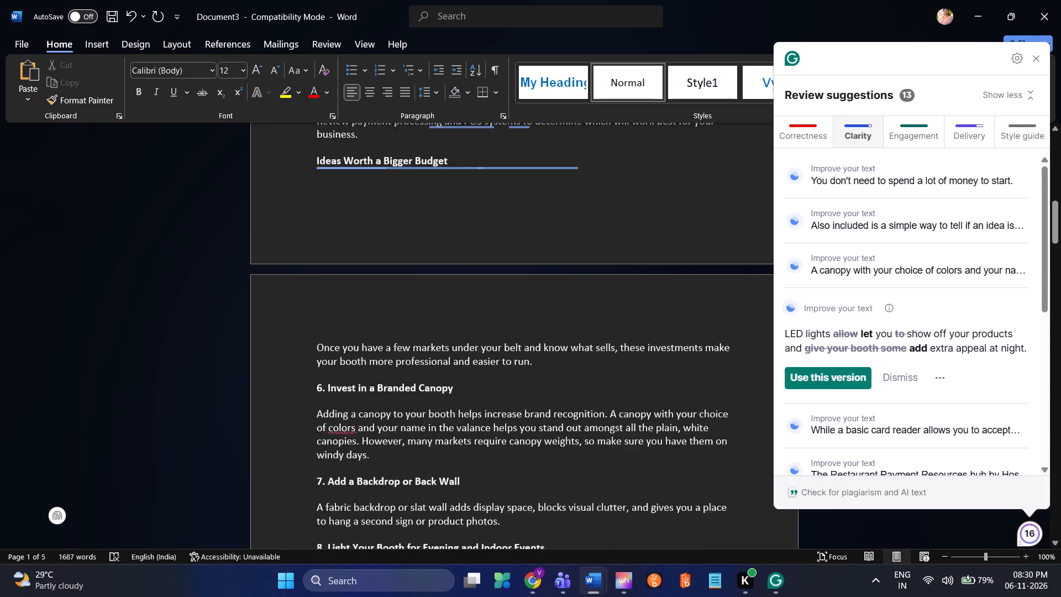
click(802, 370)
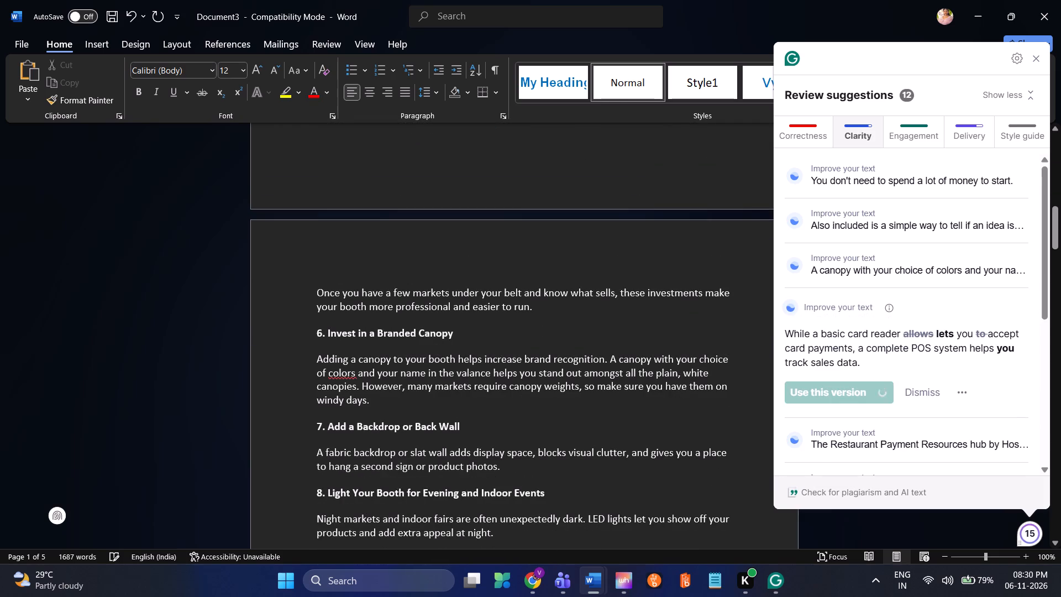
click(802, 383)
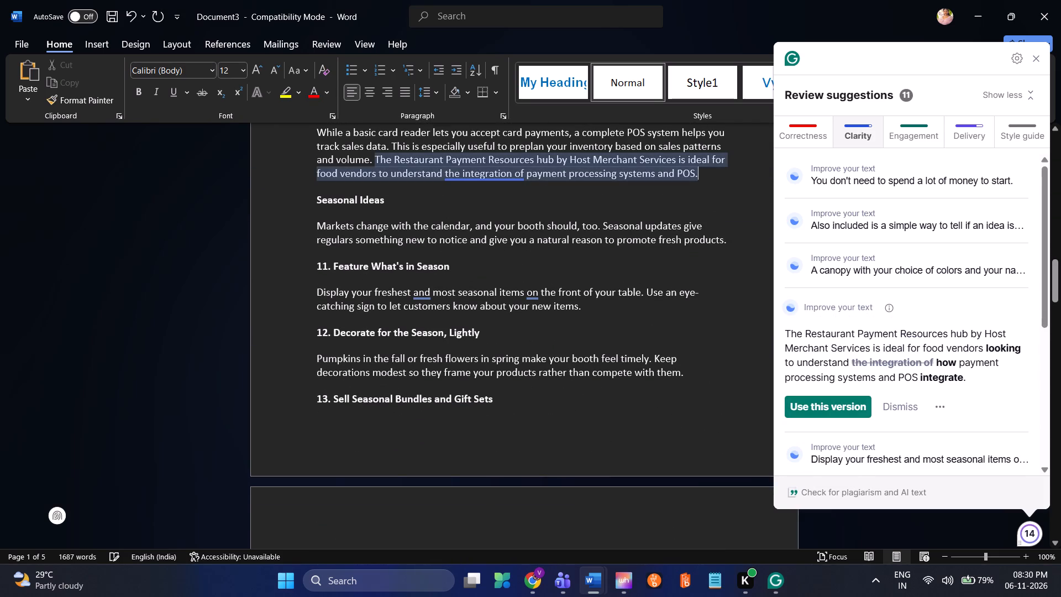
scroll(869, 402, down, 2)
click(839, 320)
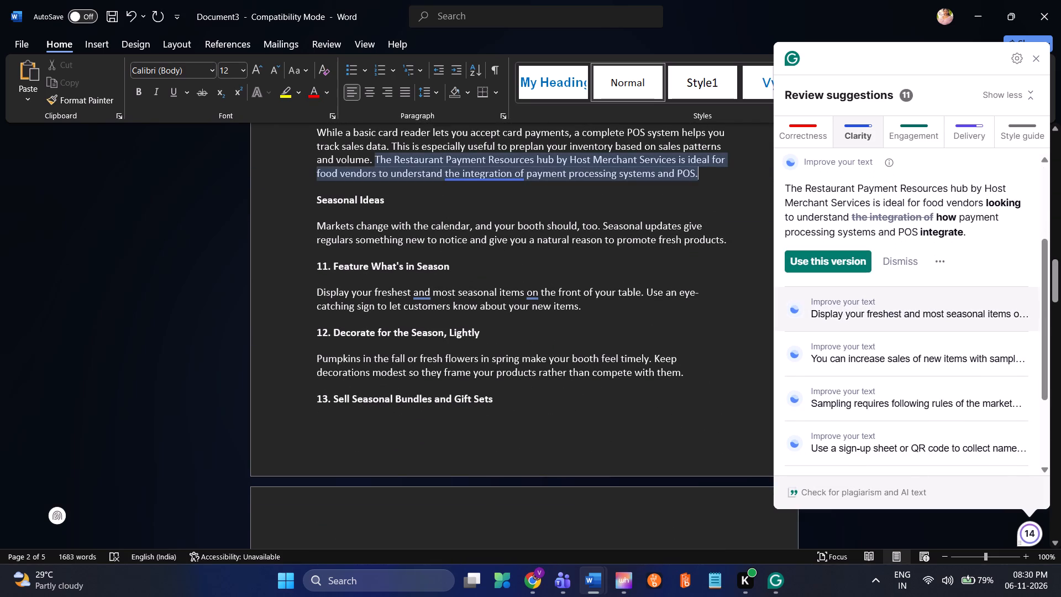
click(811, 284)
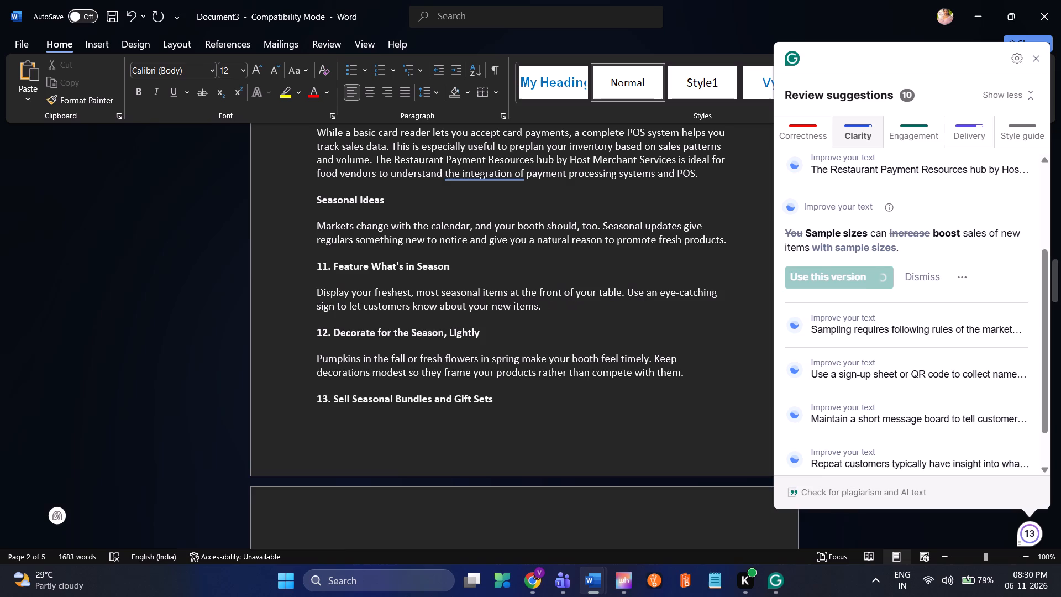
Accept the rewrites "market and health department rules", "potential customers' names" and "Keep a short message board", and close the suggestions.
click(813, 333)
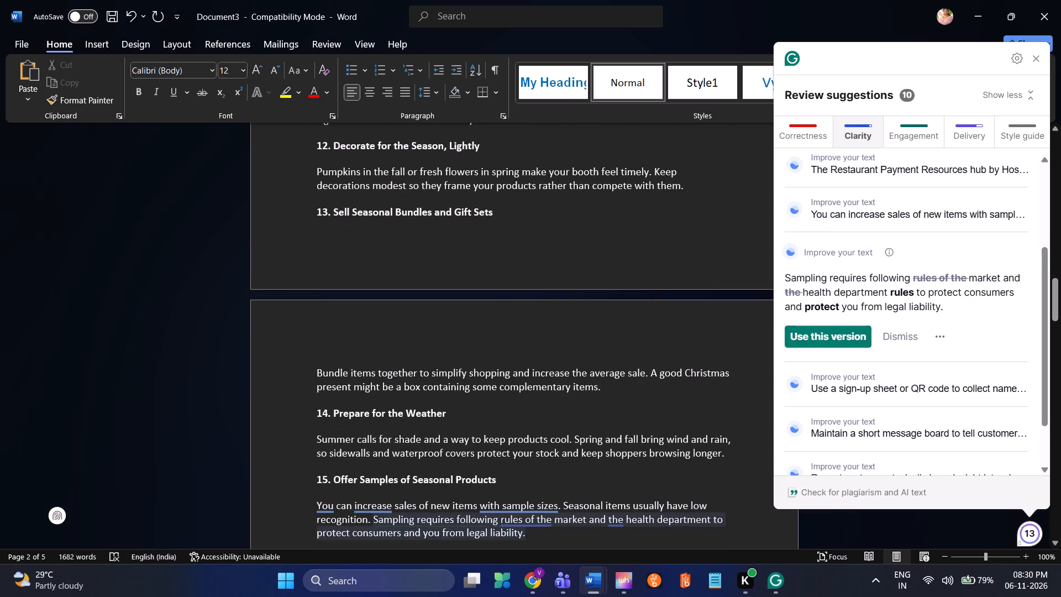
click(806, 341)
click(804, 320)
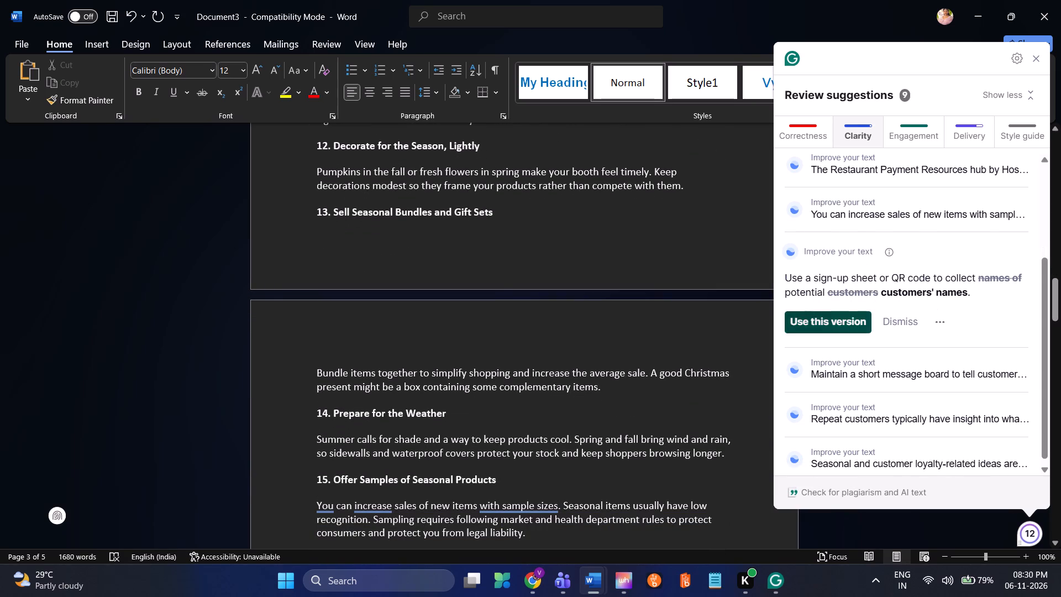
click(807, 355)
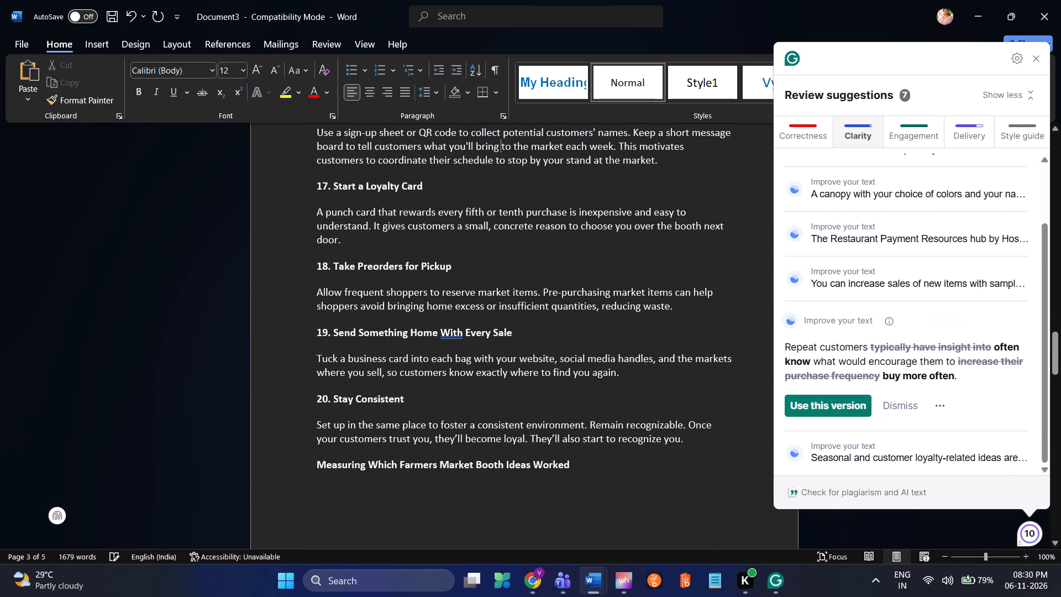
click(1043, 58)
scroll(633, 314, up, 7)
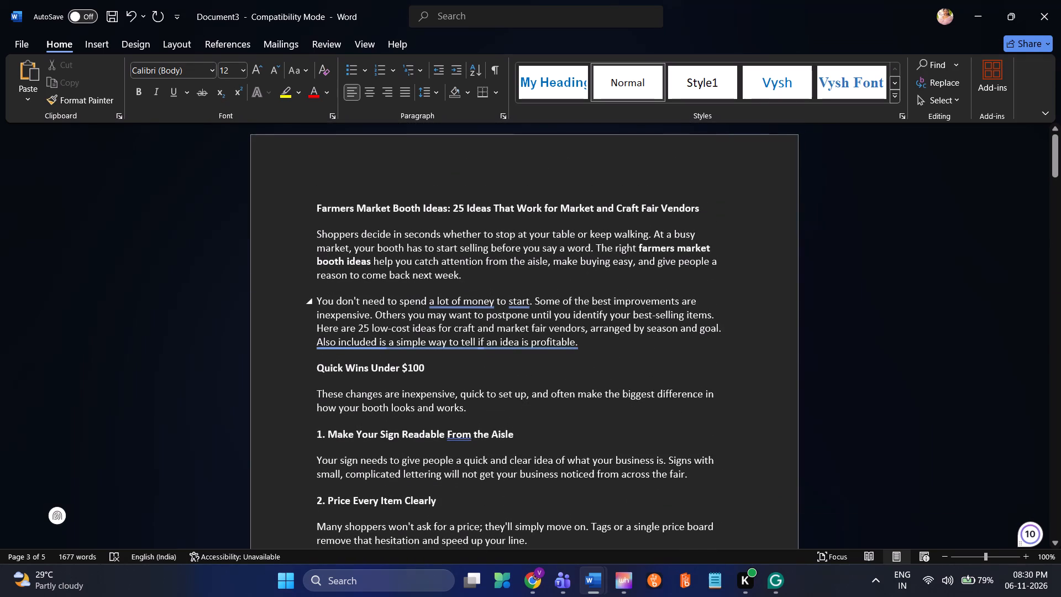
key(ctrl+a)
key(ctrl+c)
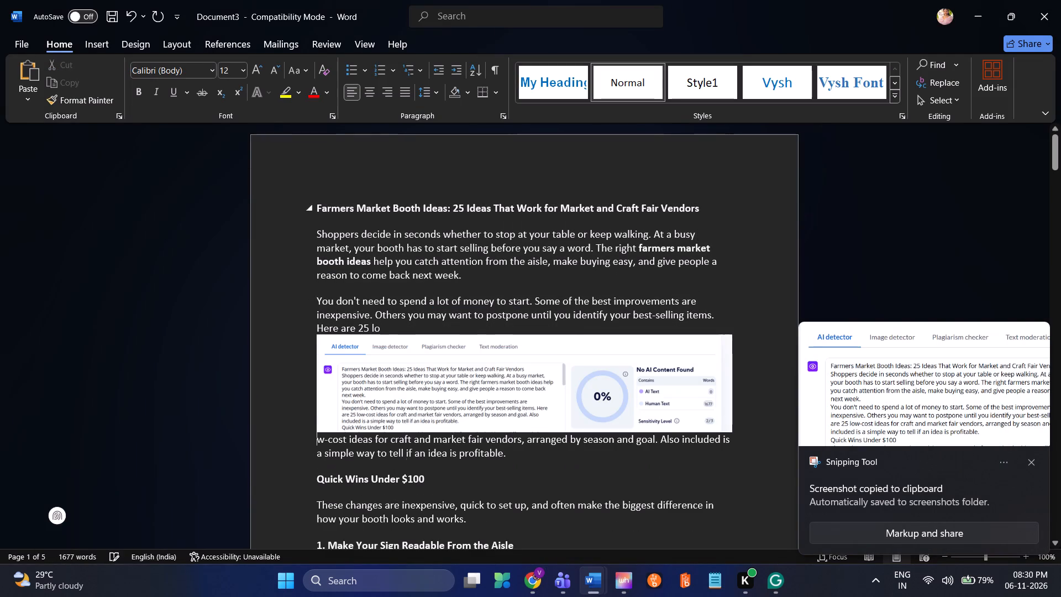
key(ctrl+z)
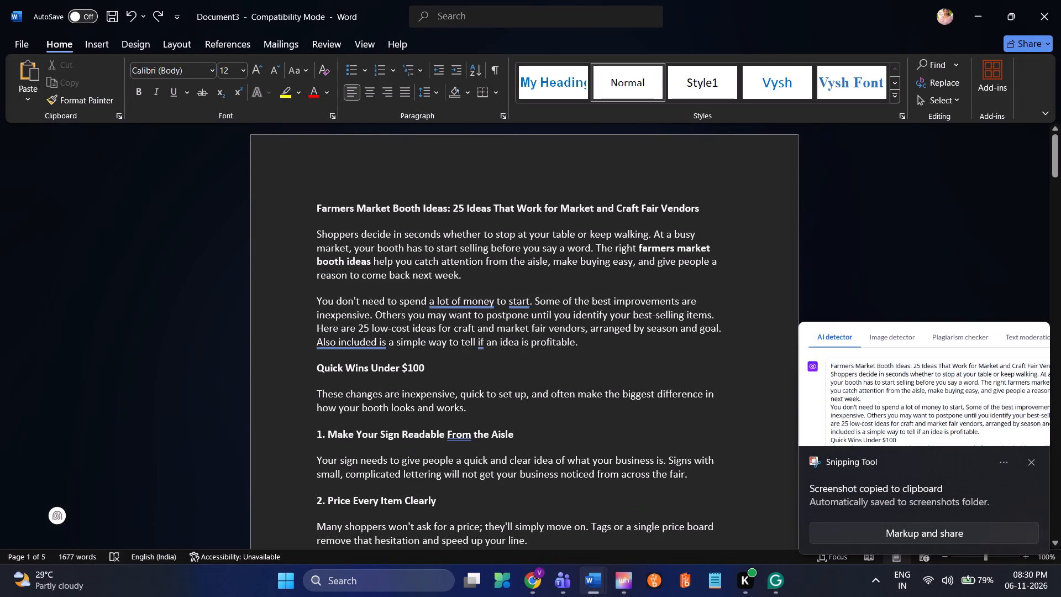
Insert the scan screenshot on its own line above the title "Farmers Market Booth Ideas".
click(314, 199)
key(ctrl+v)
key(Return)
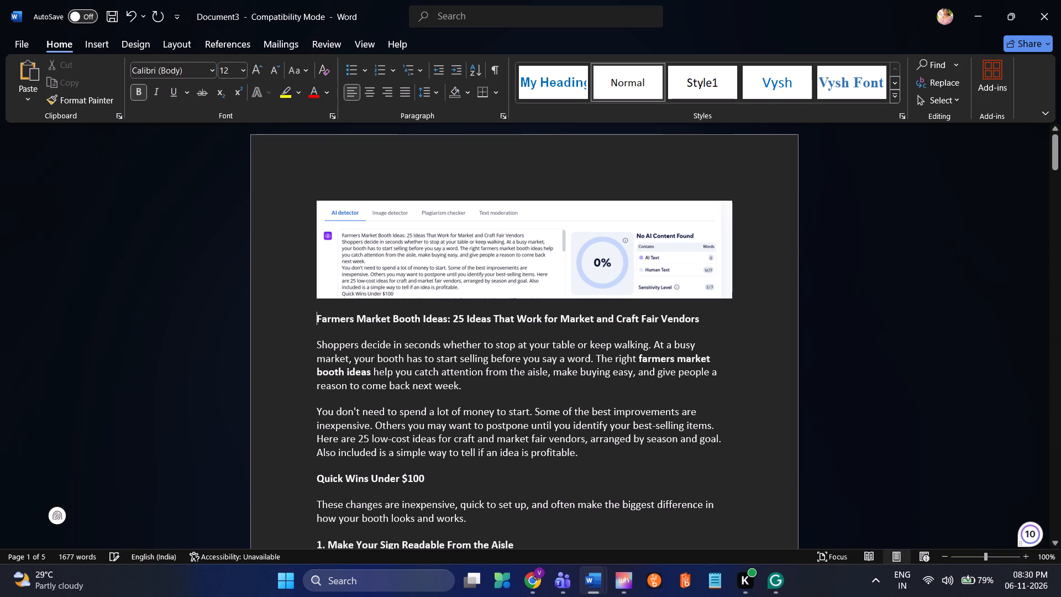
In the craft fair vendor article (Document4), accept the correctness fixes for the series comma before "and rules", "workspace", "Meeting" and "shop, or show".
click(420, 532)
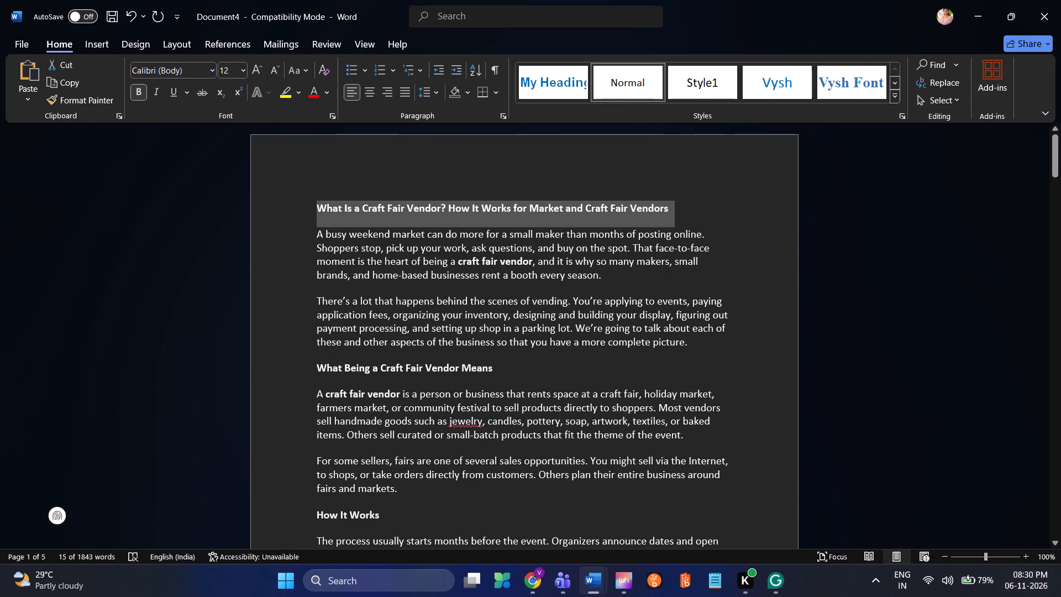
click(677, 449)
click(1036, 537)
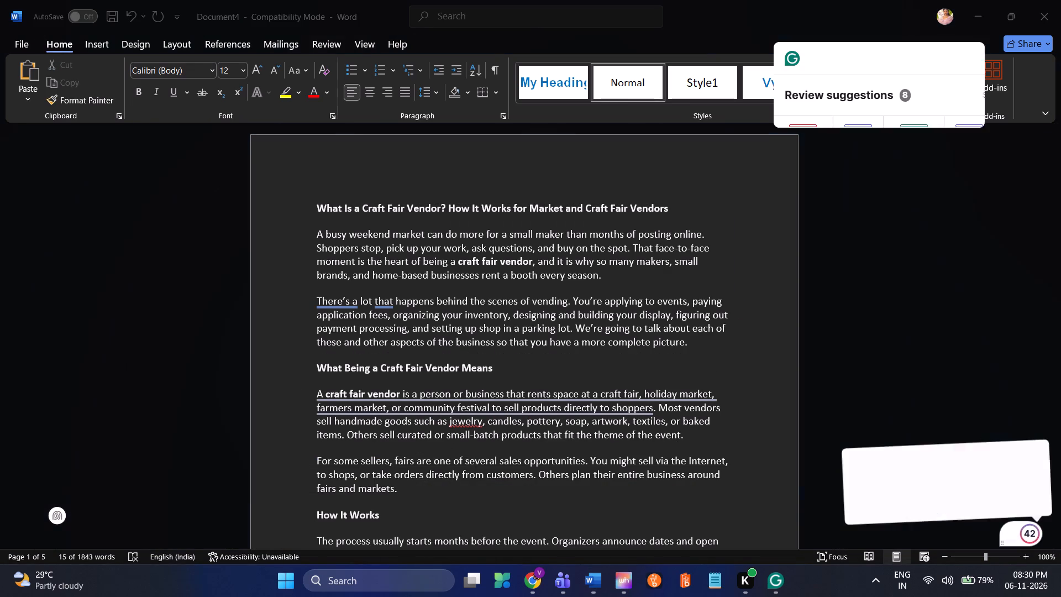
click(810, 125)
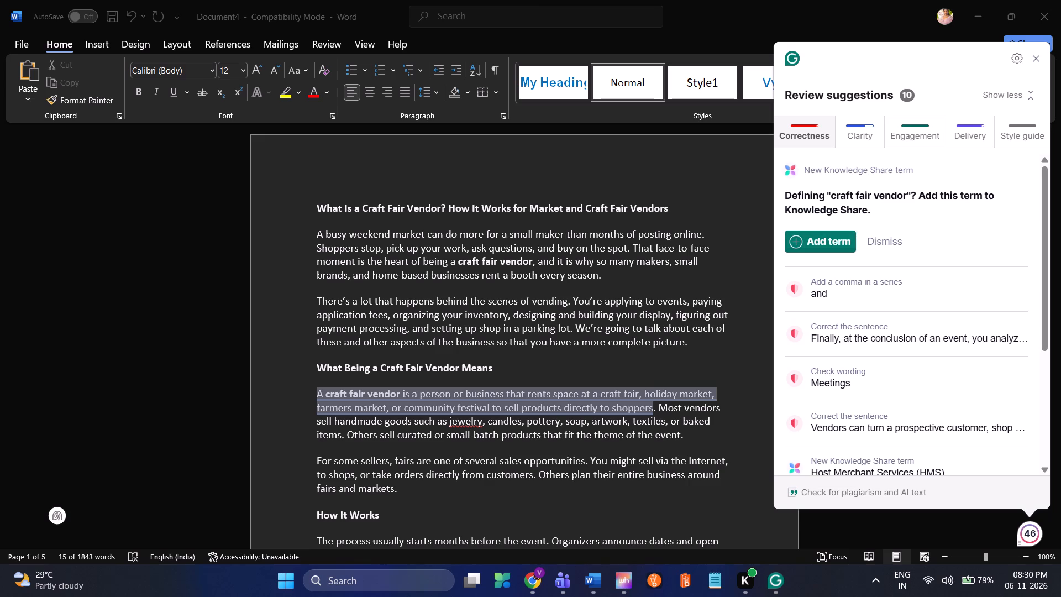
click(802, 296)
click(790, 280)
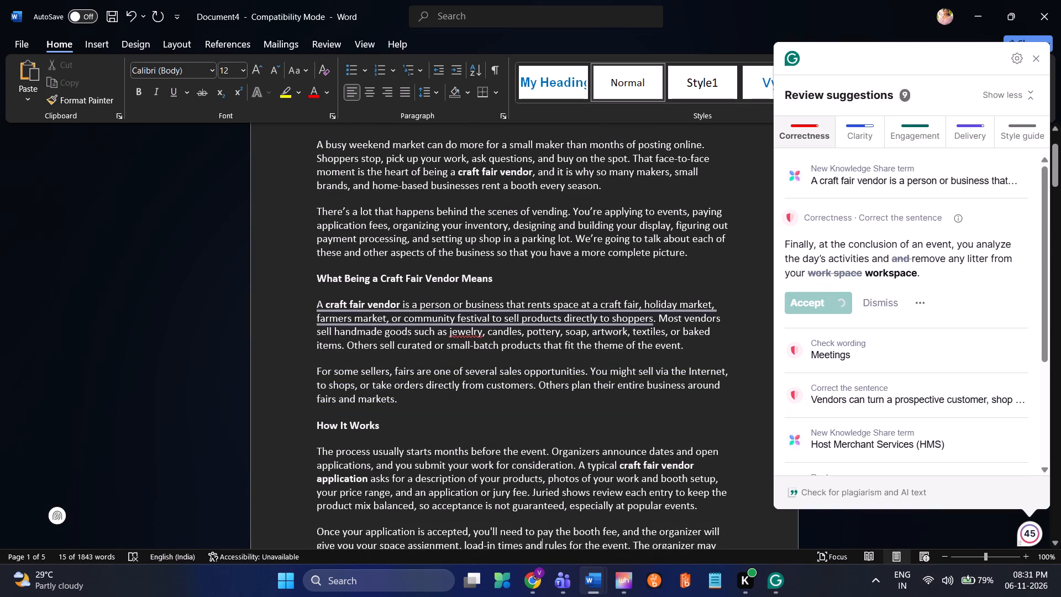
click(800, 300)
click(800, 300)
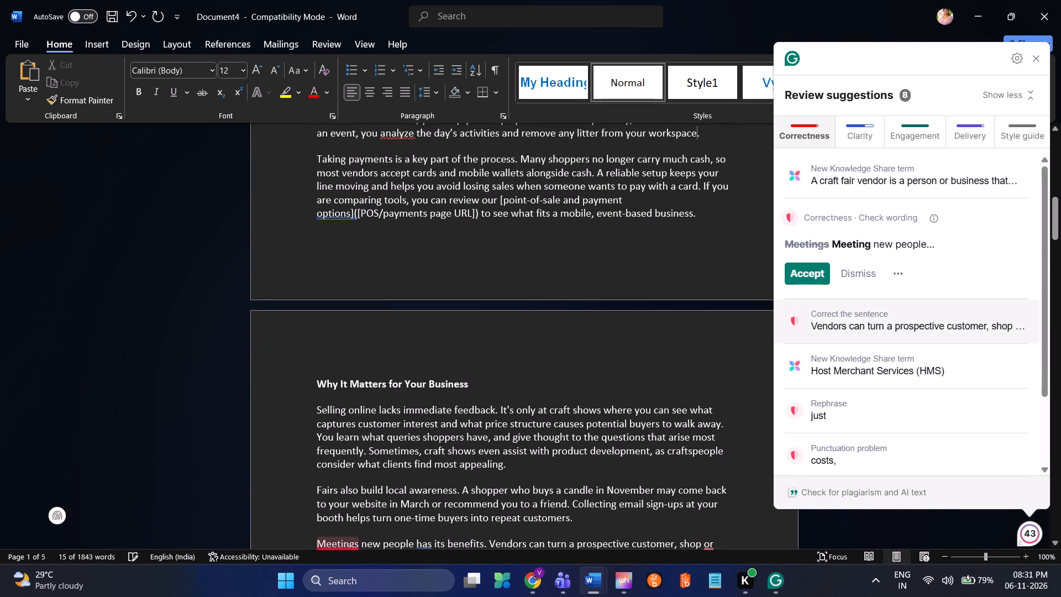
click(795, 281)
click(801, 309)
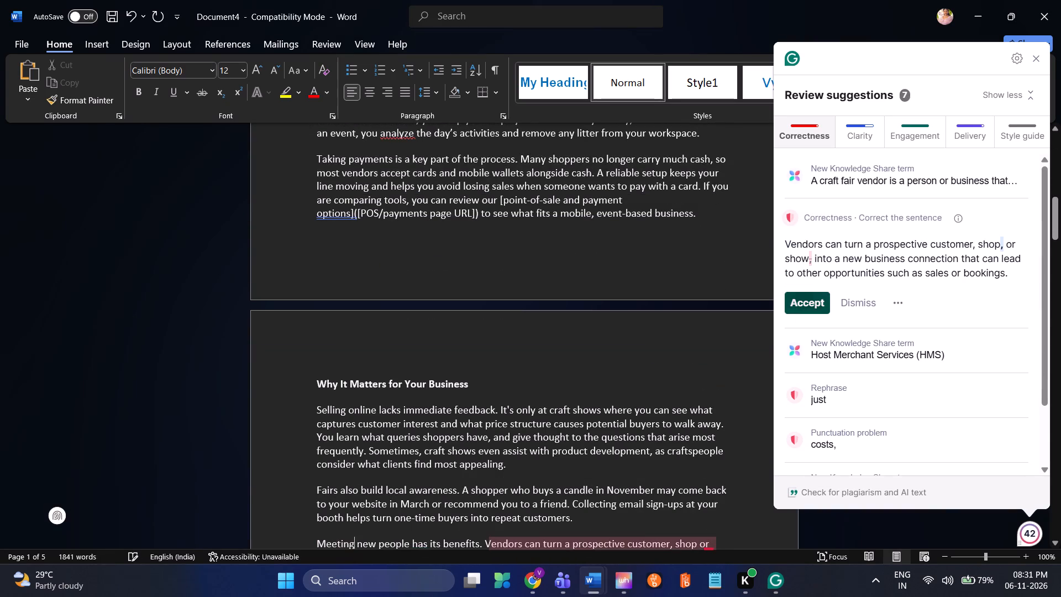
Accept the remaining correctness fixes: drop "just" before "simply making", remove the comma after "costs" and add one after "Usually".
click(800, 345)
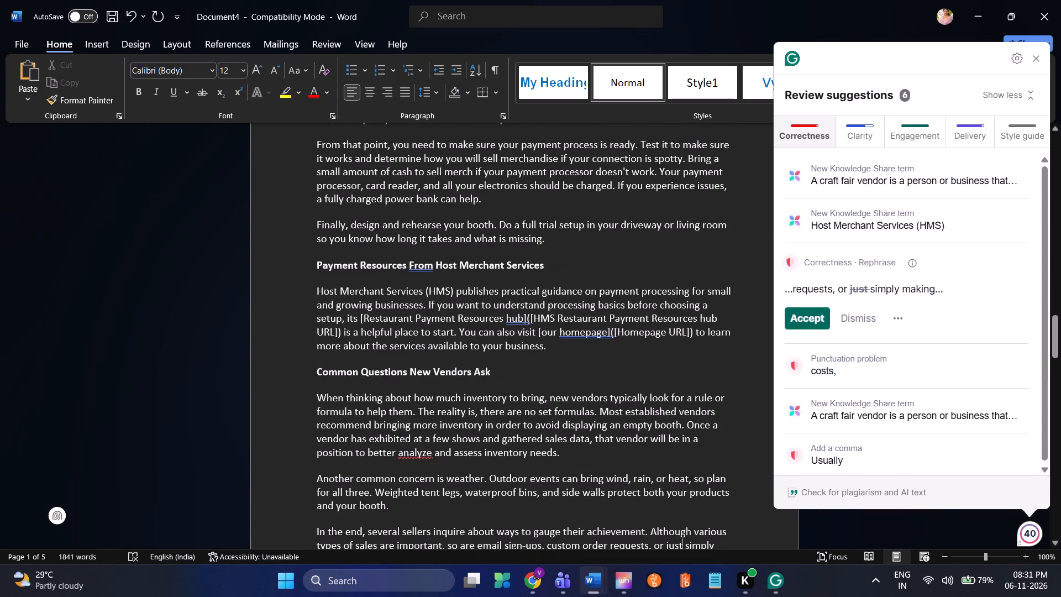
click(794, 324)
click(794, 324)
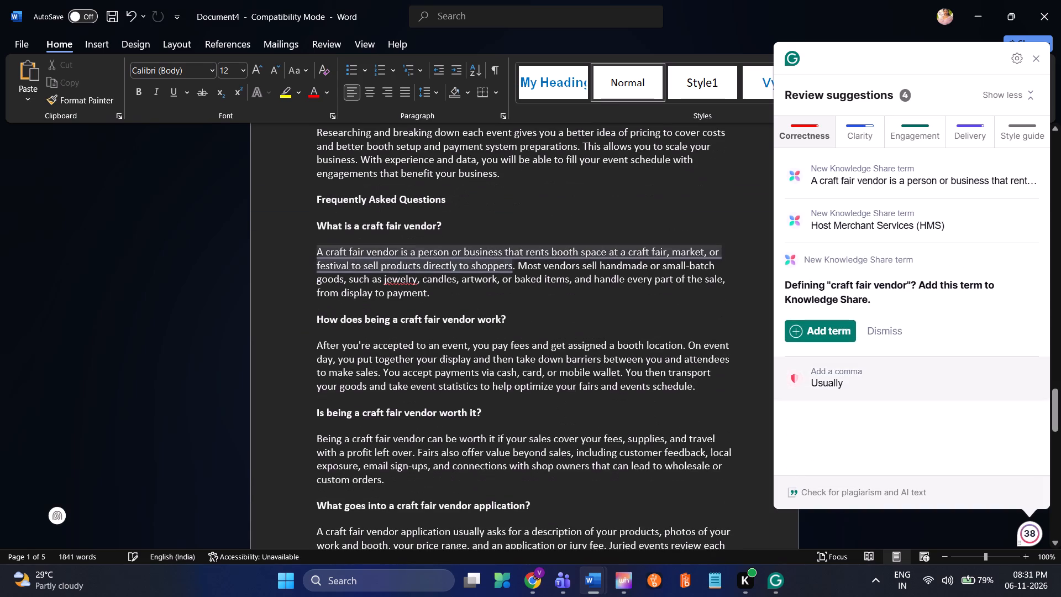
click(797, 369)
click(800, 368)
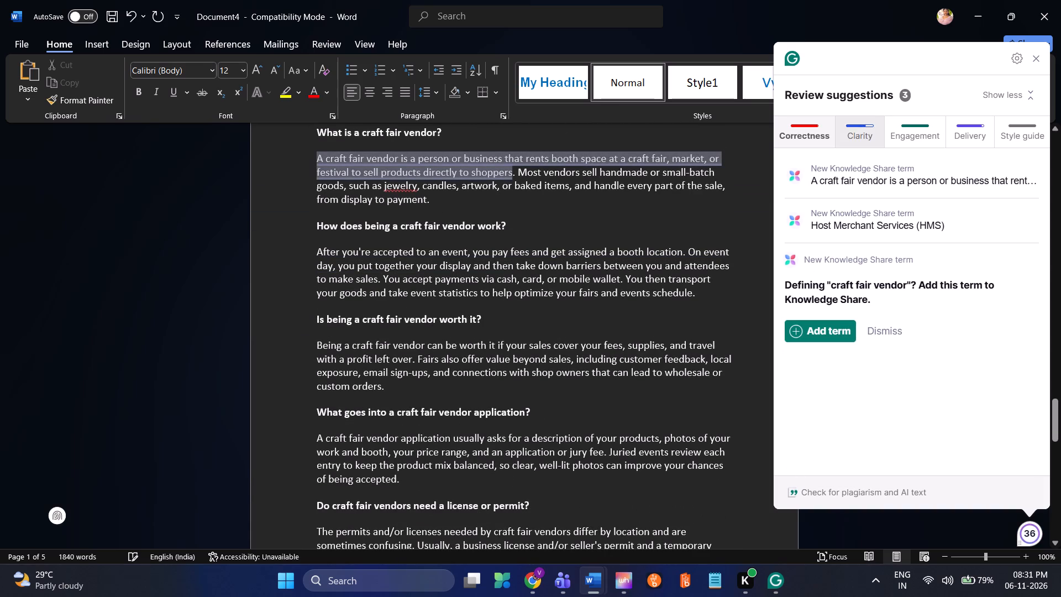
Accept the license FAQ's clarity rewrites: "You may also need to charge sales tax", "Usually, you need" and "need vary by location and can be confusing".
click(865, 138)
scroll(833, 422, down, 4)
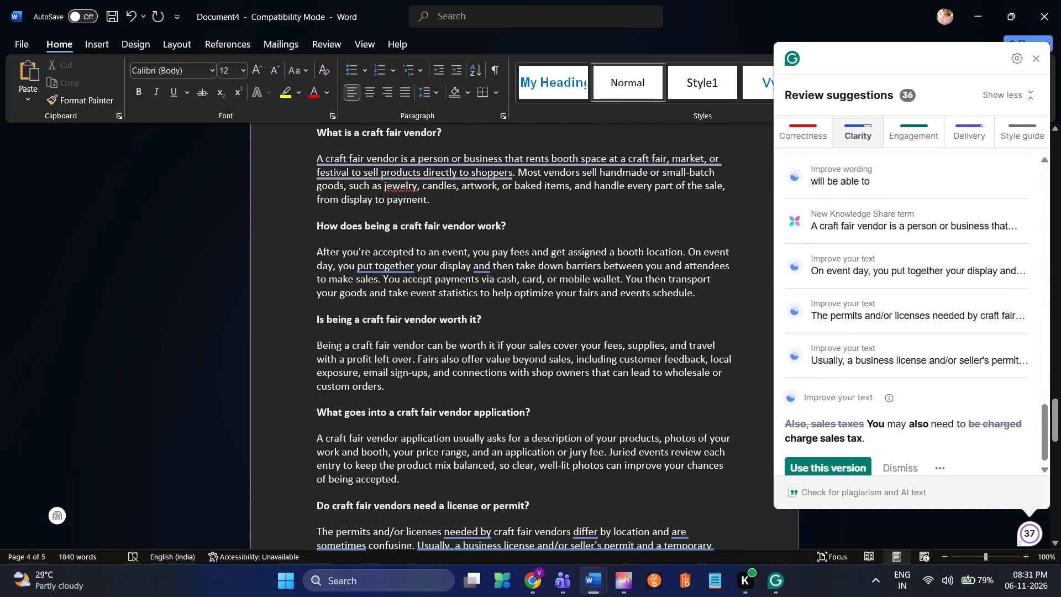
scroll(827, 430, down, 1)
click(814, 452)
click(814, 452)
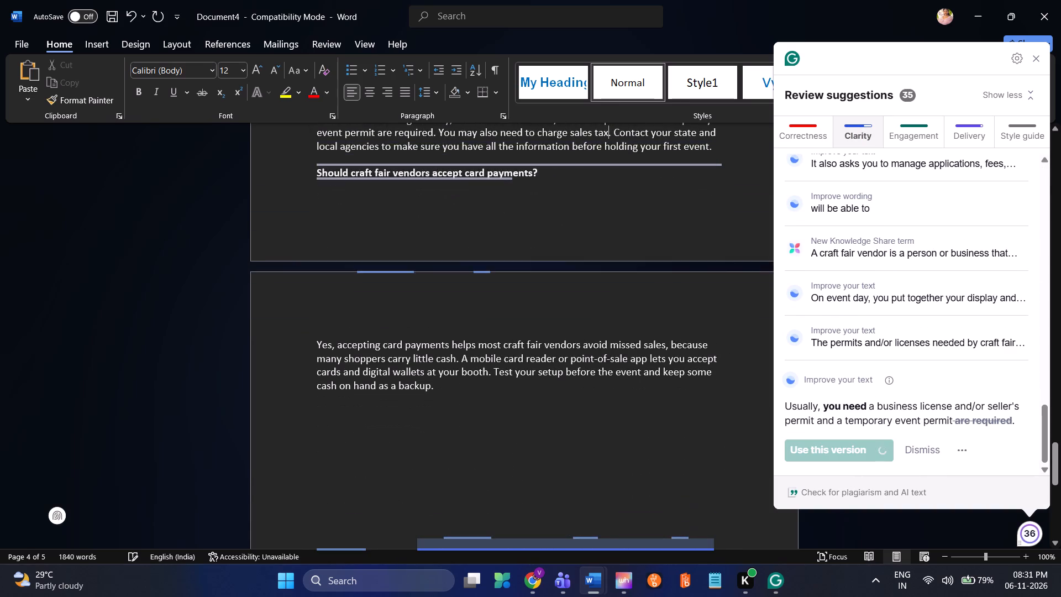
click(814, 452)
click(814, 452)
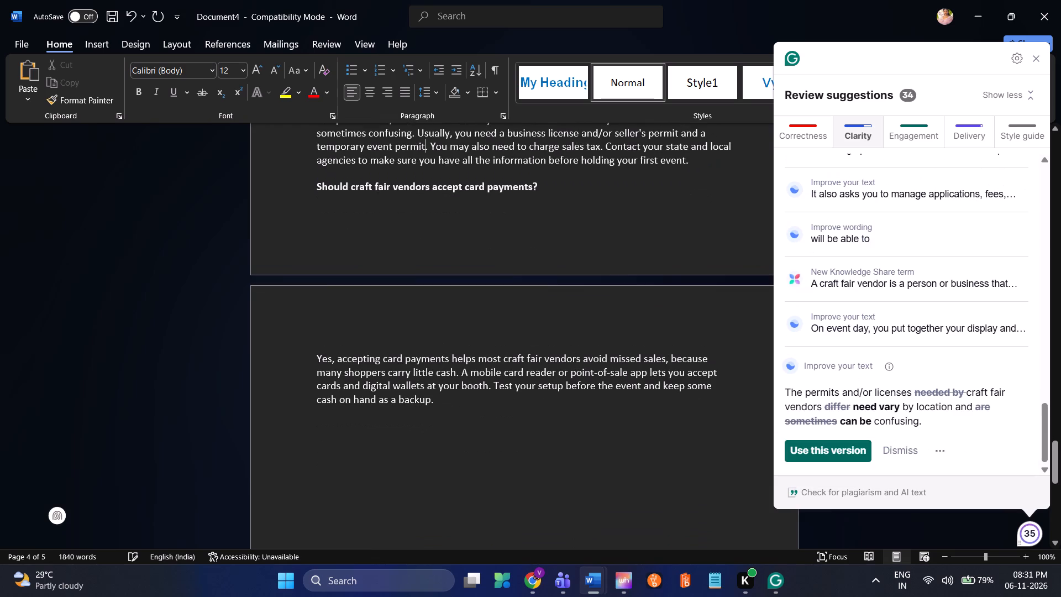
click(814, 452)
click(814, 452)
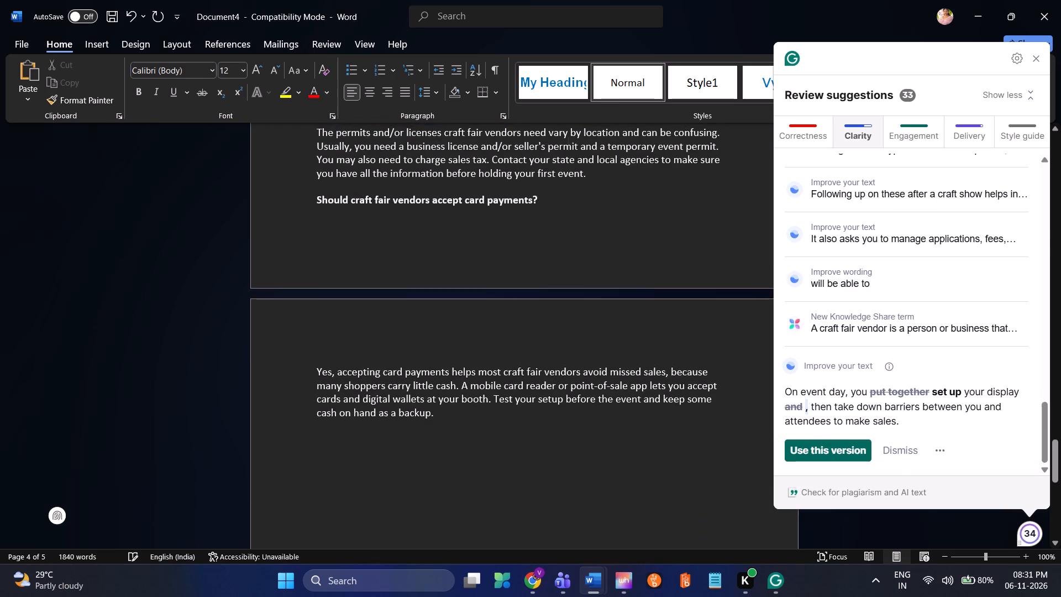
Accept the clarity rewrites "On event day, you set up your display, then" and the removal of "to help them" after "formula".
click(814, 452)
scroll(844, 289, up, 7)
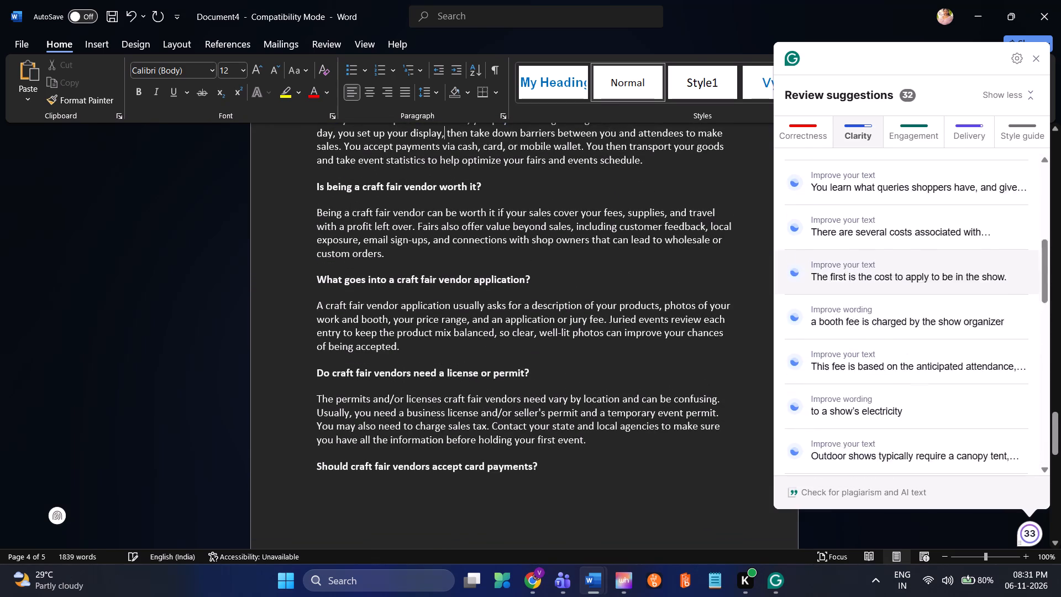
scroll(815, 324, down, 2)
scroll(813, 390, down, 1)
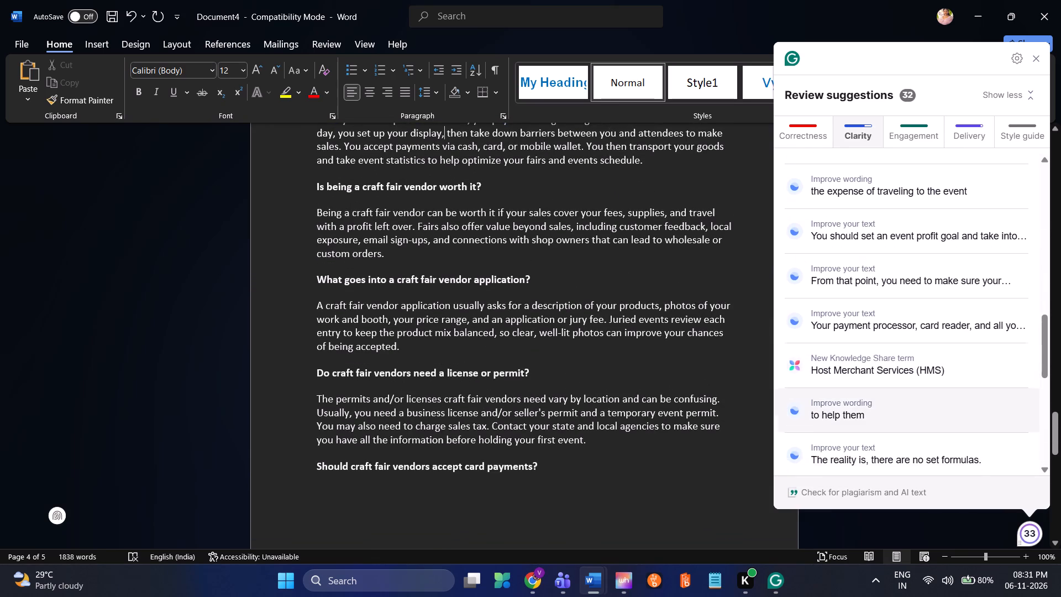
click(811, 413)
click(796, 394)
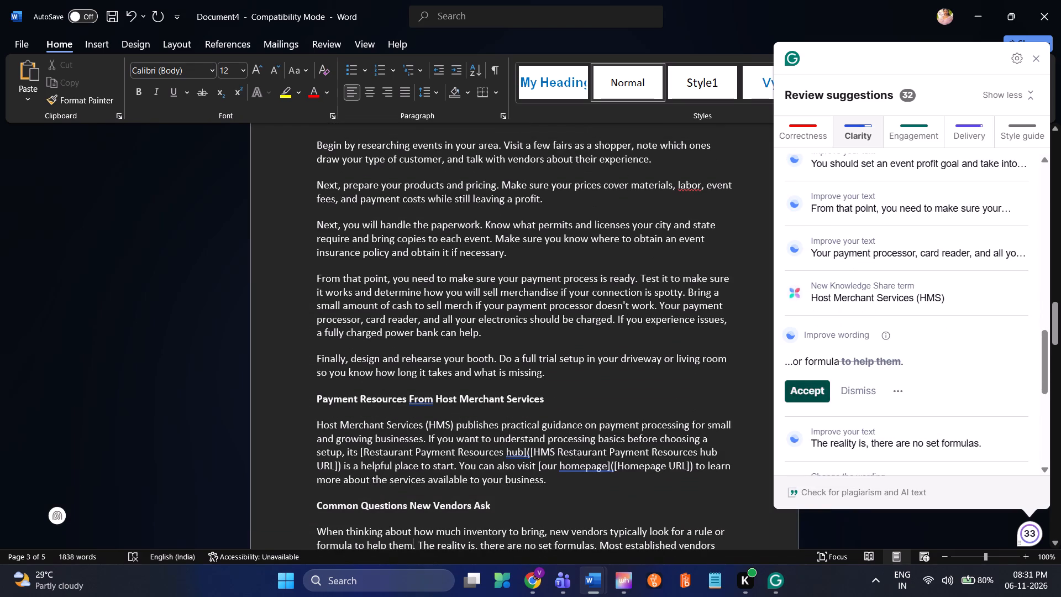
Under Common Questions New Vendors Ask, accept "to avoid", "they can", "ask how to gauge their success" and "The reality is that no set formulas exist".
click(805, 432)
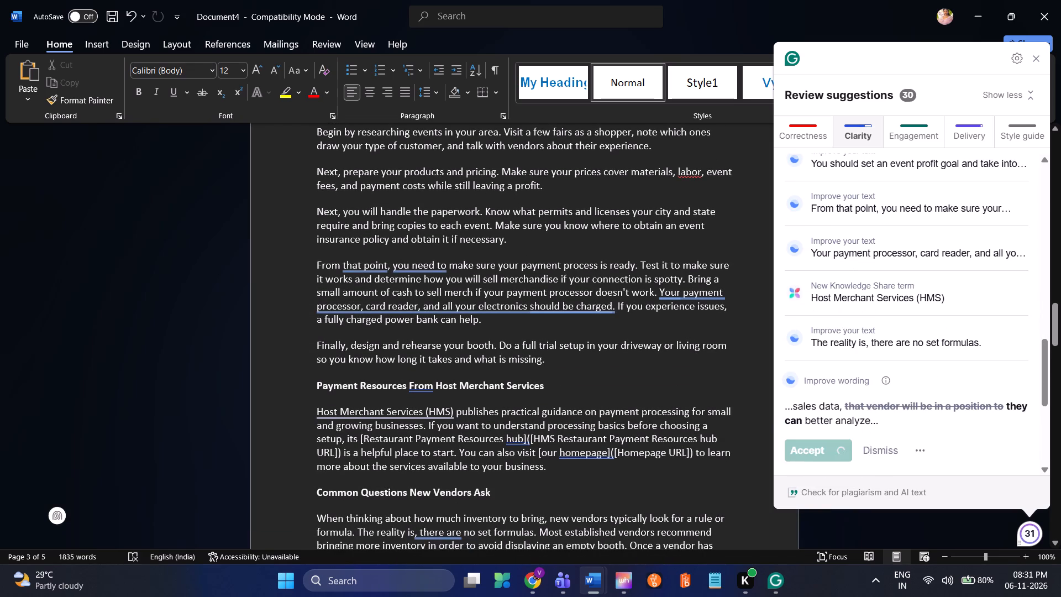
click(808, 447)
click(808, 447)
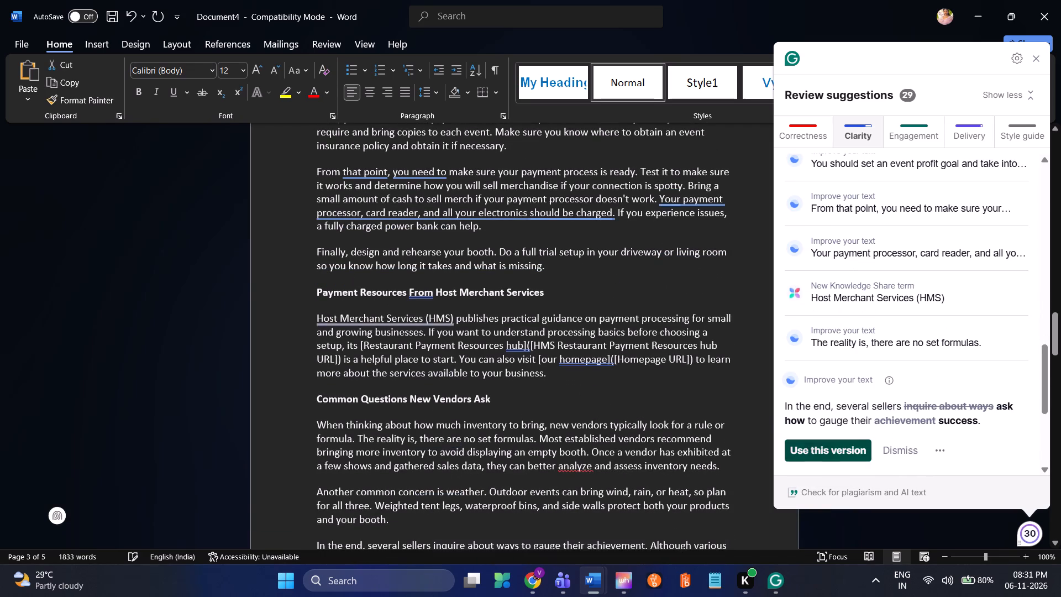
click(834, 364)
click(823, 328)
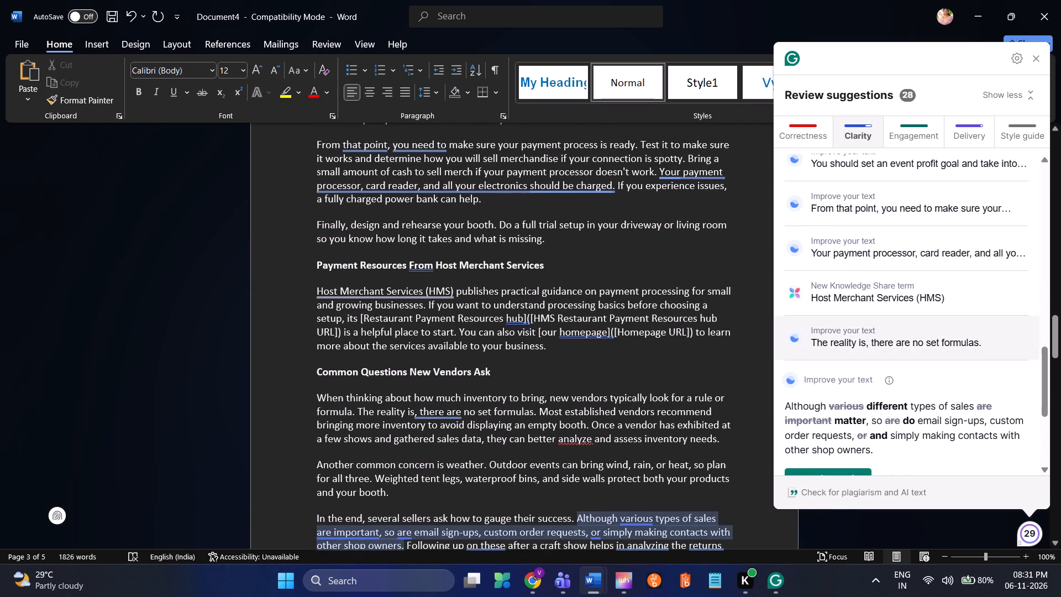
click(801, 391)
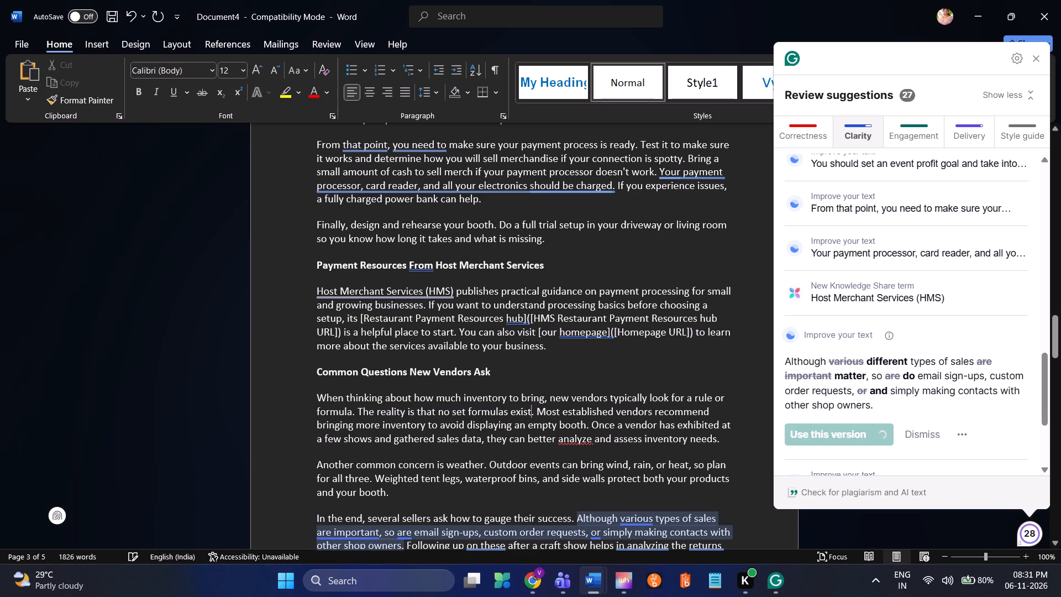
Accept the clarity rewrites "event's theme" and "provide your space assignment, load-in times, and event rules" near the article's beginning.
scroll(801, 391, up, 9)
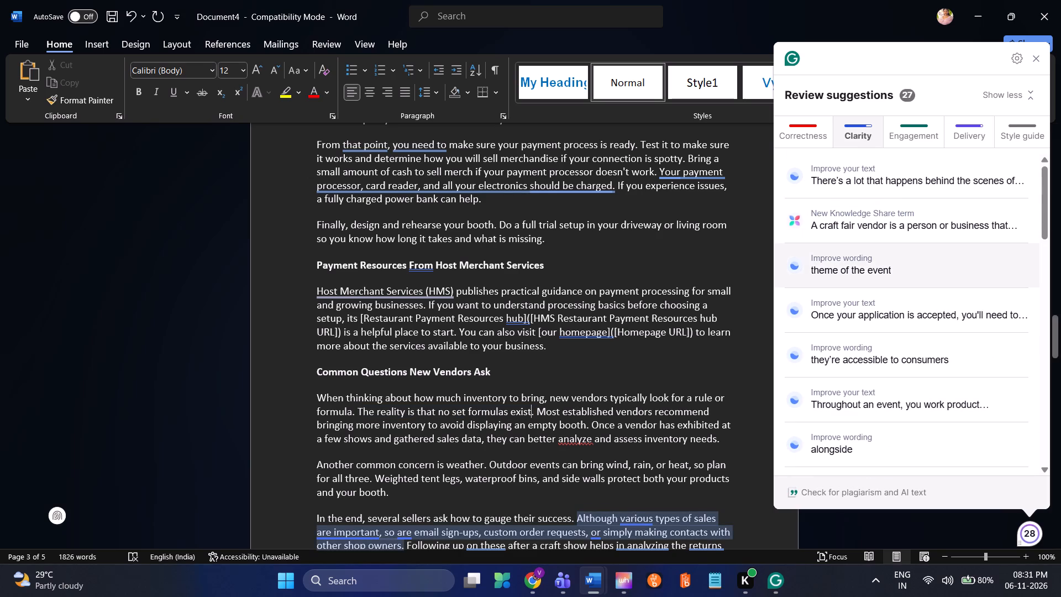
click(809, 270)
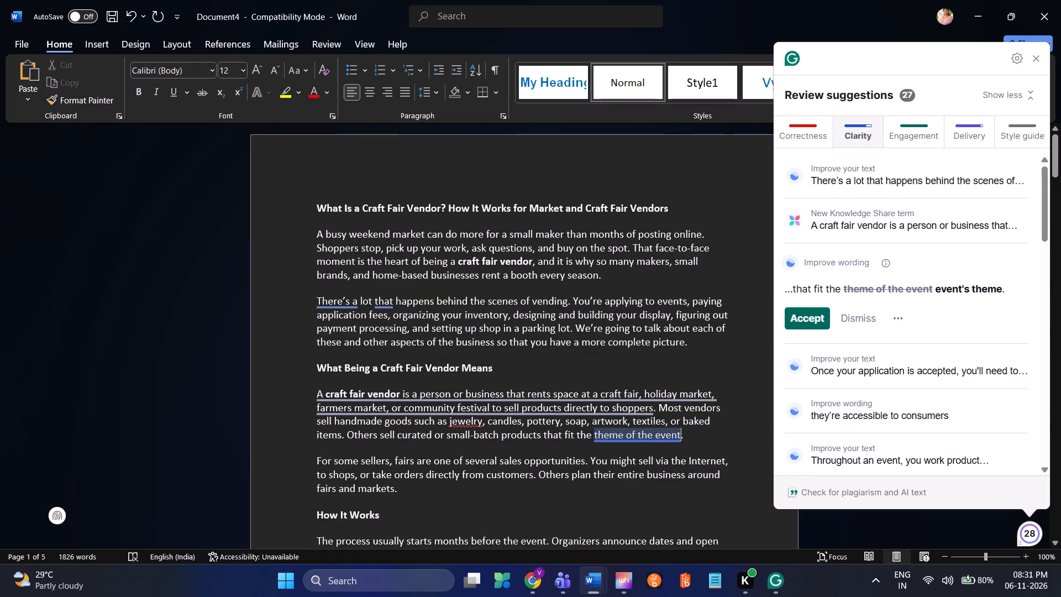
click(799, 320)
click(816, 365)
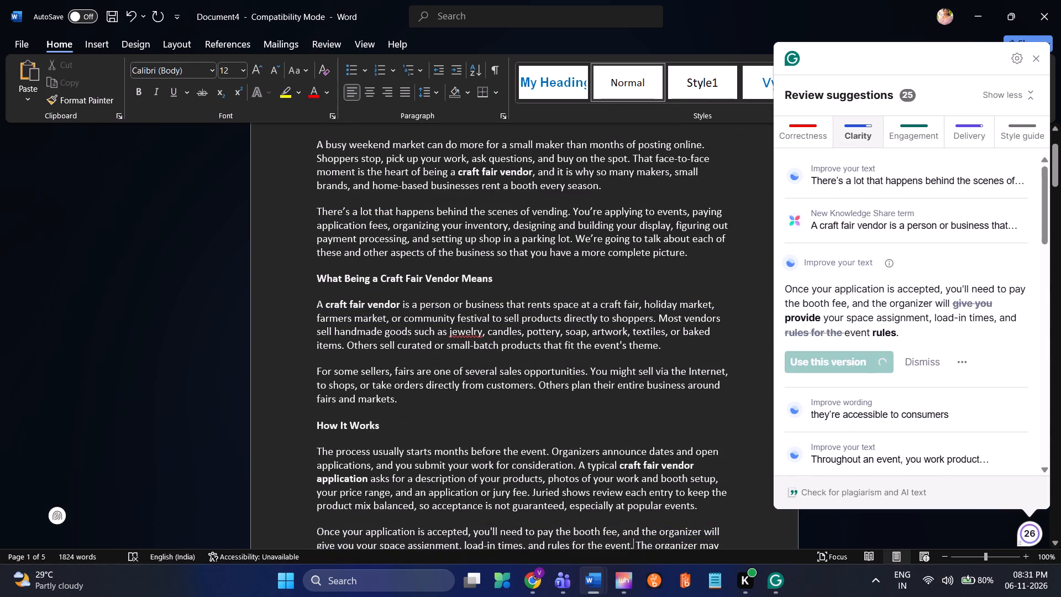
click(808, 364)
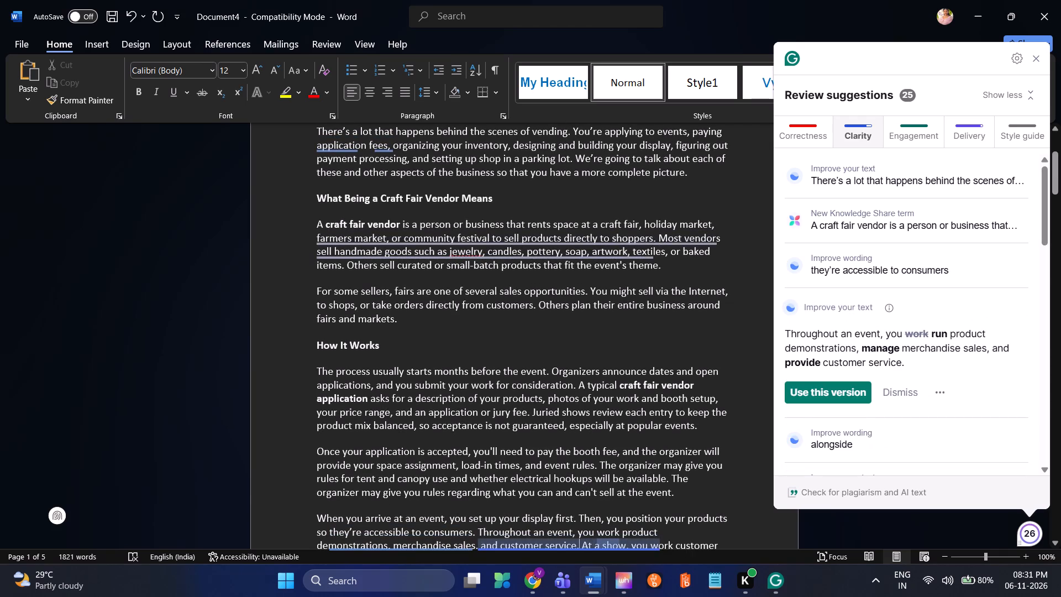
Accept the rewrites "run product demonstrations", "in addition to cash", "lost sales", "Only at craft shows can you see" and "Several costs are associated".
click(800, 392)
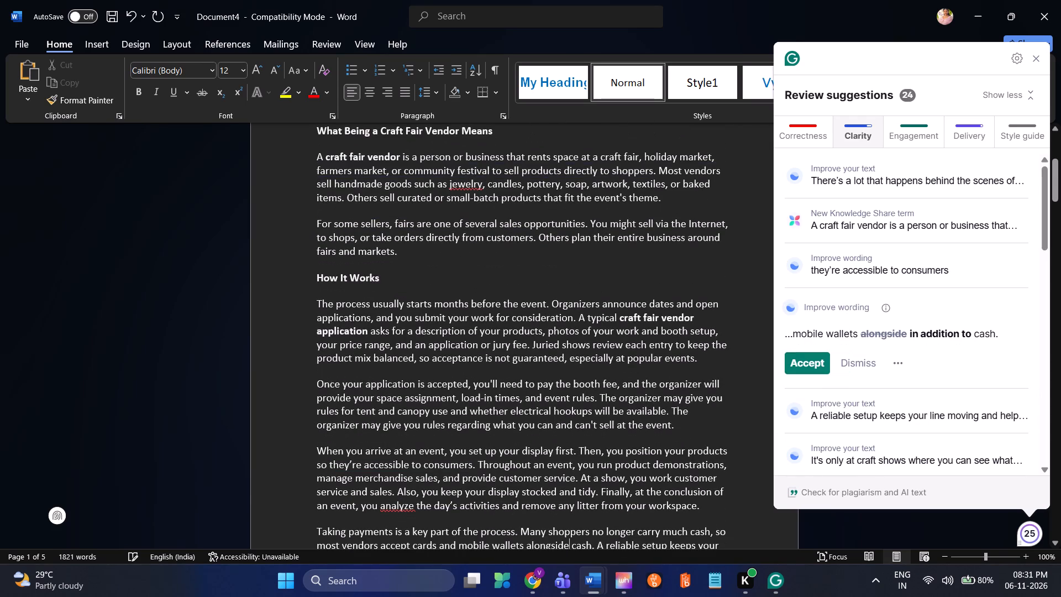
click(797, 366)
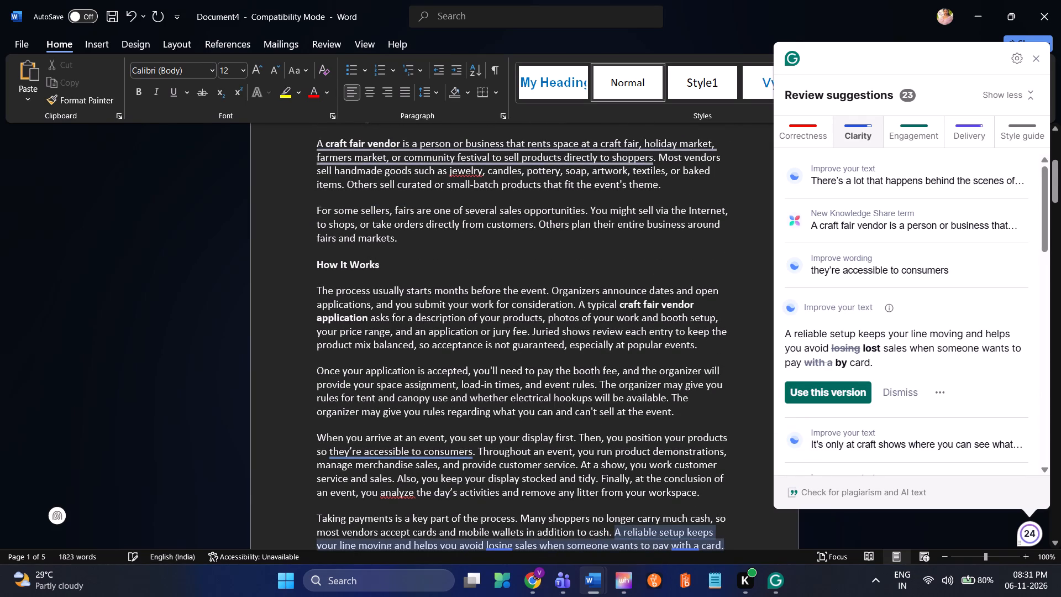
click(799, 398)
click(801, 410)
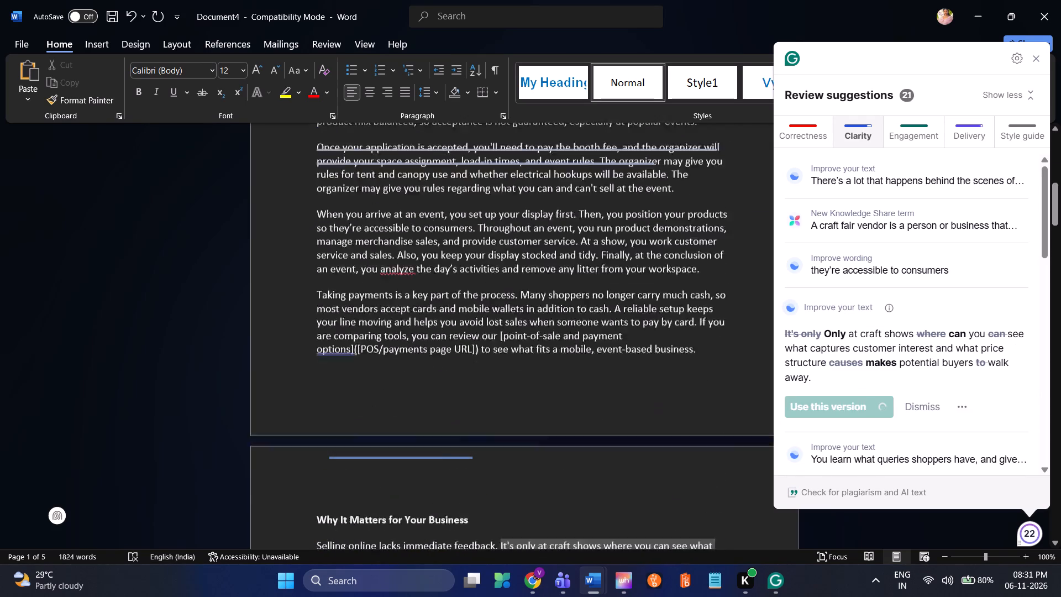
click(807, 421)
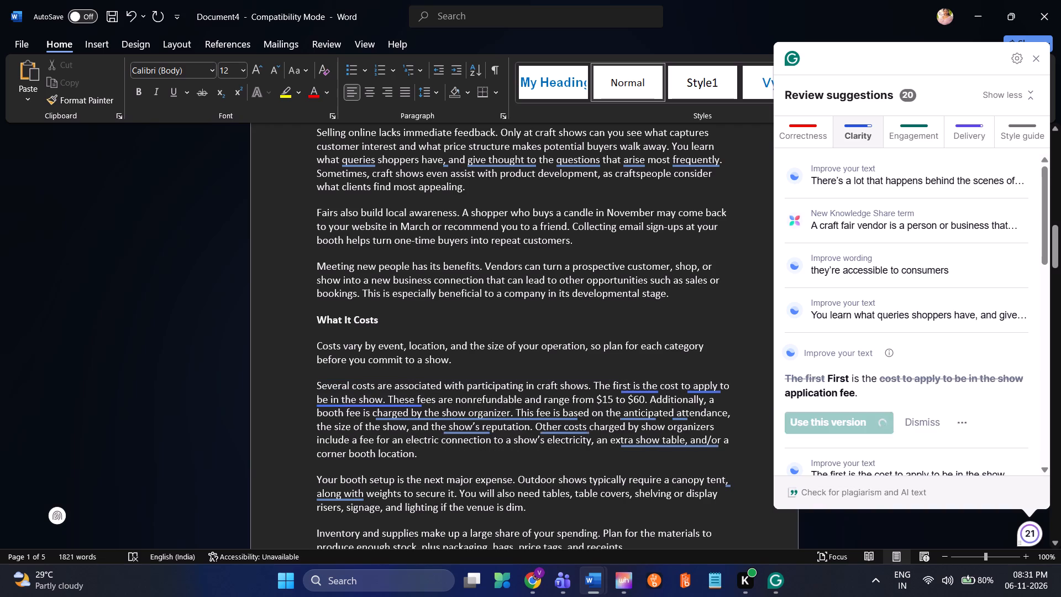
click(855, 313)
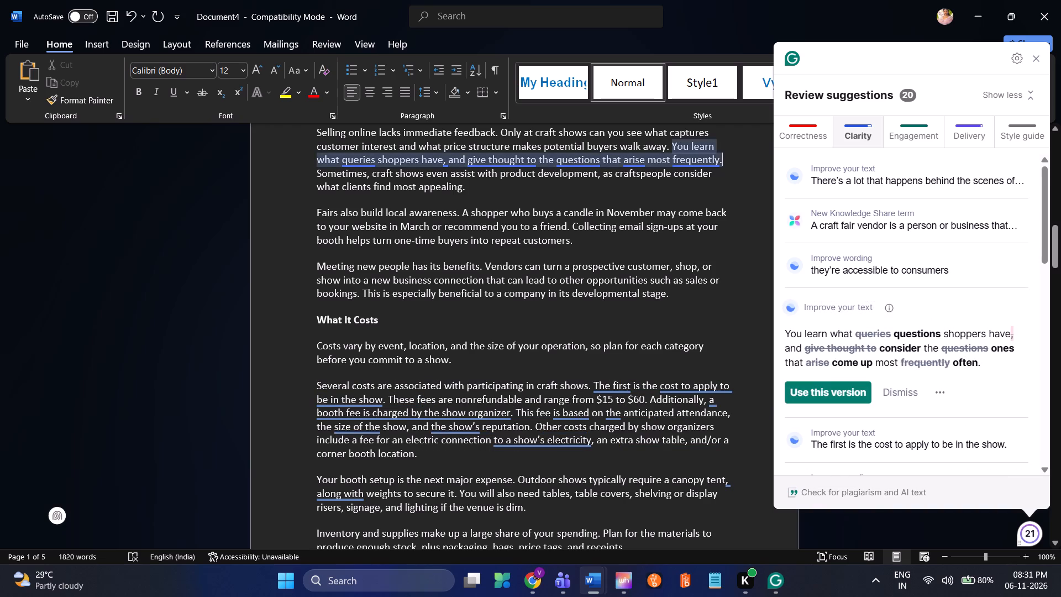
In the Conclusion, accept the rewrites "you can fill your event schedule" and "It also requires you to manage", with "payments carefully".
scroll(841, 380, down, 3)
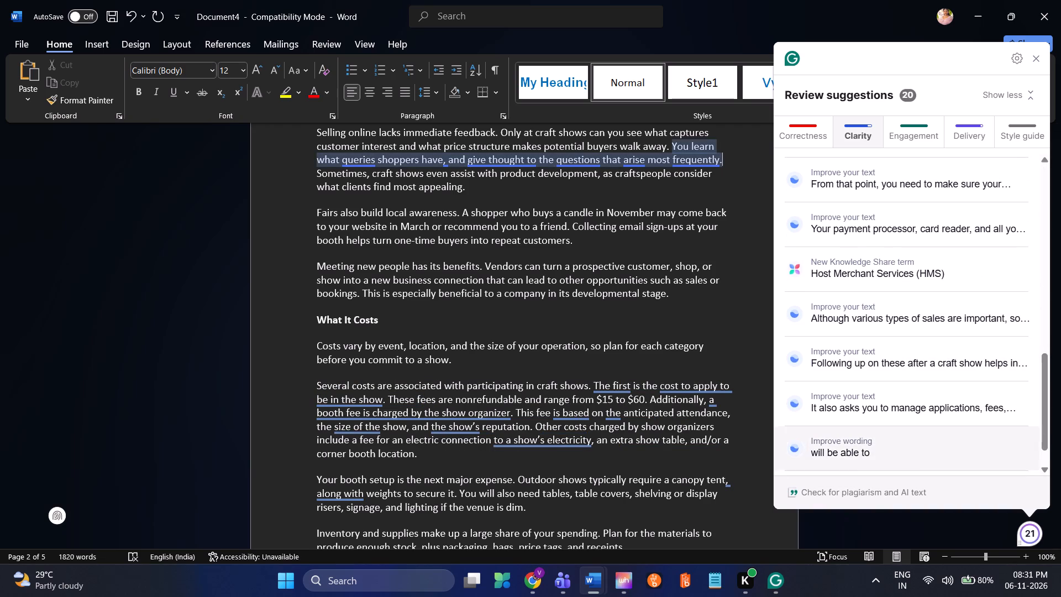
click(828, 434)
click(808, 410)
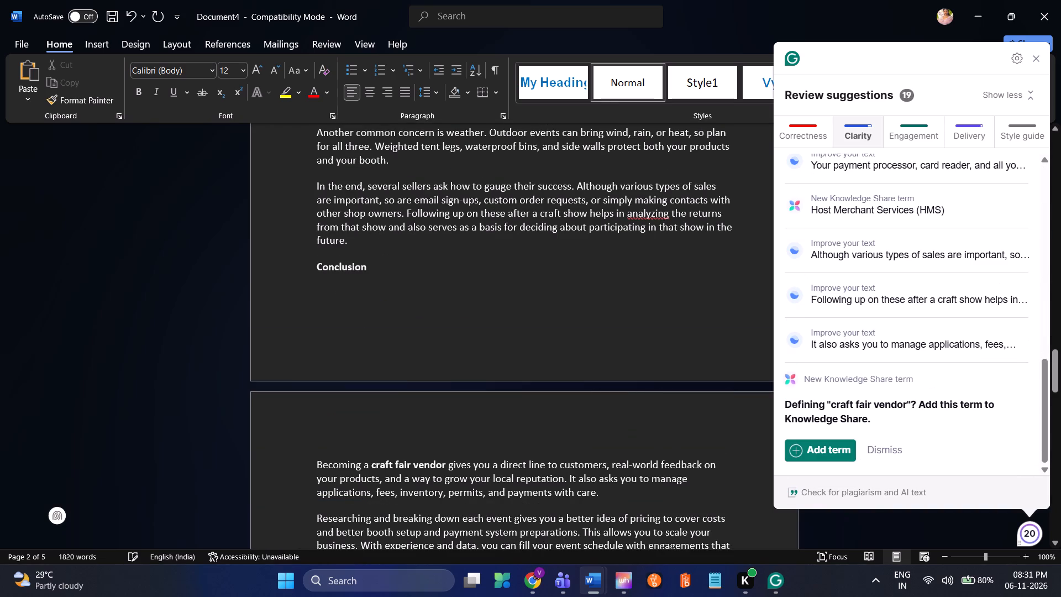
double_click(825, 317)
click(830, 341)
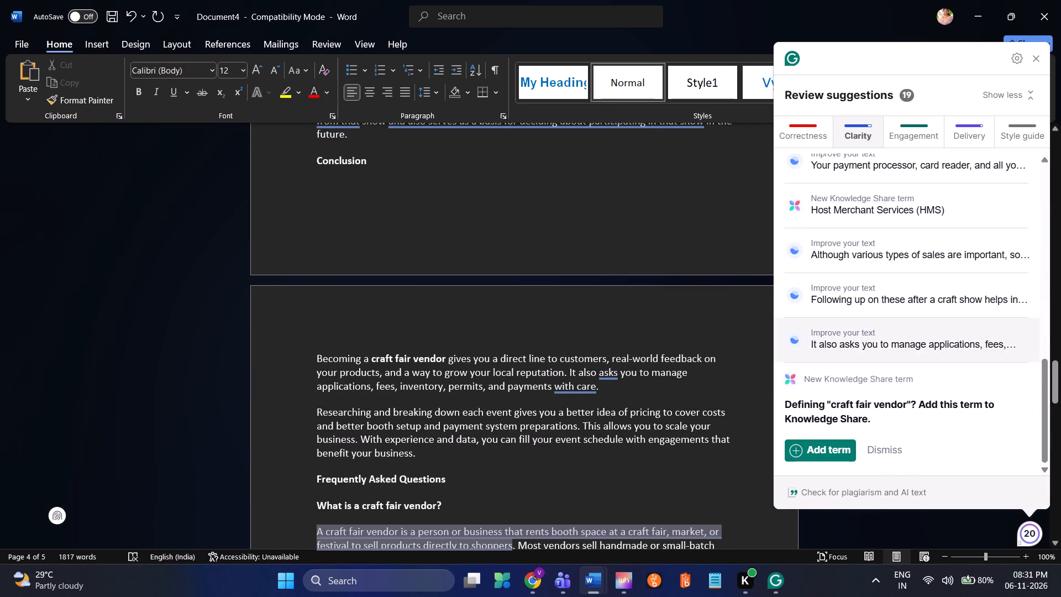
click(832, 421)
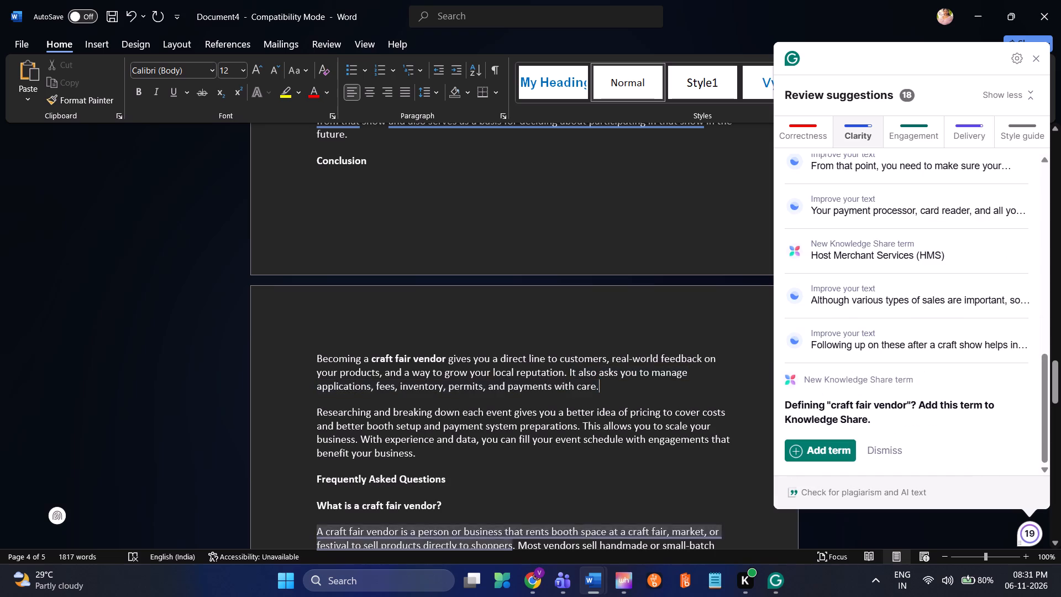
Accept the clarity rewrite "Charge your payment processor, card reader, and all your electronics".
click(838, 323)
click(829, 301)
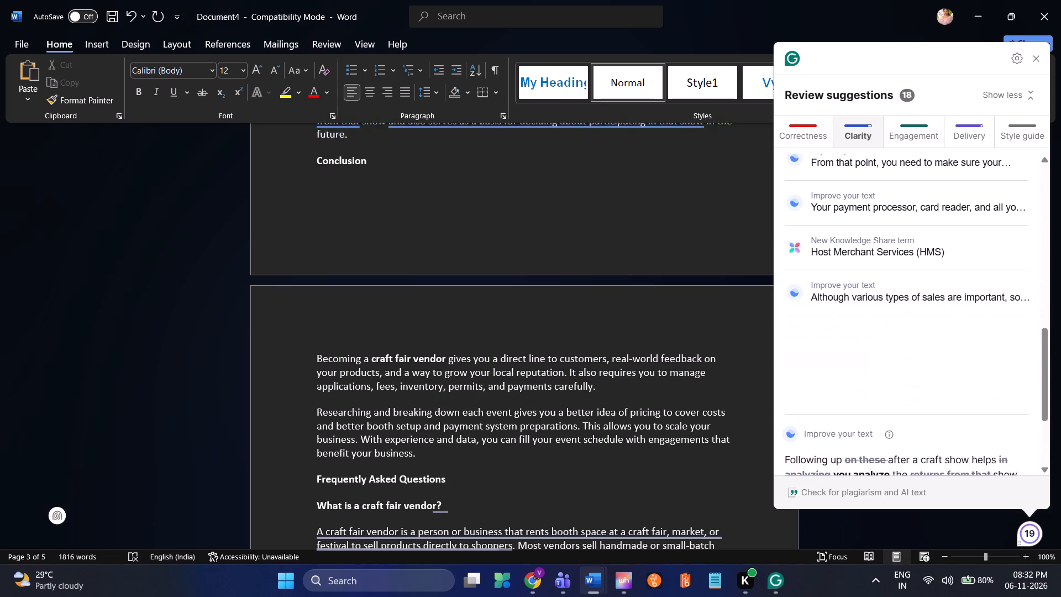
scroll(825, 290, up, 1)
click(813, 265)
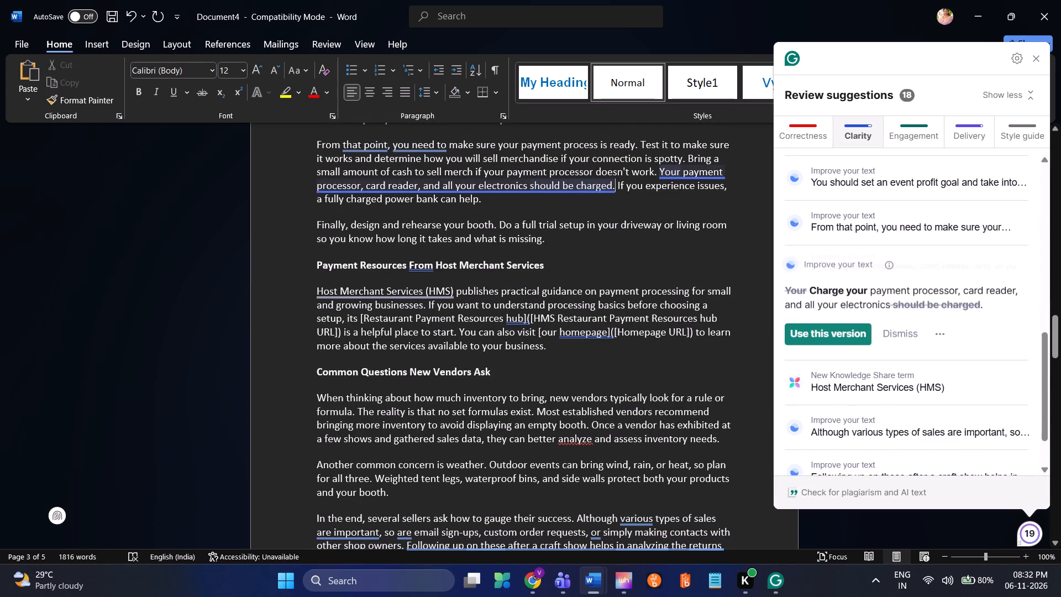
click(809, 332)
Under What It Costs, accept removing "to a show's electricity" and the rewrite "a canopy tent and weights to secure it".
scroll(809, 332, up, 3)
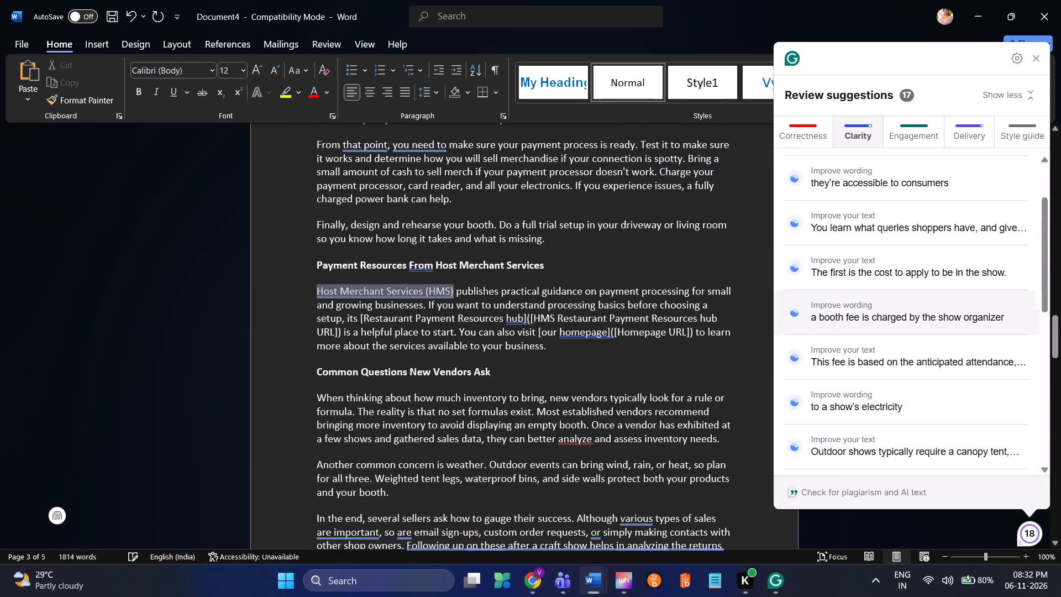
click(817, 386)
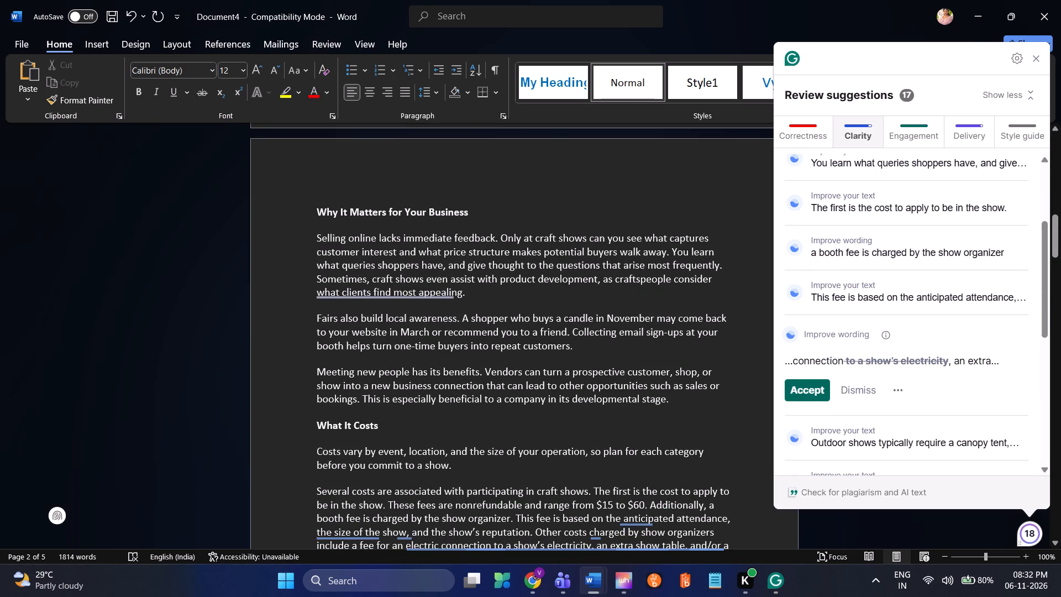
click(805, 390)
click(805, 395)
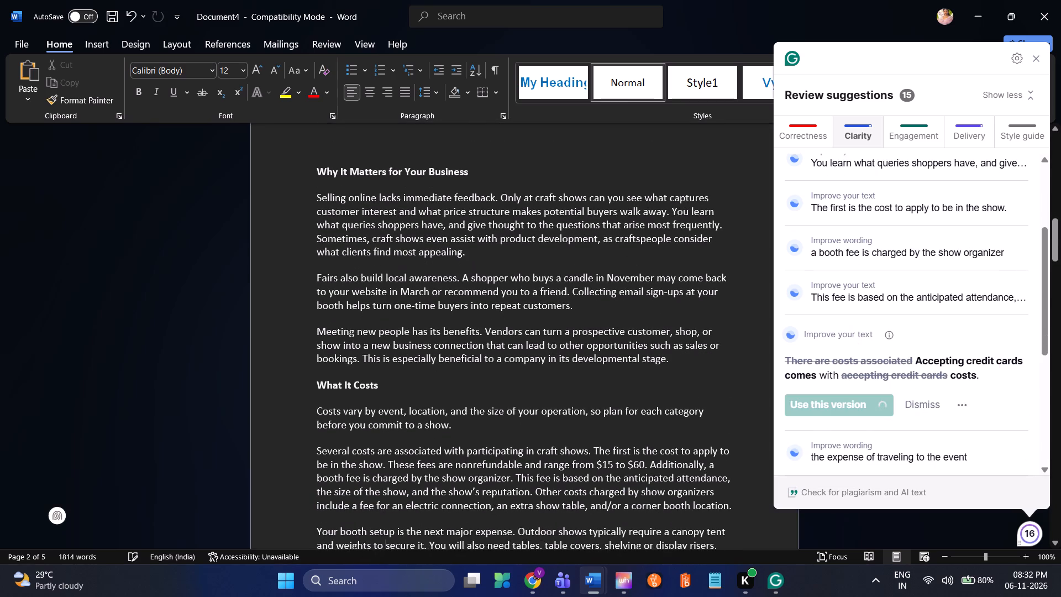
Accept "Set an event profit goal and consider the costs of participating" and "From there, make sure your payment process is ready", and close Grammarly's suggestions.
scroll(815, 380, down, 2)
scroll(832, 273, up, 1)
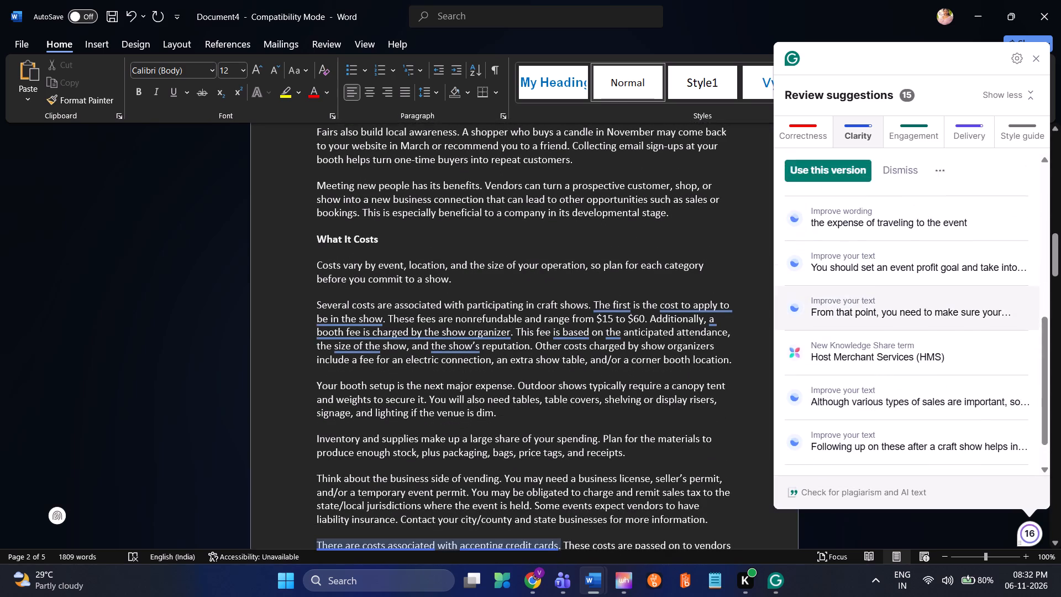
scroll(832, 273, up, 1)
click(826, 252)
click(822, 289)
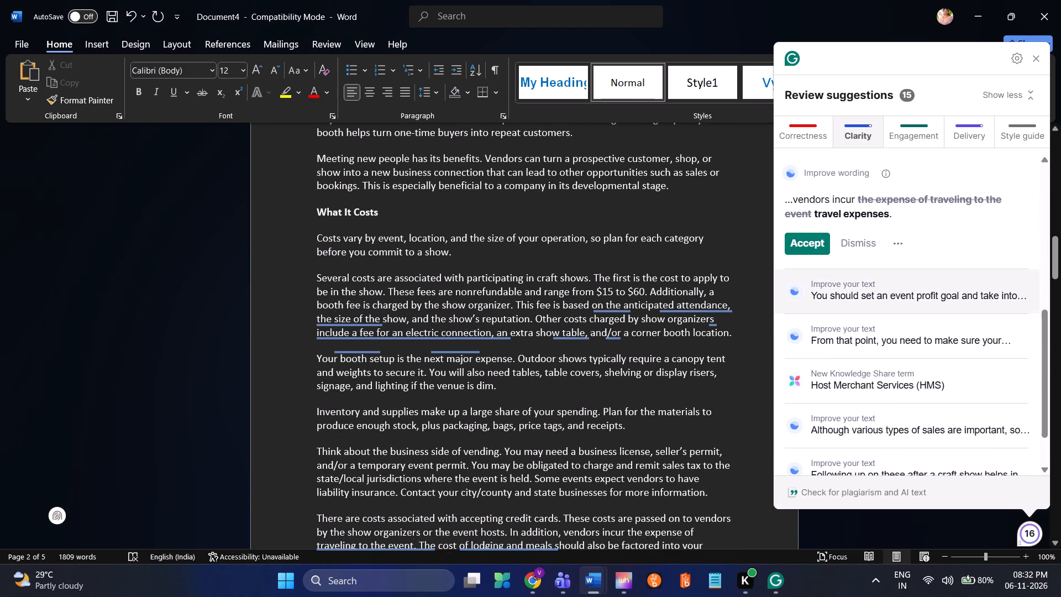
click(810, 302)
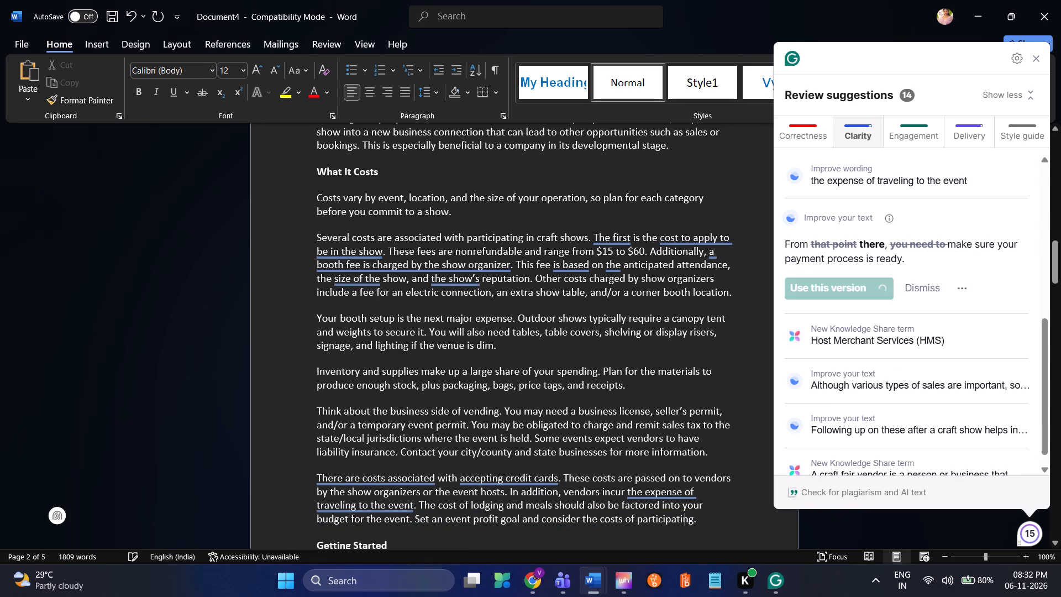
click(803, 285)
click(807, 357)
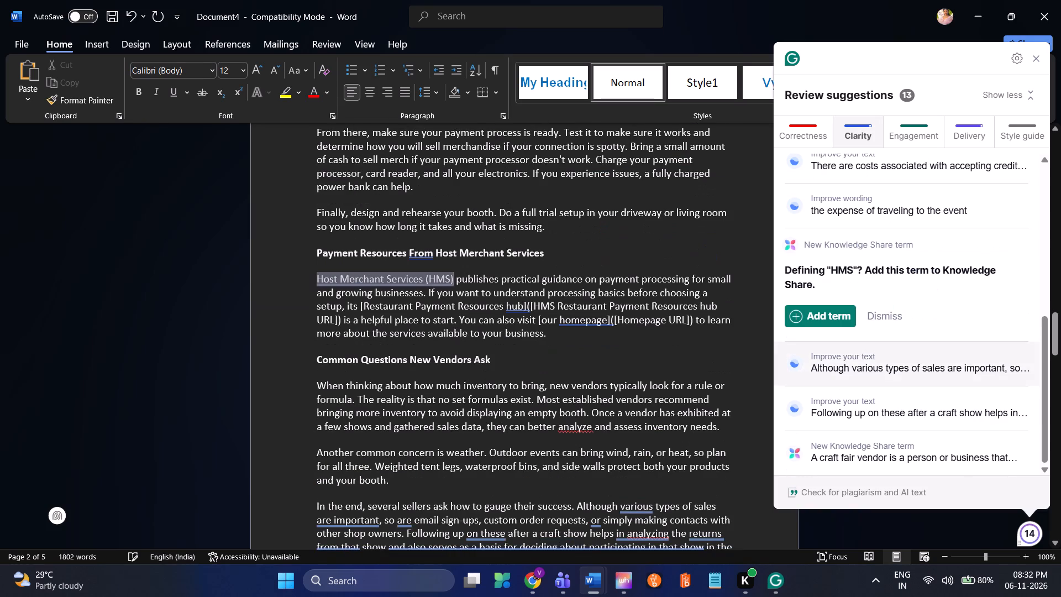
scroll(807, 357, down, 1)
scroll(807, 357, up, 5)
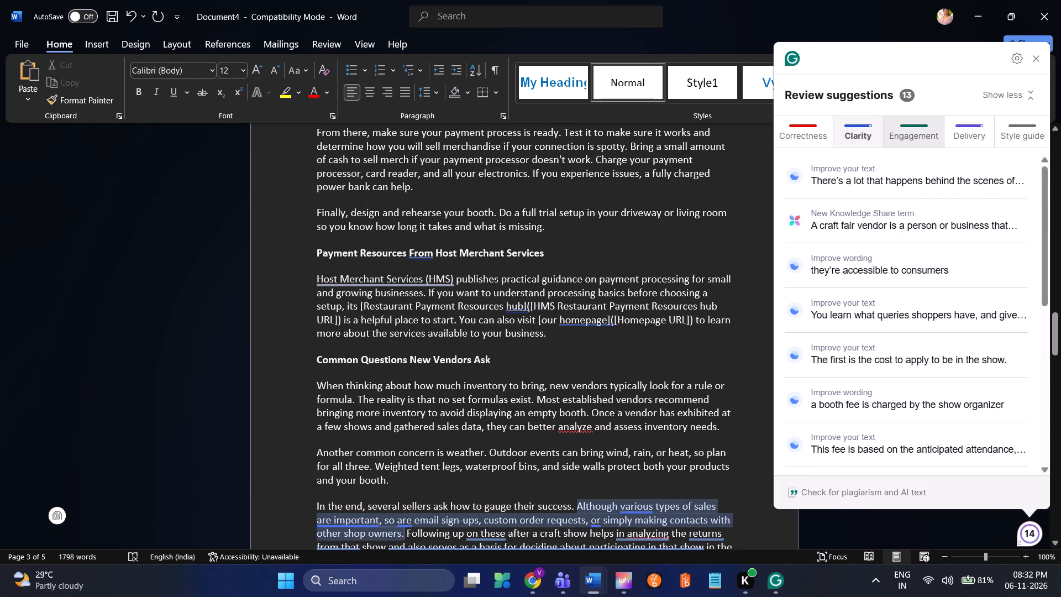
click(1041, 59)
Copy the entire craft fair vendor article.
scroll(629, 201, up, 11)
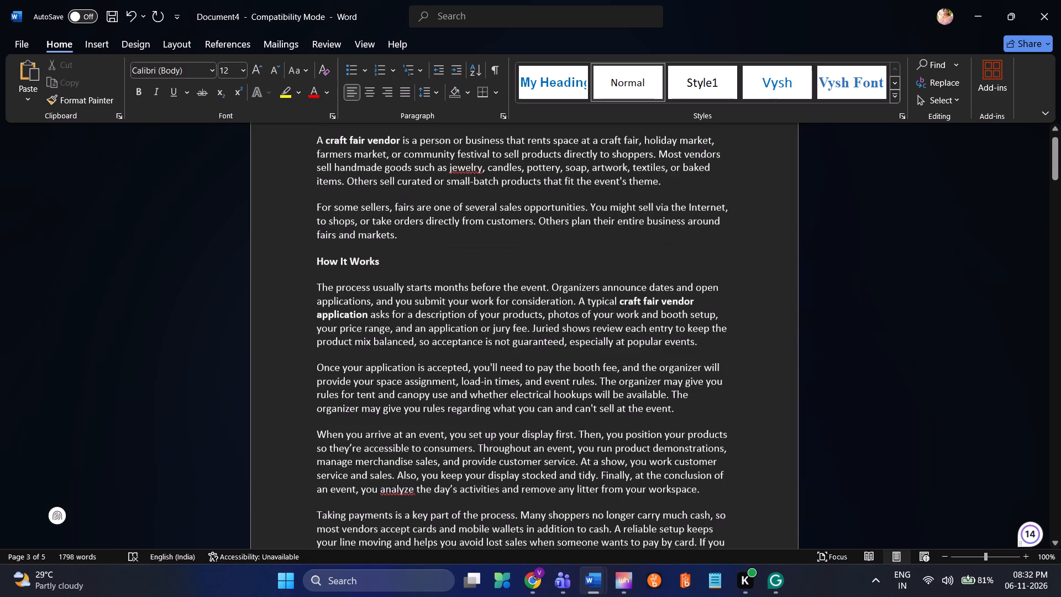
key(ctrl+a)
key(ctrl+c)
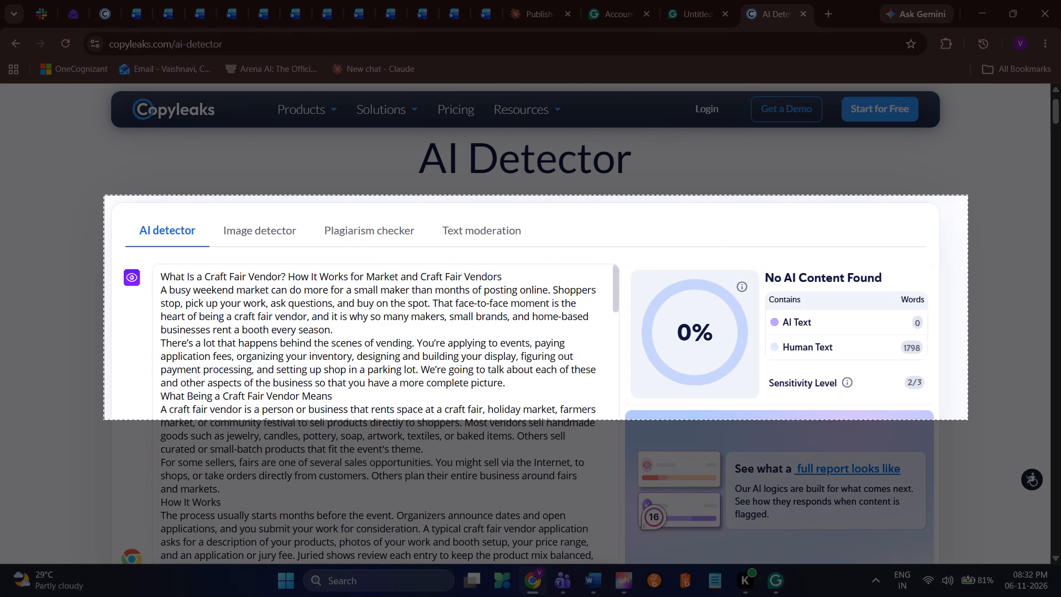
drag(963, 420, 941, 412)
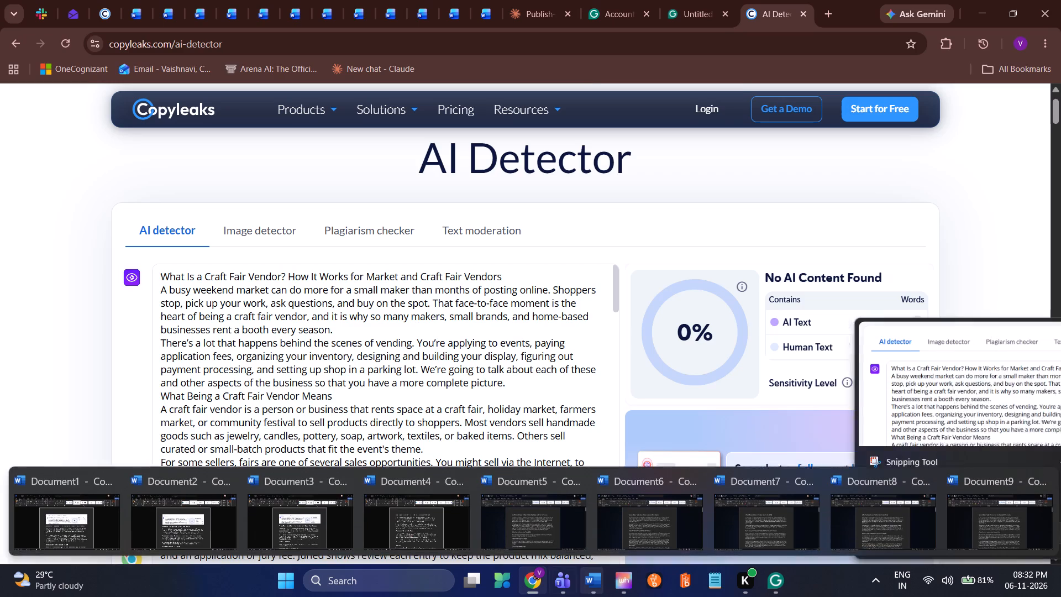
In Document4, insert the screenshot above the title "What Is a Craft Fair Vendor?" with a line break after it.
click(425, 530)
click(440, 315)
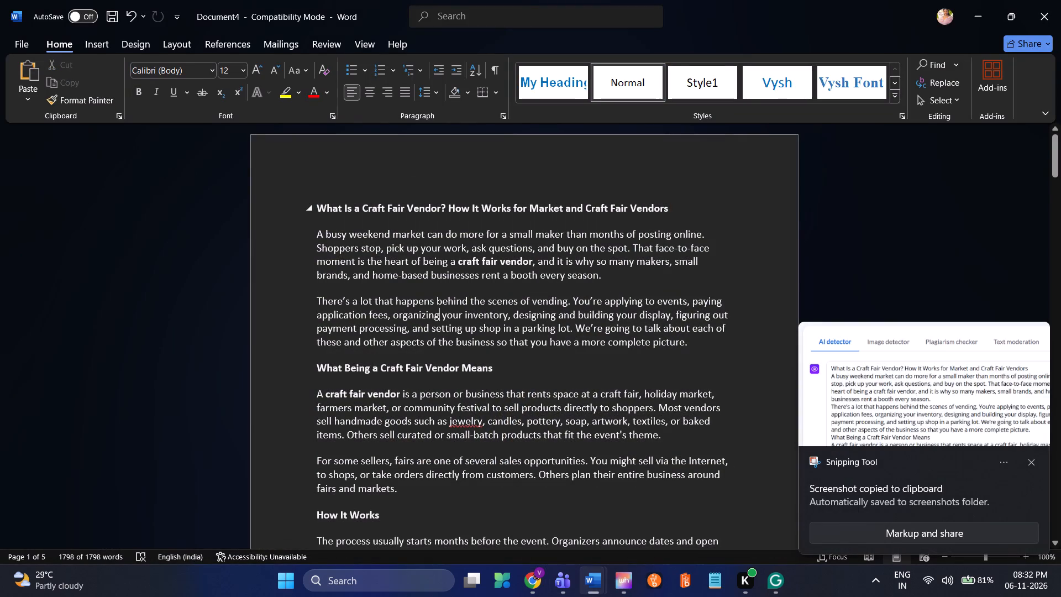
click(317, 206)
key(ctrl+v)
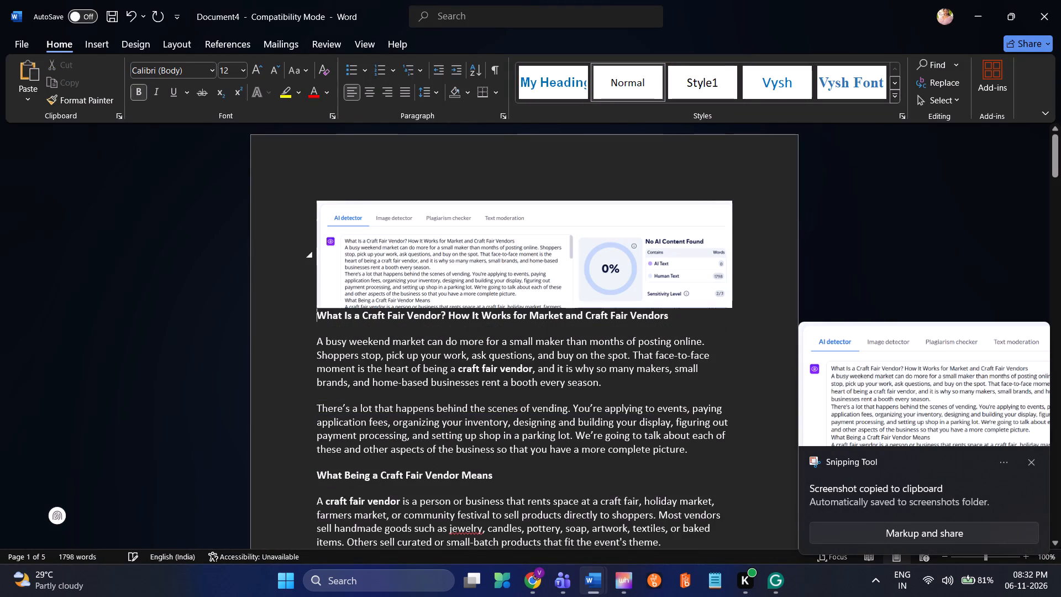
key(Return)
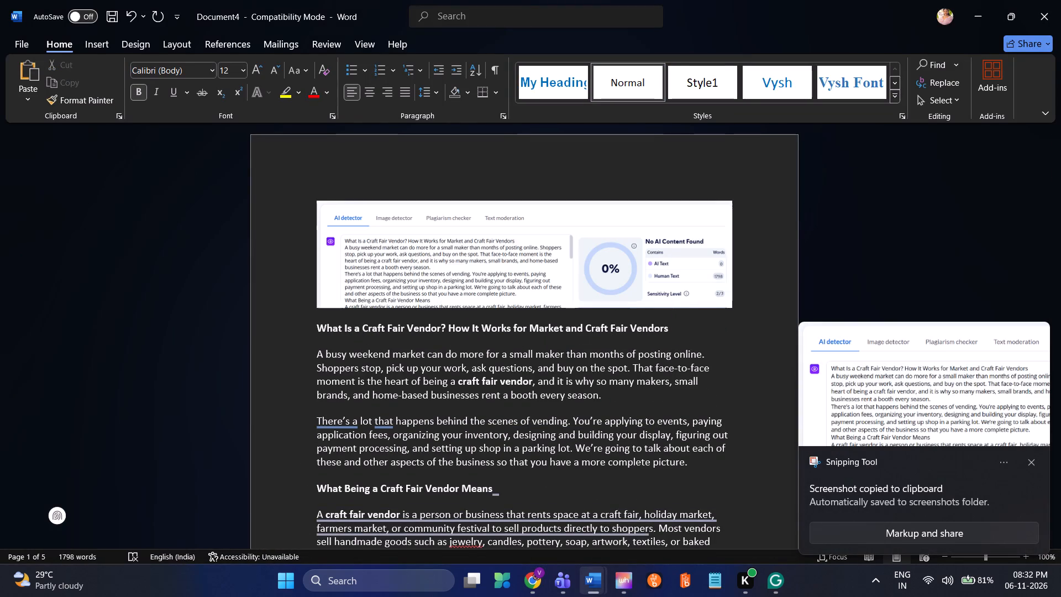
In Document5, open Grammarly's correctness suggestions and accept "more quickly", "who can see", and removing "in order" from the booth lighting sentence.
click(538, 531)
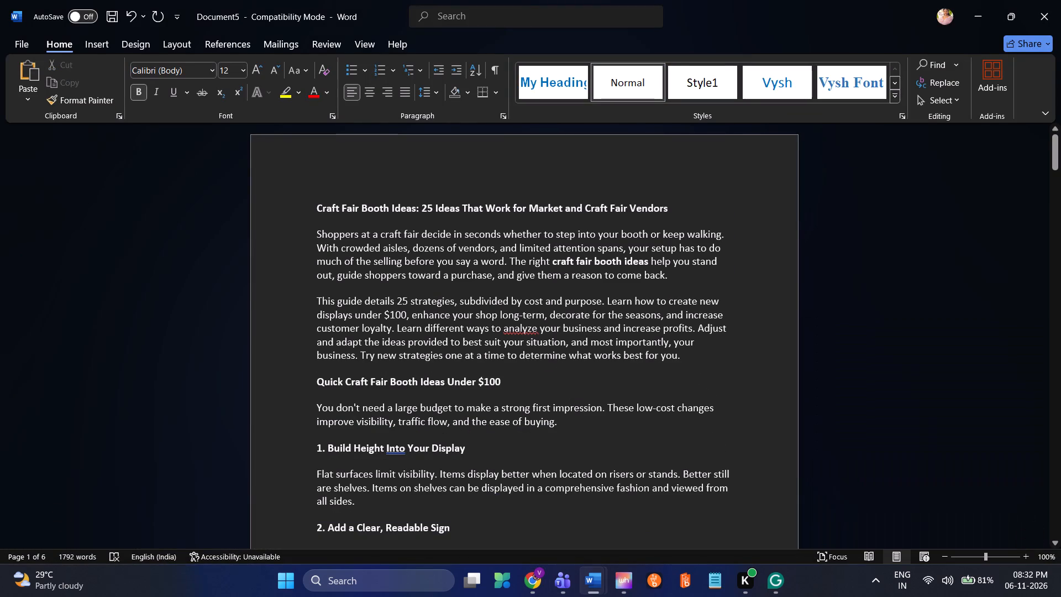
click(1033, 540)
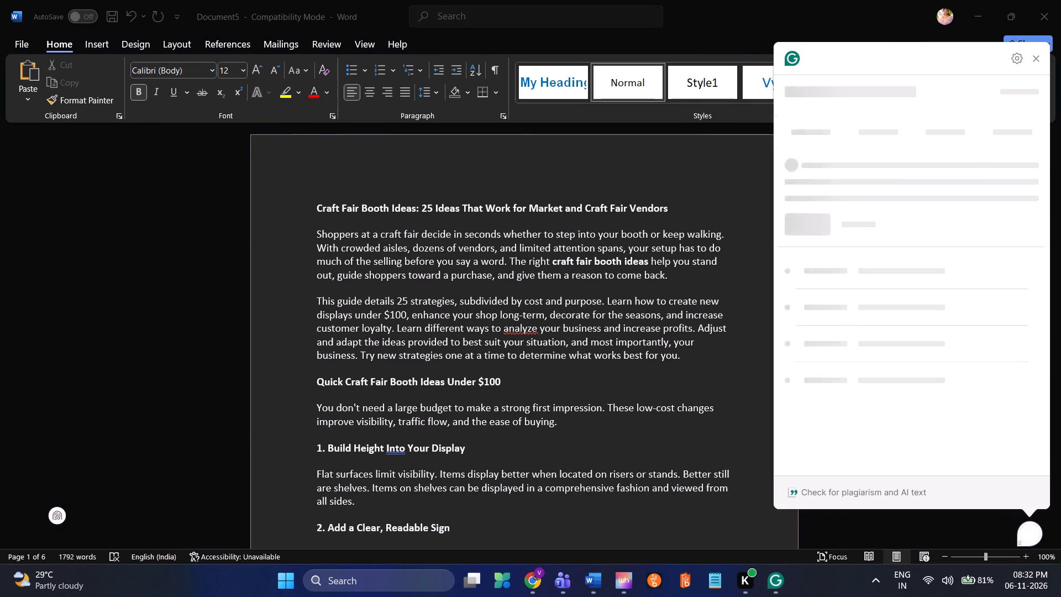
click(803, 131)
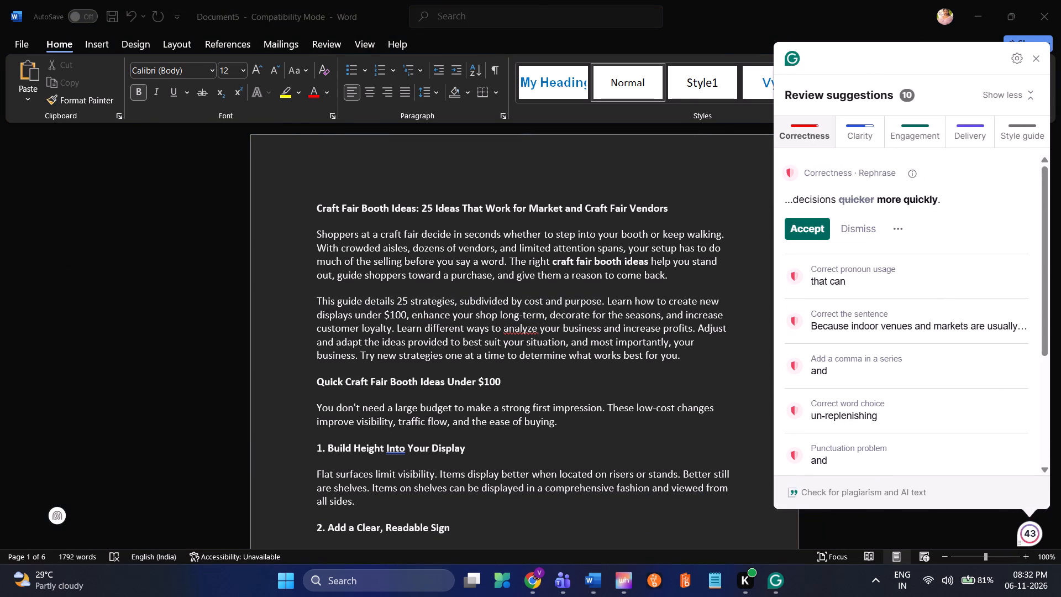
click(800, 229)
click(800, 229)
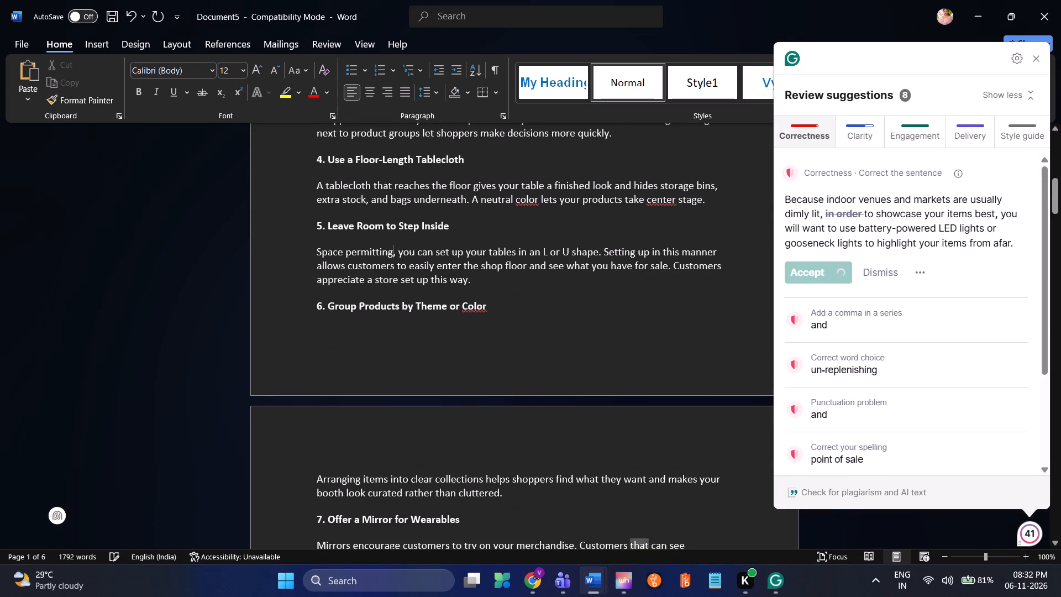
click(806, 281)
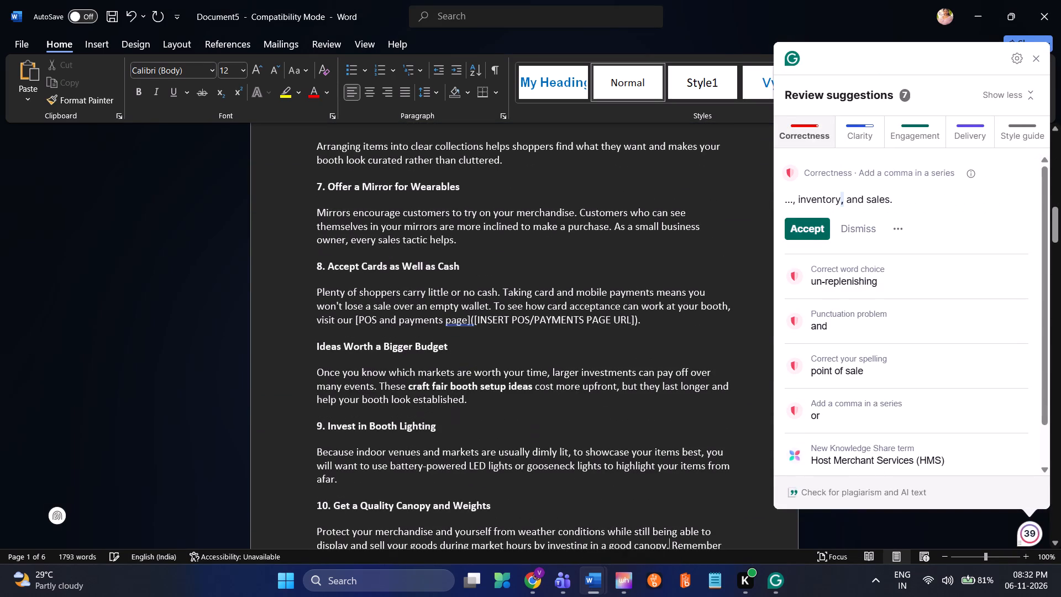
Accept the correctness fixes for the comma after "inventory", "non-replenishing", and the comma after "products stay safe".
click(800, 228)
click(800, 252)
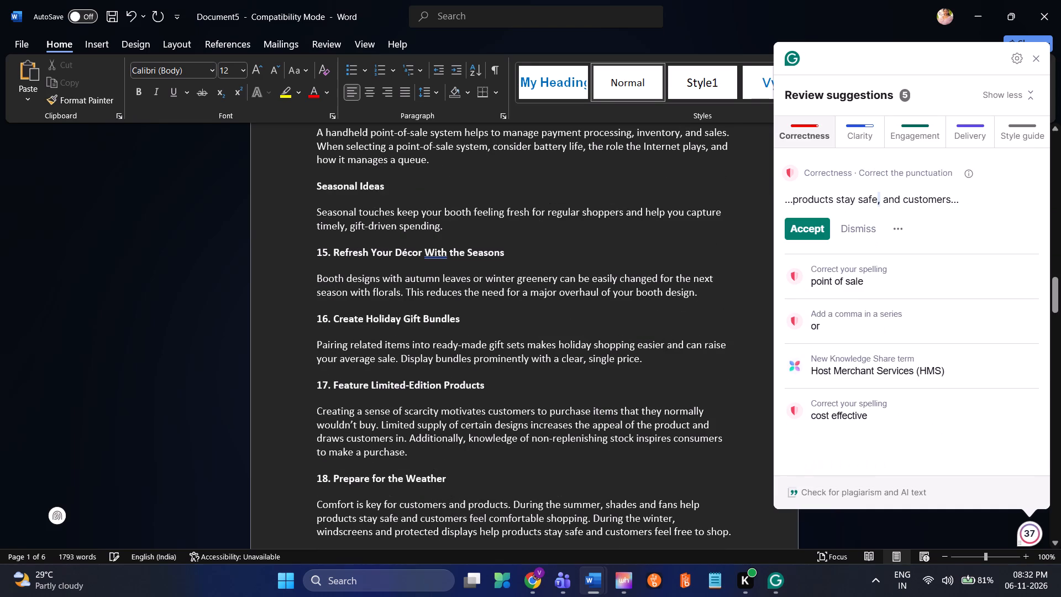
click(797, 242)
click(797, 239)
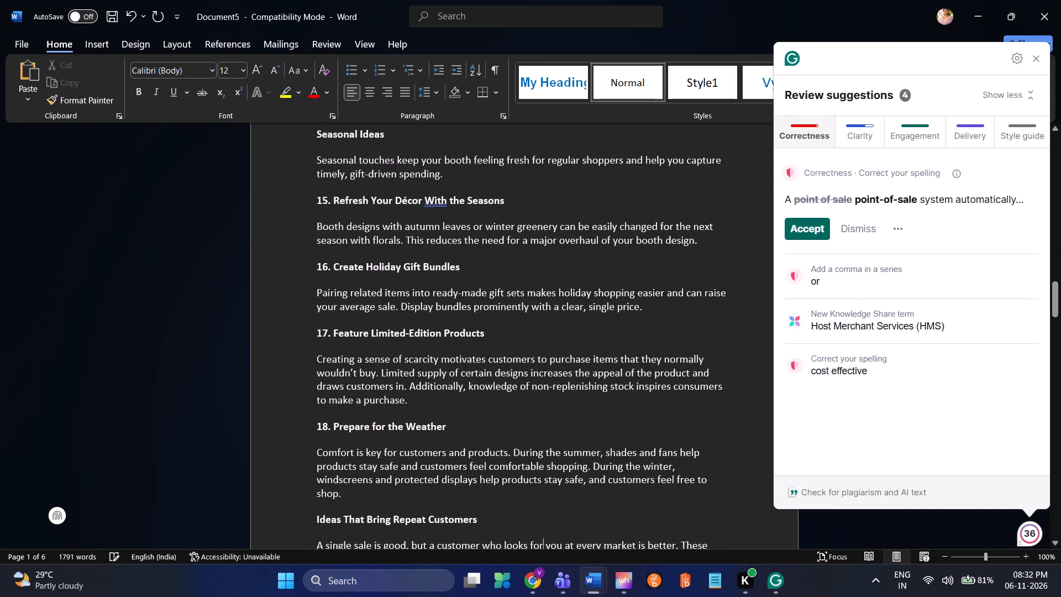
Accept the correctness fixes "point-of-sale", the series comma before "or", and "cost-effective", leaving the HMS Knowledge Share term alone.
click(797, 239)
click(797, 239)
click(803, 275)
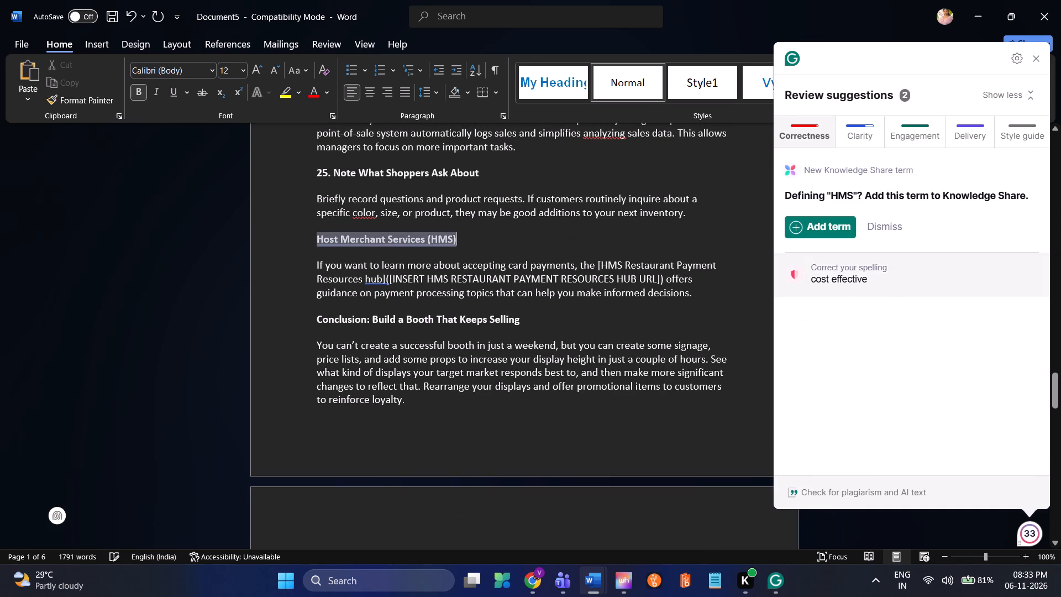
click(803, 288)
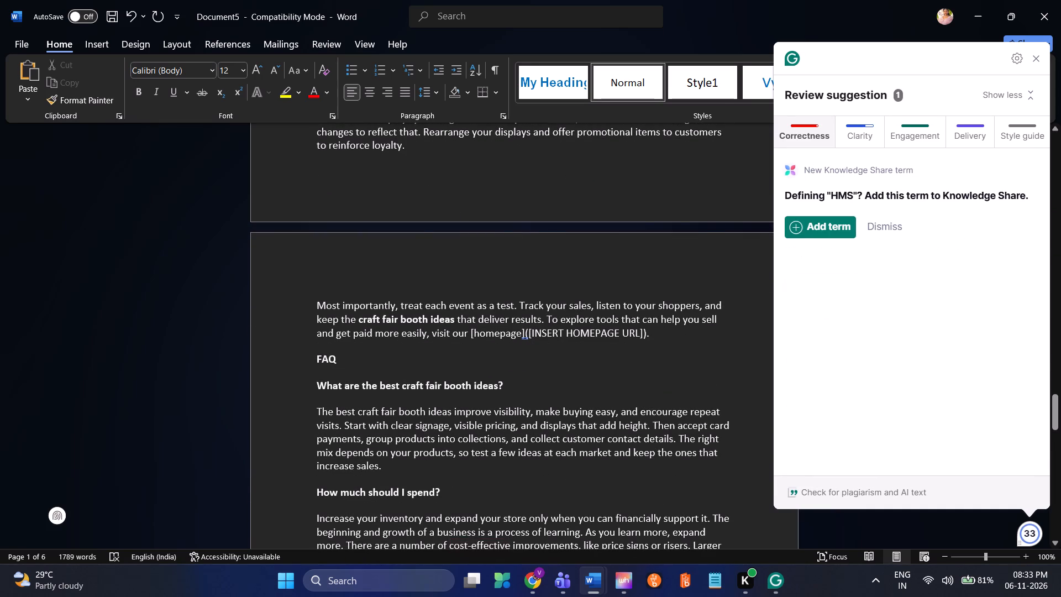
In Grammarly's clarity suggestions, accept "Measuring an idea's success" and "track sales during events and over different periods, and note changes".
click(859, 143)
scroll(865, 353, down, 4)
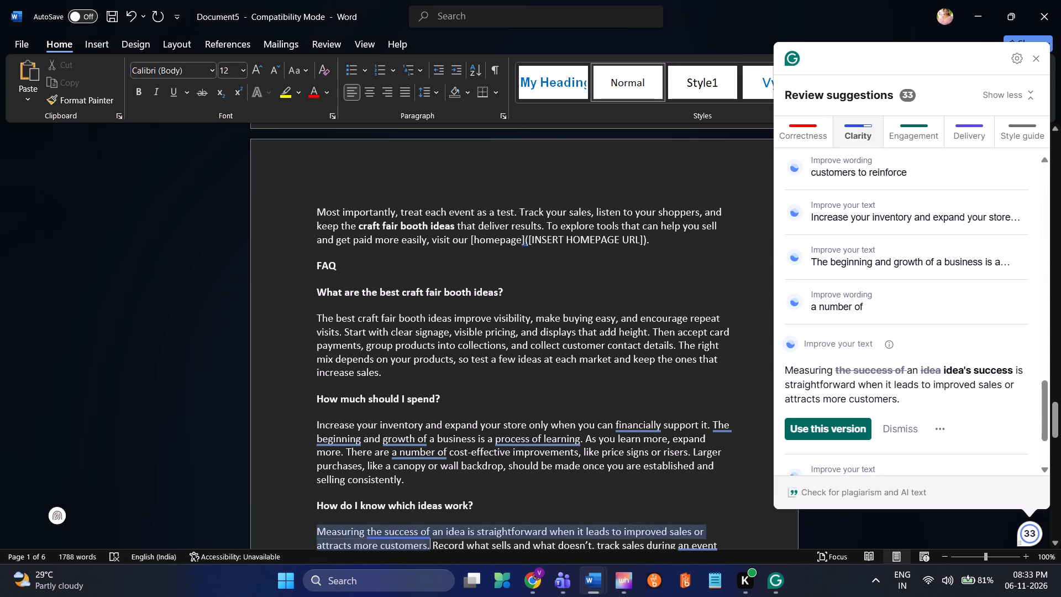
click(843, 426)
click(834, 433)
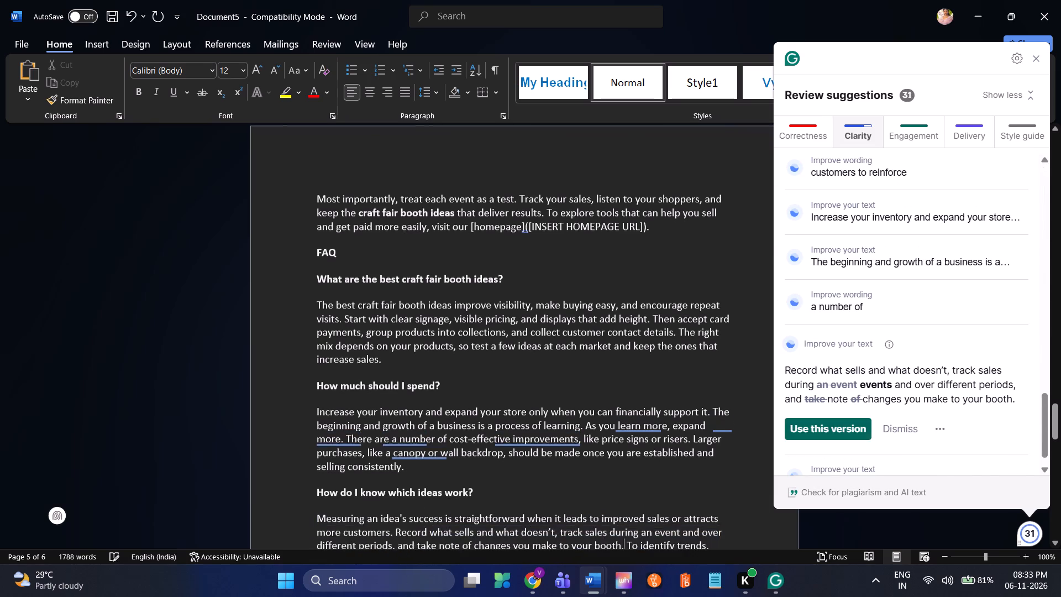
click(822, 420)
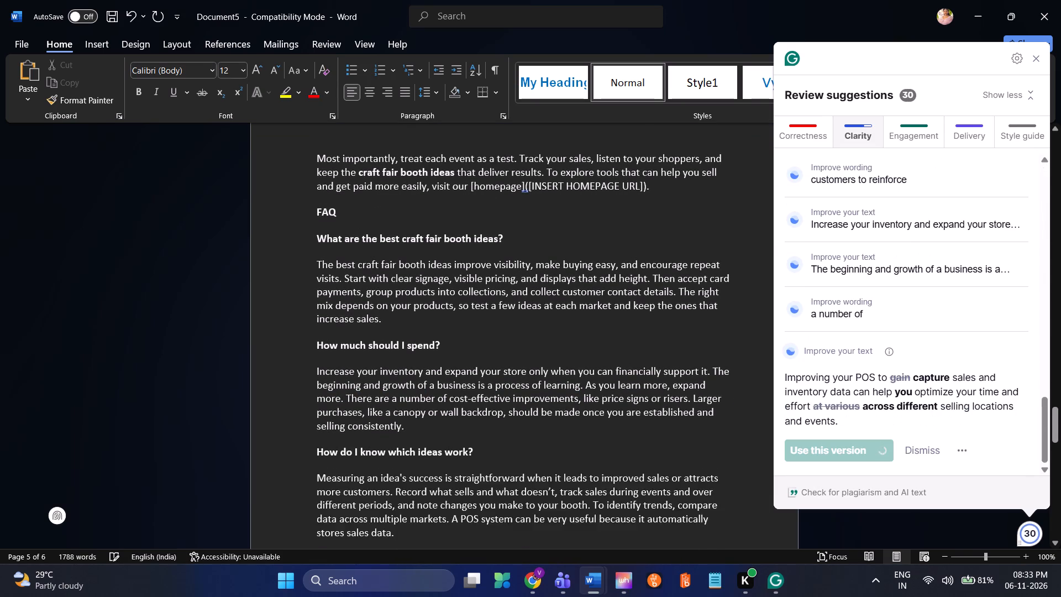
Accept the clarity rewordings "many" before "cost-effective improvements" and "faster" for the modular shelving's "in less time".
scroll(822, 338, up, 1)
click(822, 338)
click(801, 409)
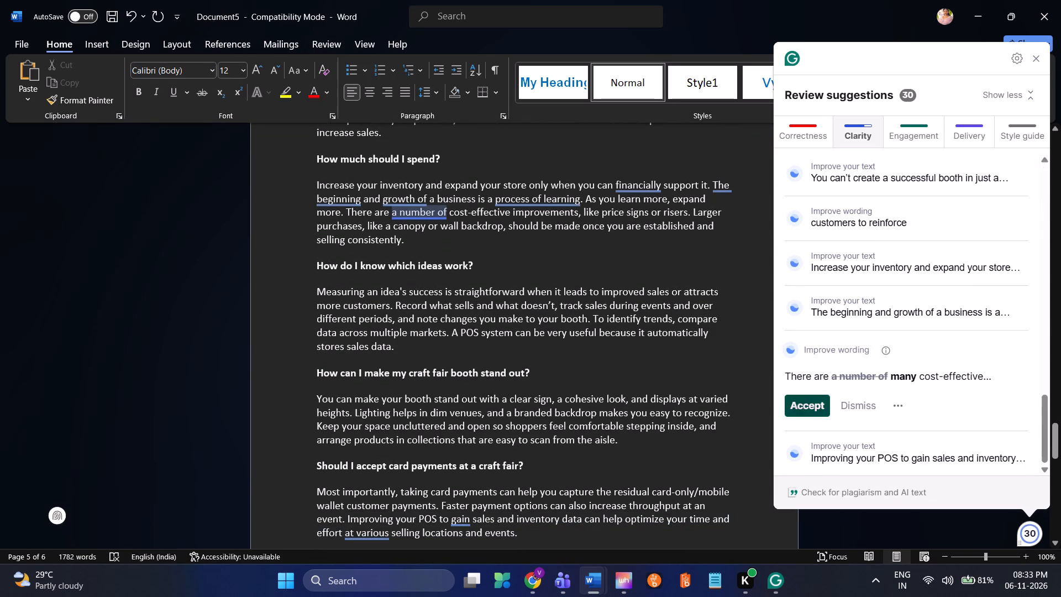
scroll(843, 319, up, 4)
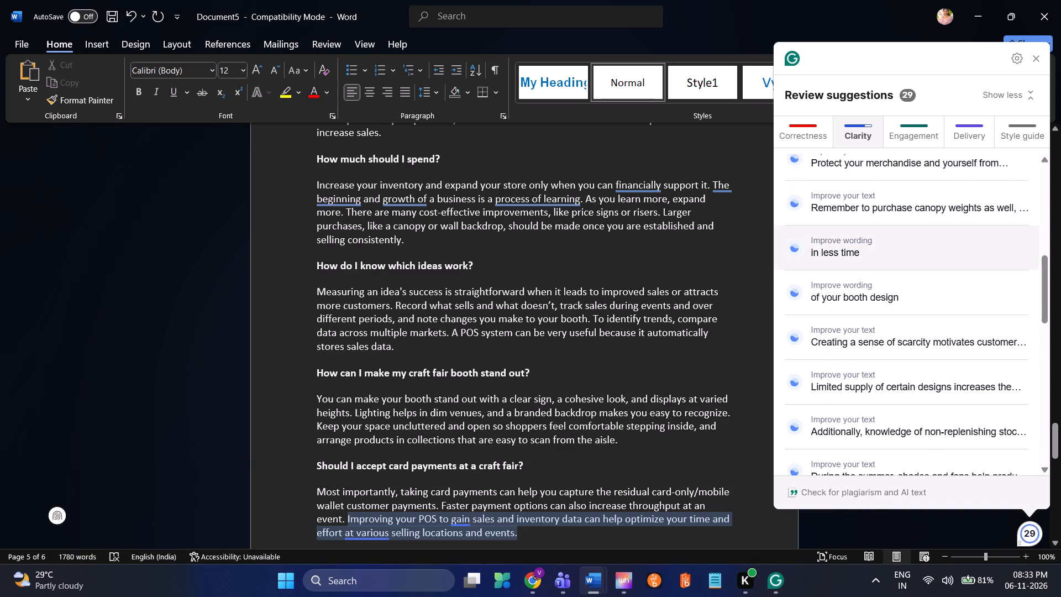
click(826, 239)
click(815, 303)
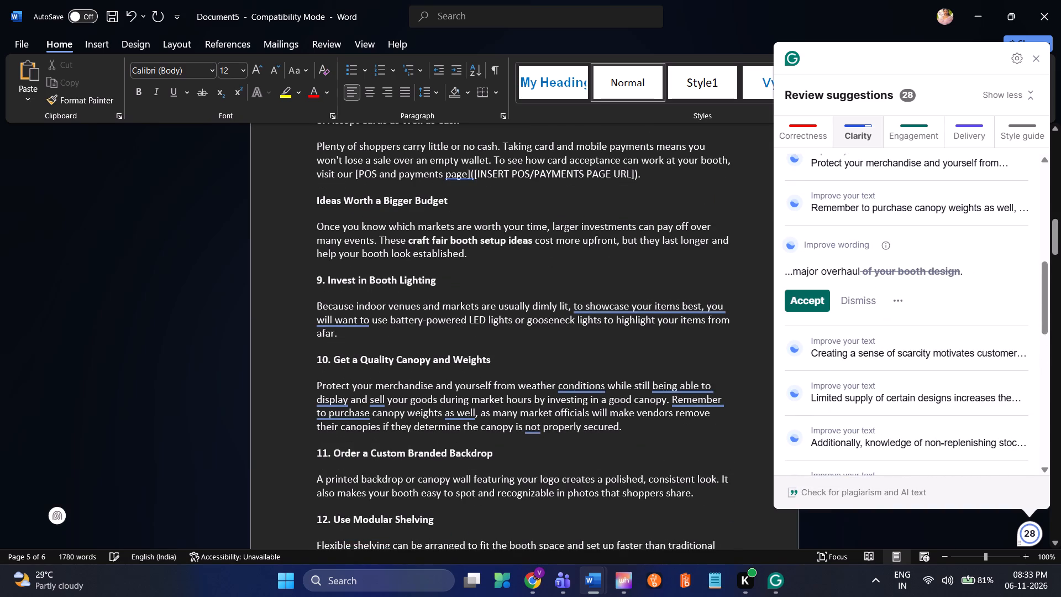
Accept removing "of your booth design" and the rewrites "buy items they normally wouldn't" and "A limited supply of certain designs increases product appeal".
click(807, 303)
click(807, 315)
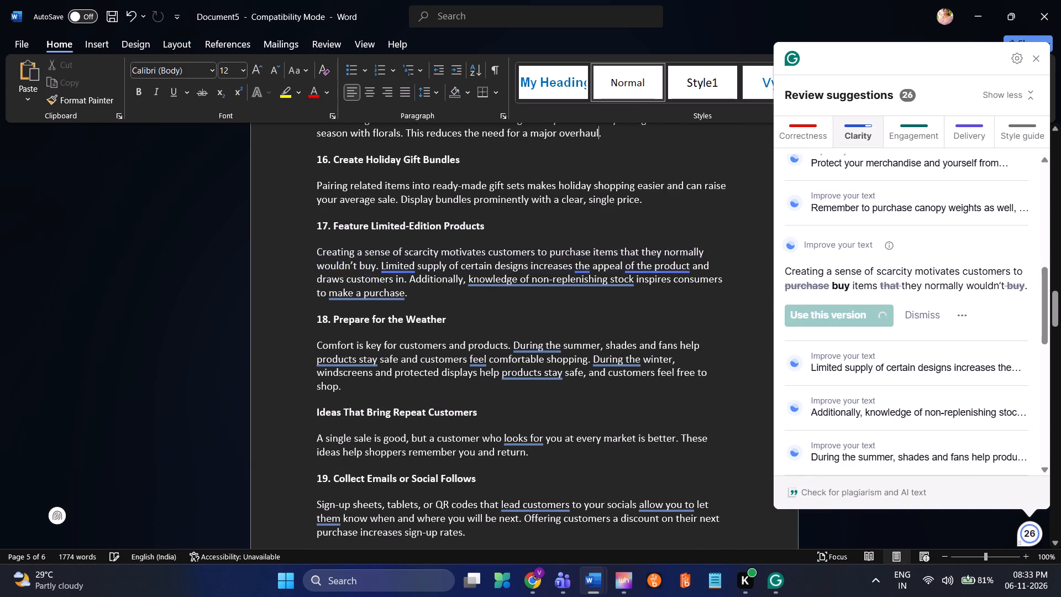
click(803, 249)
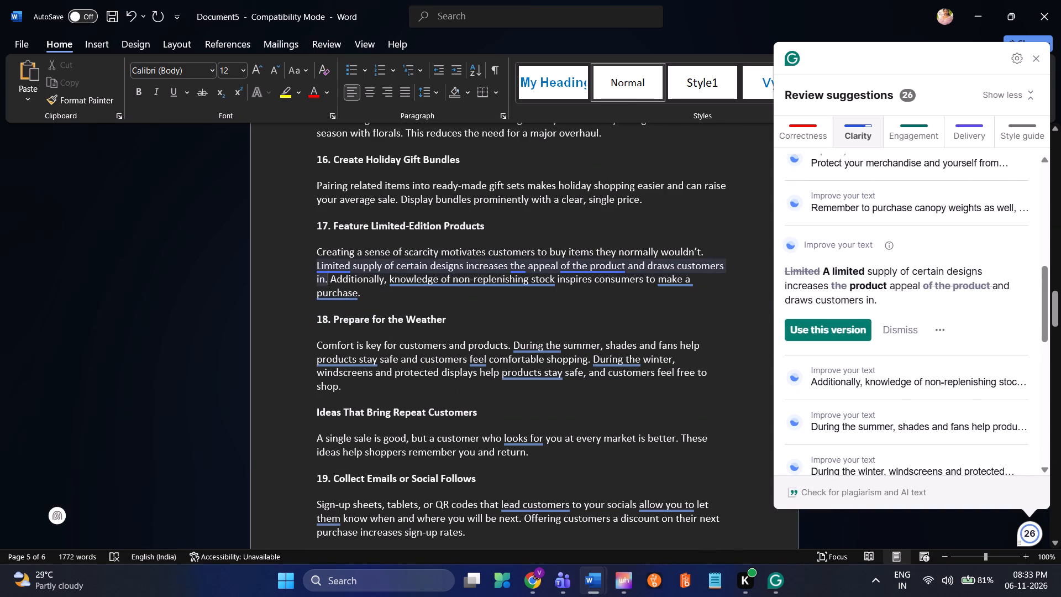
click(799, 324)
Accept the clarity rewrites "comes back to you", "link to your socials let customers know", and "It gives customers an incentive".
scroll(799, 324, down, 1)
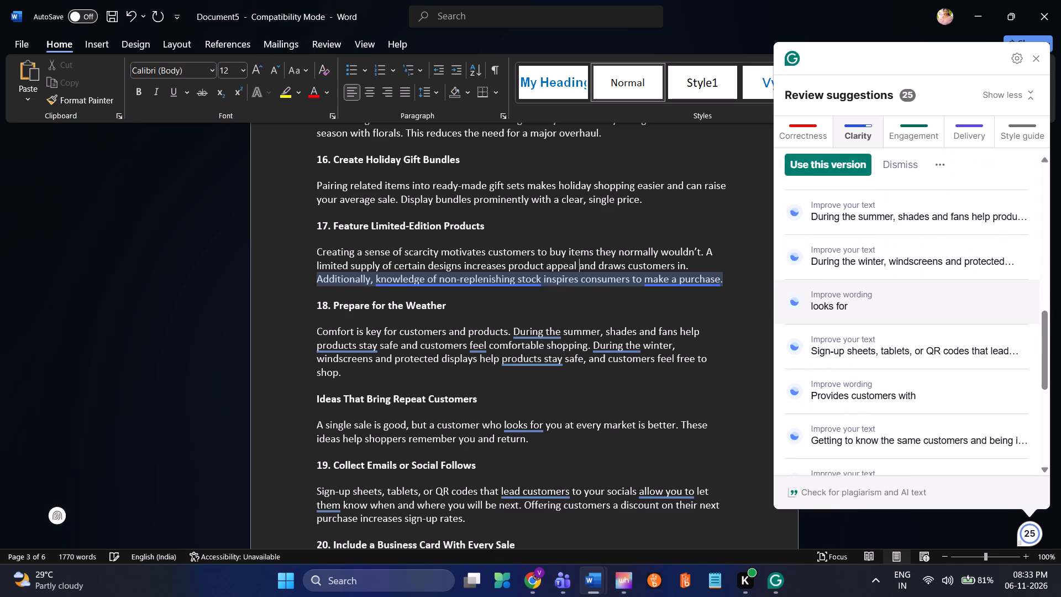
click(816, 319)
click(800, 284)
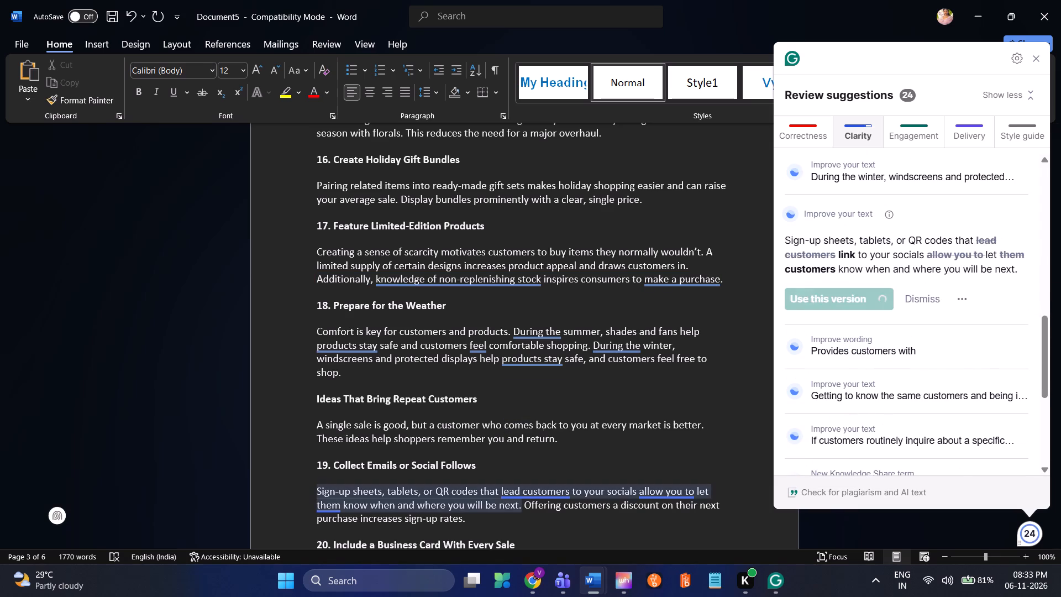
click(801, 303)
click(800, 285)
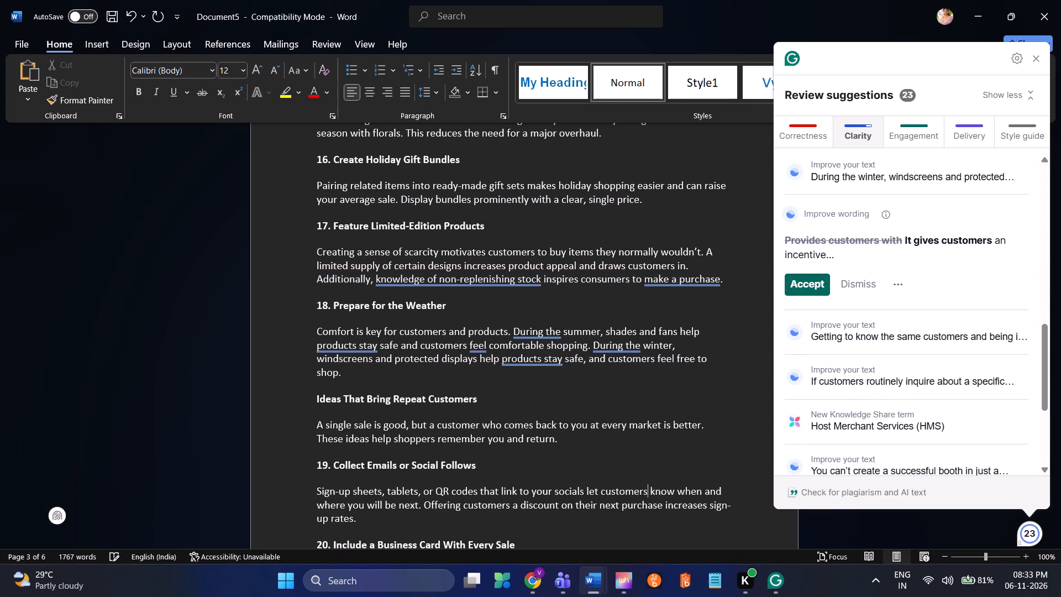
Skip the "If customers routinely inquire" rewrite and accept the conclusion's rewording "to reinforce customer loyalty".
click(821, 380)
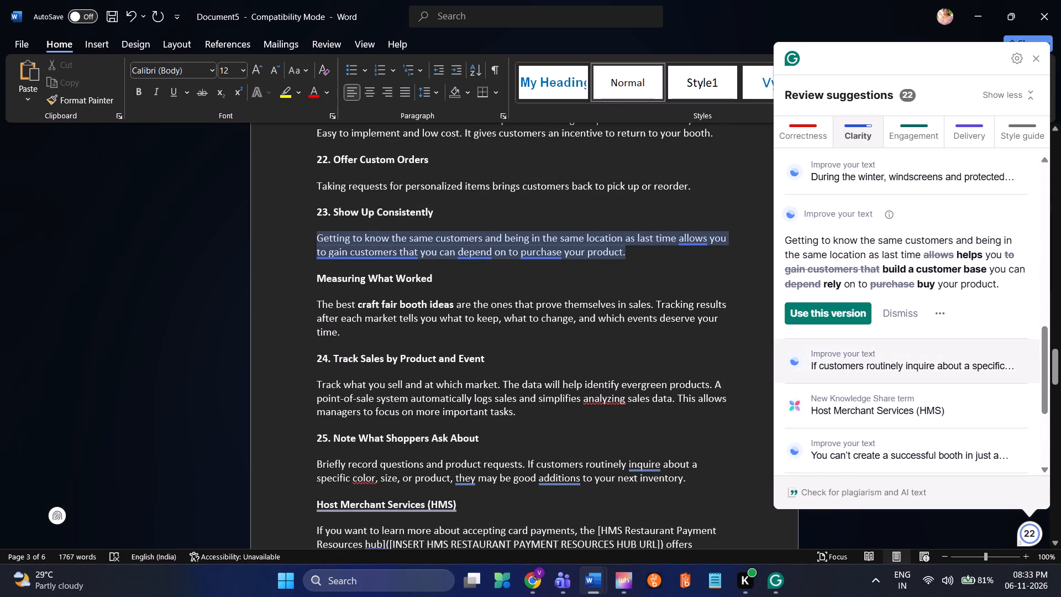
click(812, 363)
scroll(832, 412, down, 1)
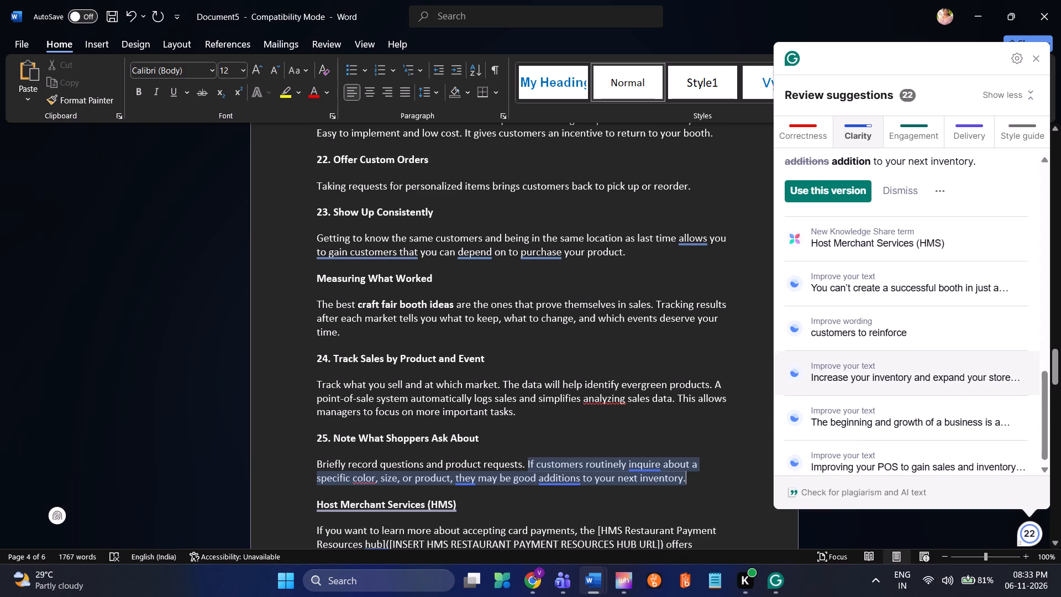
click(822, 319)
click(804, 321)
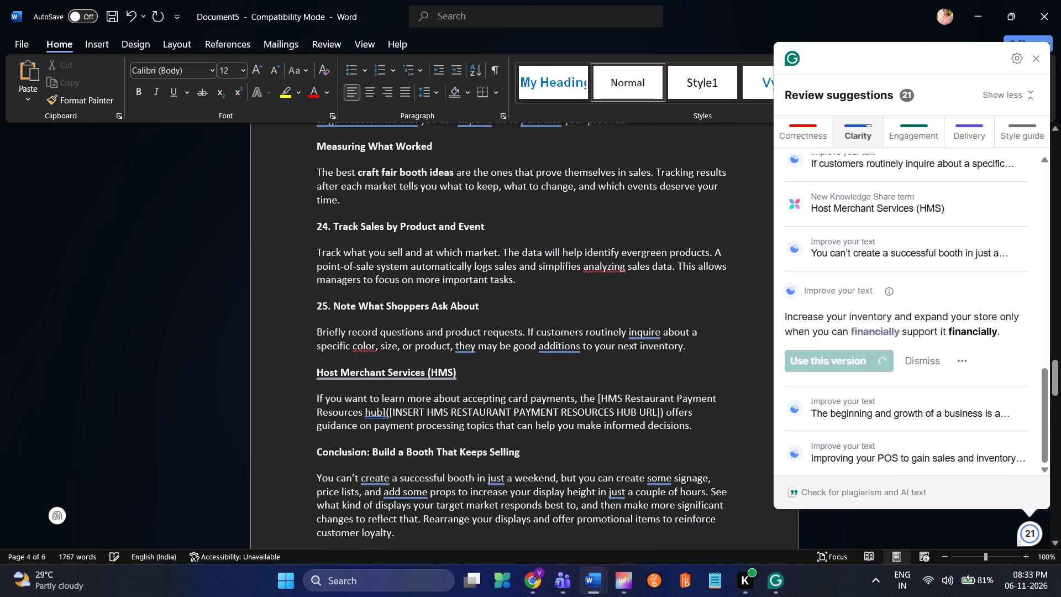
Accept the clarity rewrites "support it financially", "curated, not cluttered" and "more likely to buy", and the cut of "to showcase your items best, you will want to".
click(805, 377)
drag(805, 373, 800, 365)
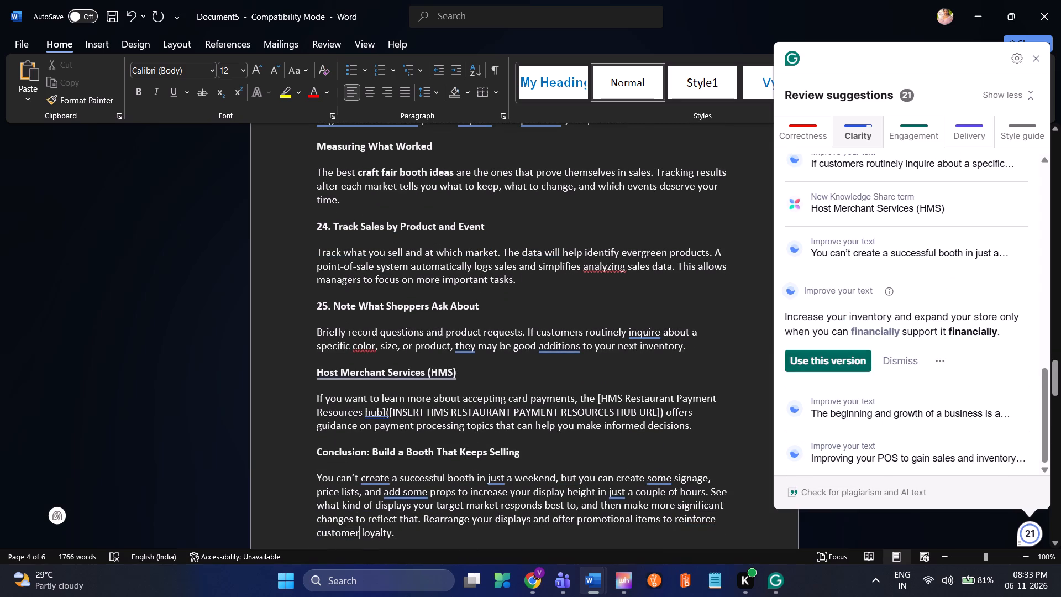
click(800, 365)
scroll(806, 416, down, 2)
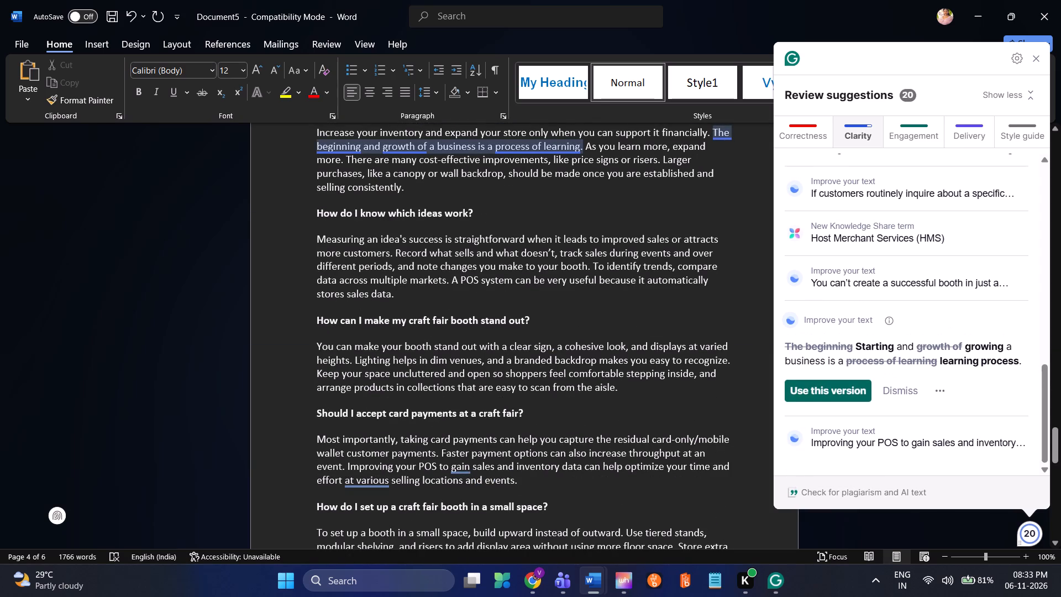
click(810, 442)
scroll(823, 348, up, 4)
click(821, 190)
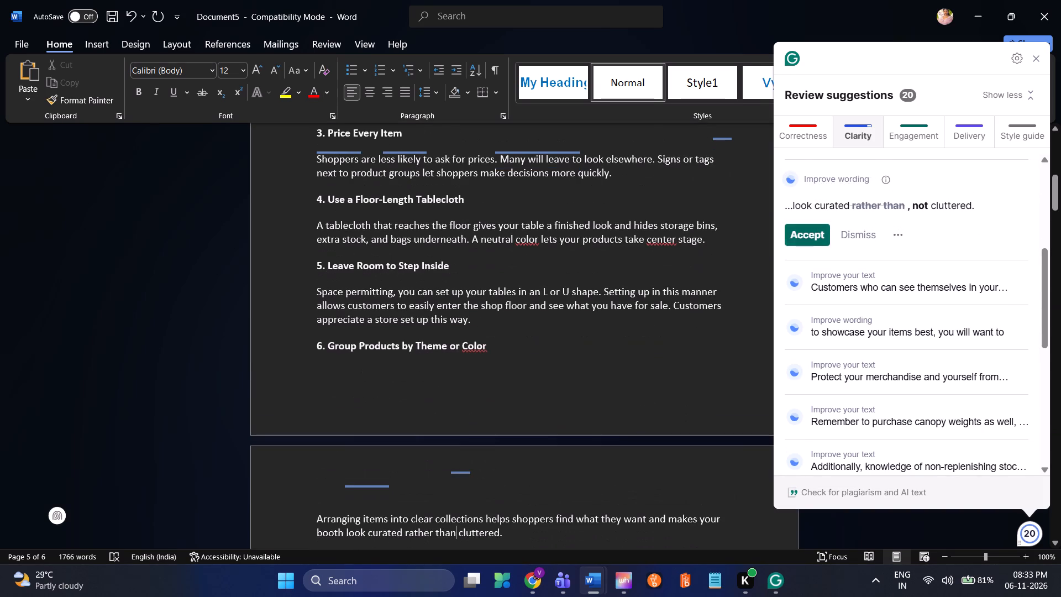
click(812, 236)
click(811, 248)
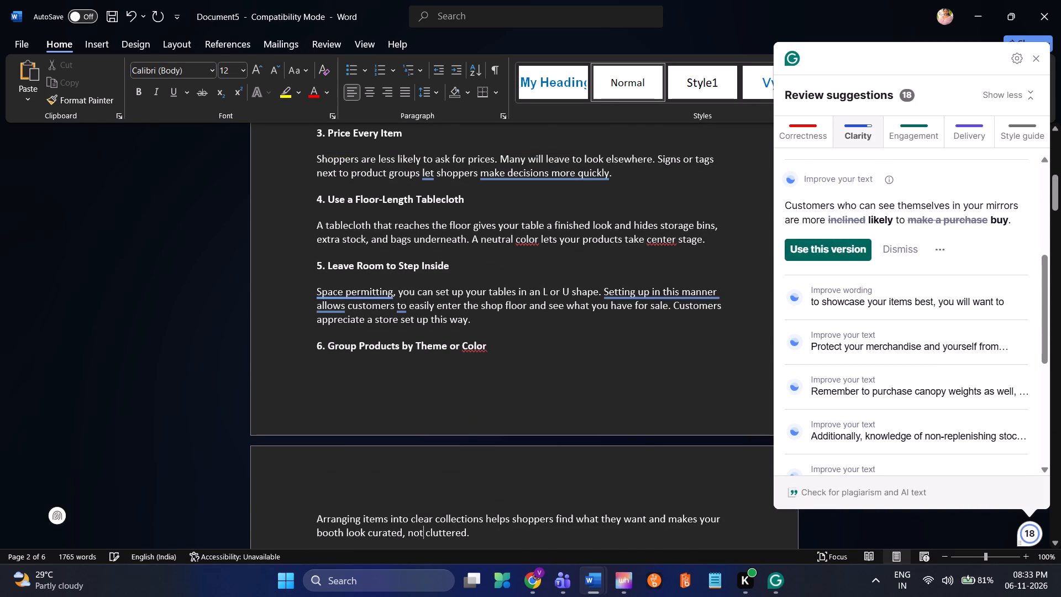
click(804, 247)
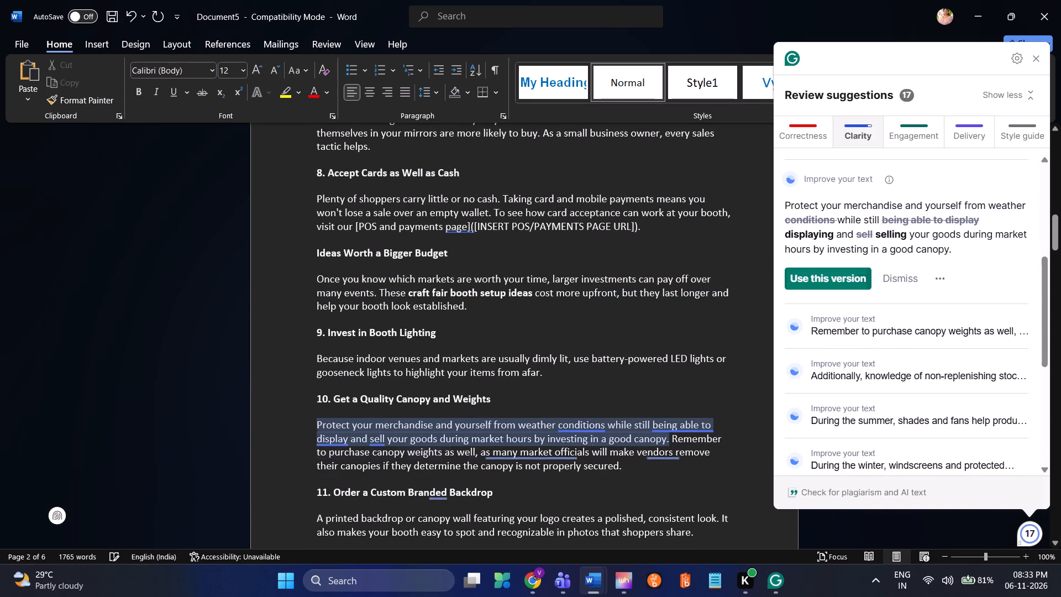
Accept "If space permits", "This setup lets customers", and the canopy rewrites "weather while still displaying and selling" and "Also buy canopy weights".
scroll(809, 295, up, 3)
click(822, 354)
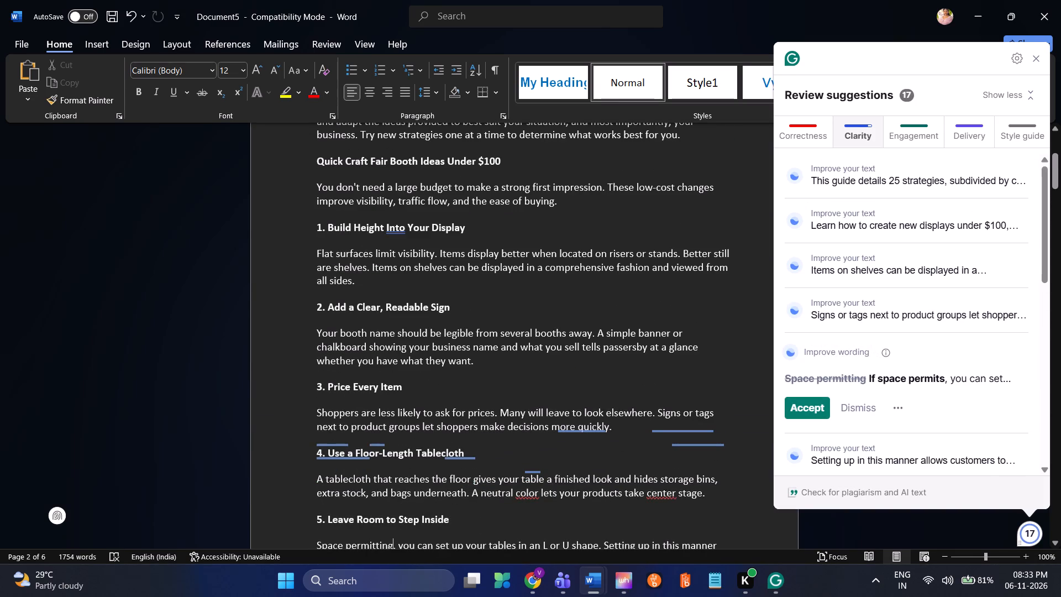
click(807, 409)
click(814, 433)
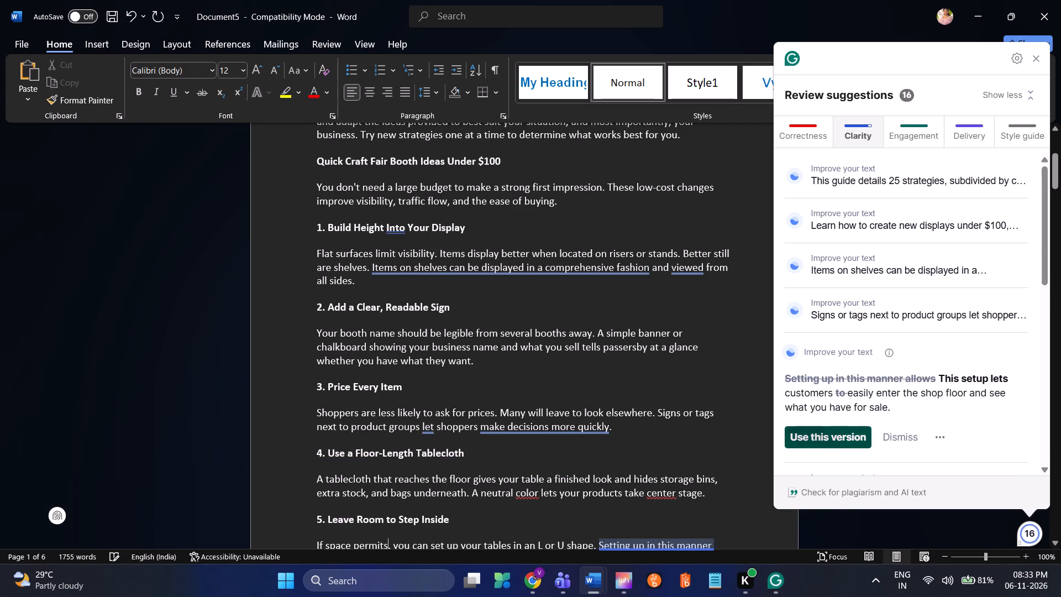
click(815, 447)
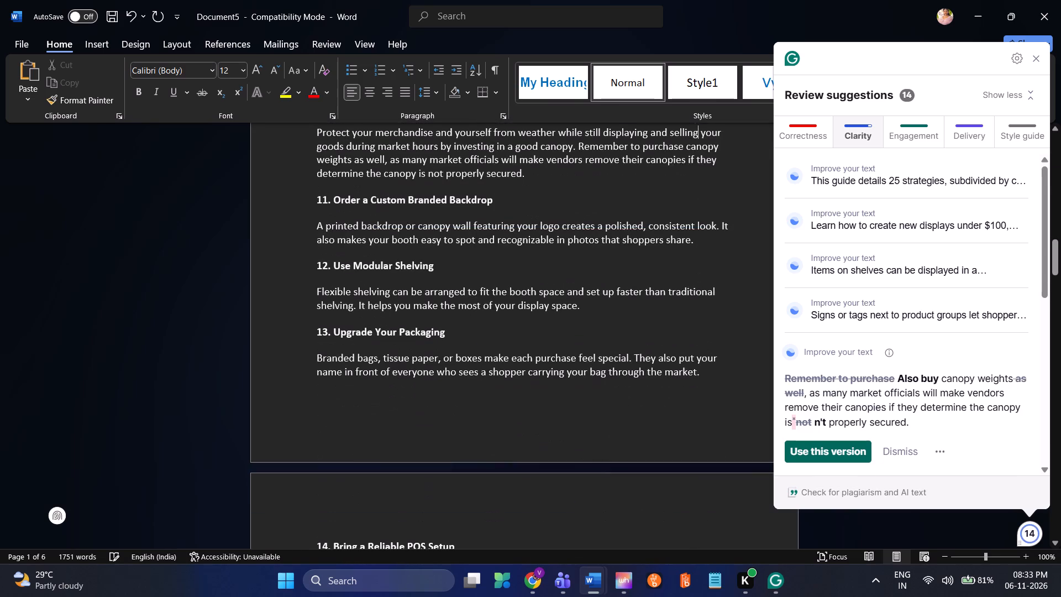
click(815, 450)
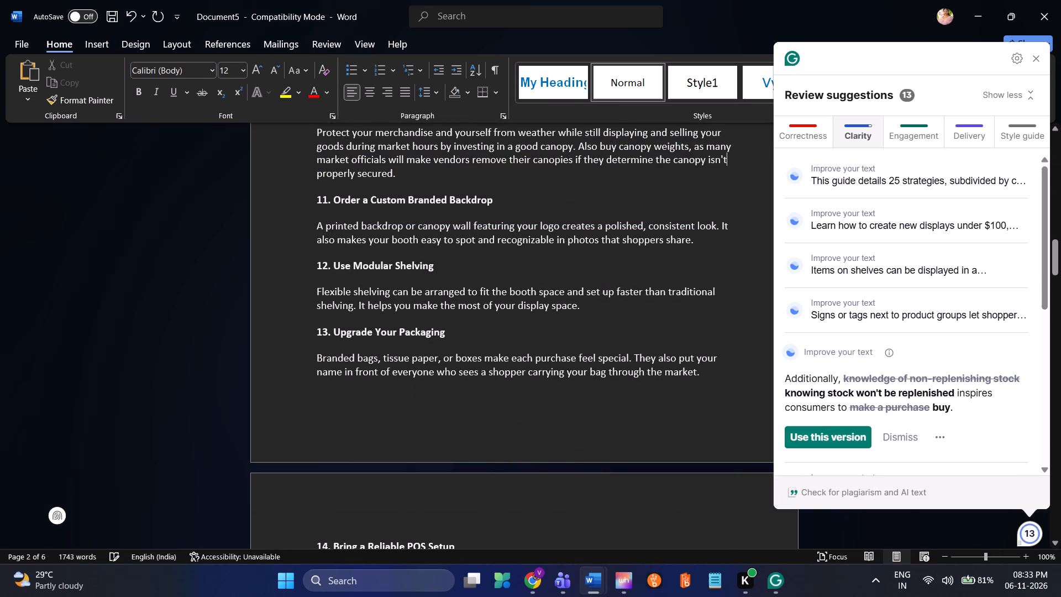
Accept "This guide covers 25 strategies, broken down by cost and purpose" and "help shoppers decide faster", skipping the "Learn how" and shelves rewrites.
click(828, 316)
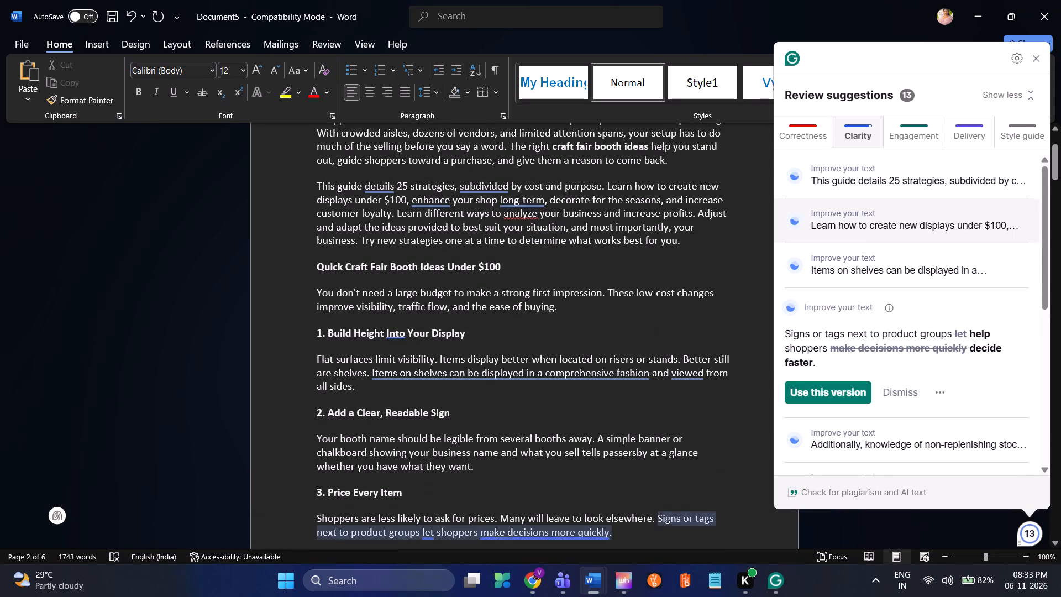
click(831, 242)
click(821, 231)
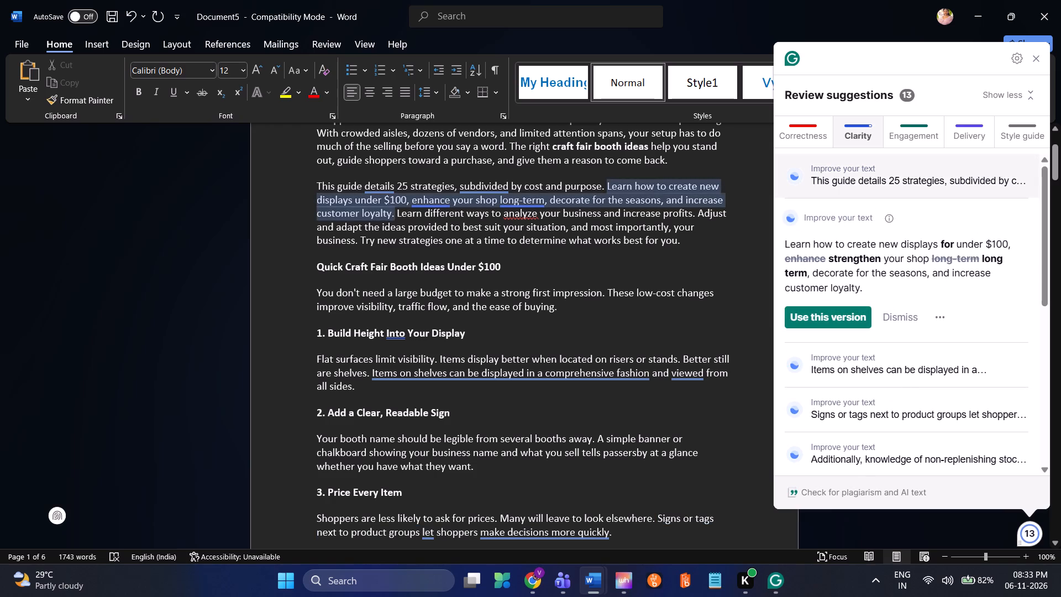
click(813, 179)
click(811, 242)
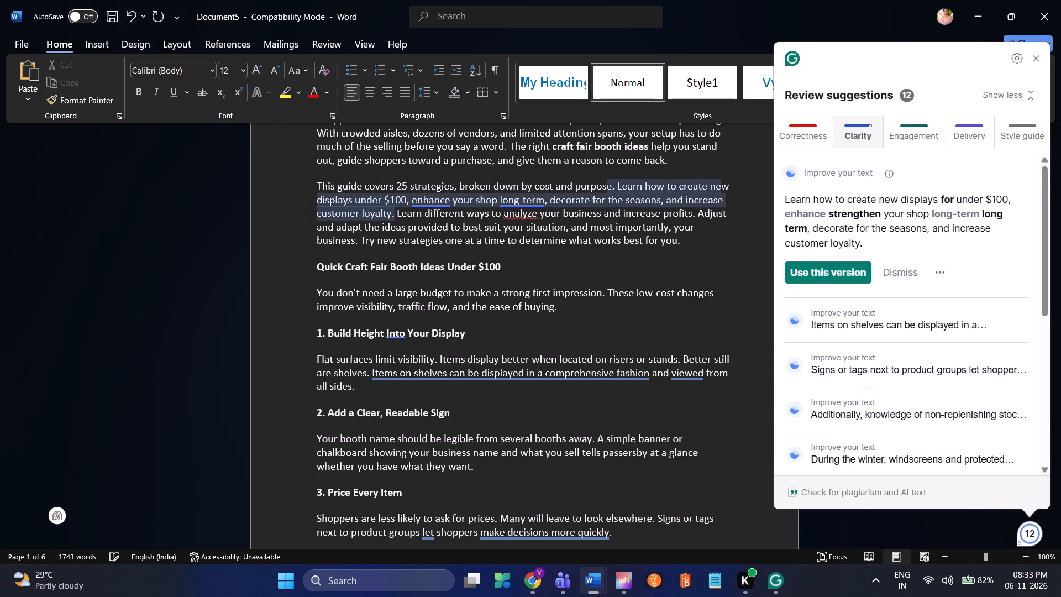
click(813, 337)
scroll(813, 337, down, 1)
click(813, 337)
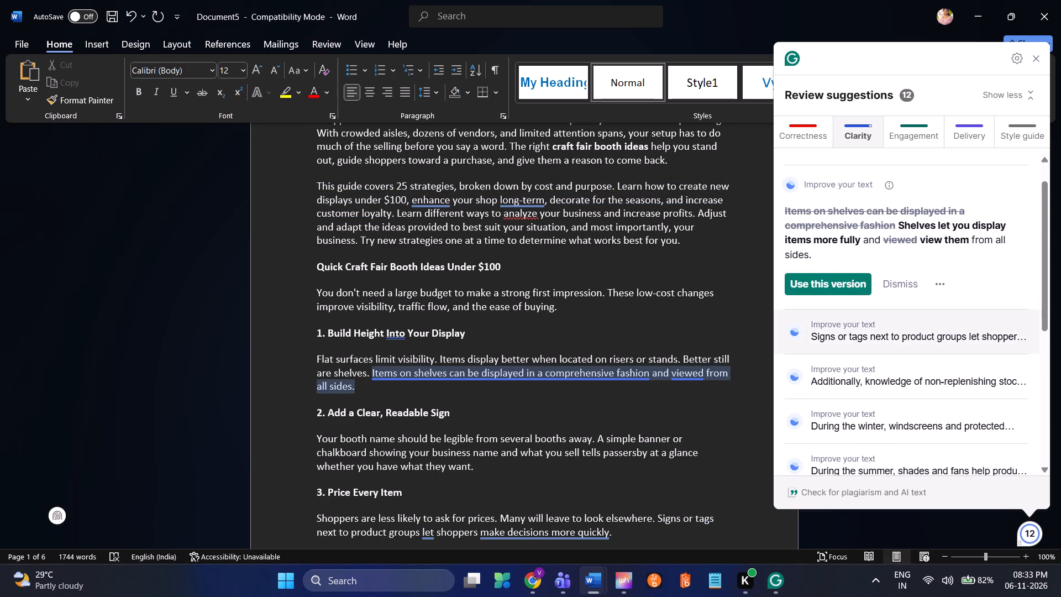
scroll(813, 337, down, 1)
click(801, 298)
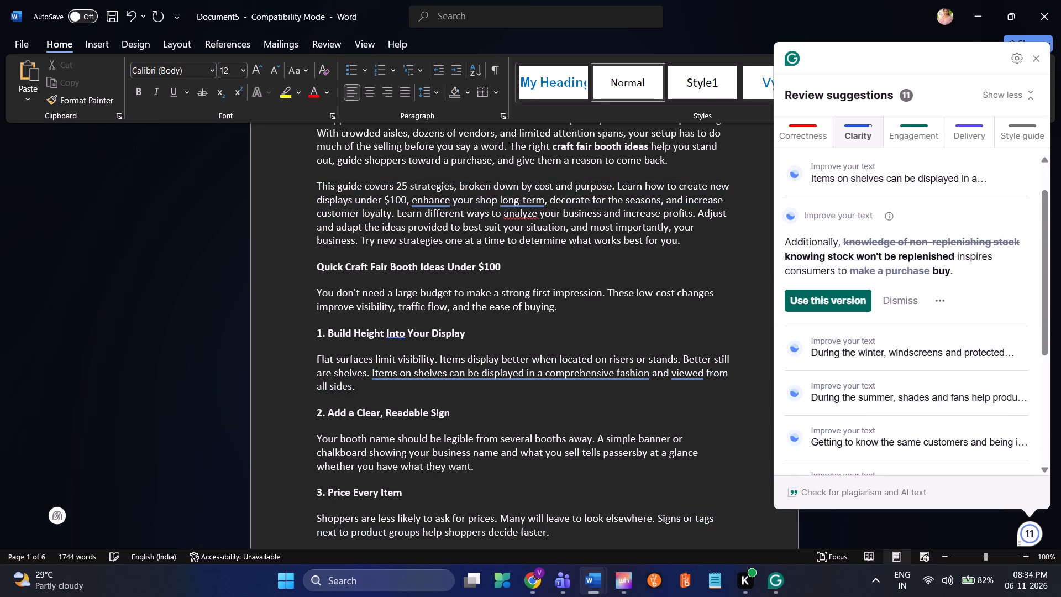
Accept the clarity rewrites of the summer shades sentence, "If customers routinely ask about" and the conclusion's "You can't build a successful booth in a weekend".
click(810, 364)
scroll(810, 364, down, 1)
click(816, 270)
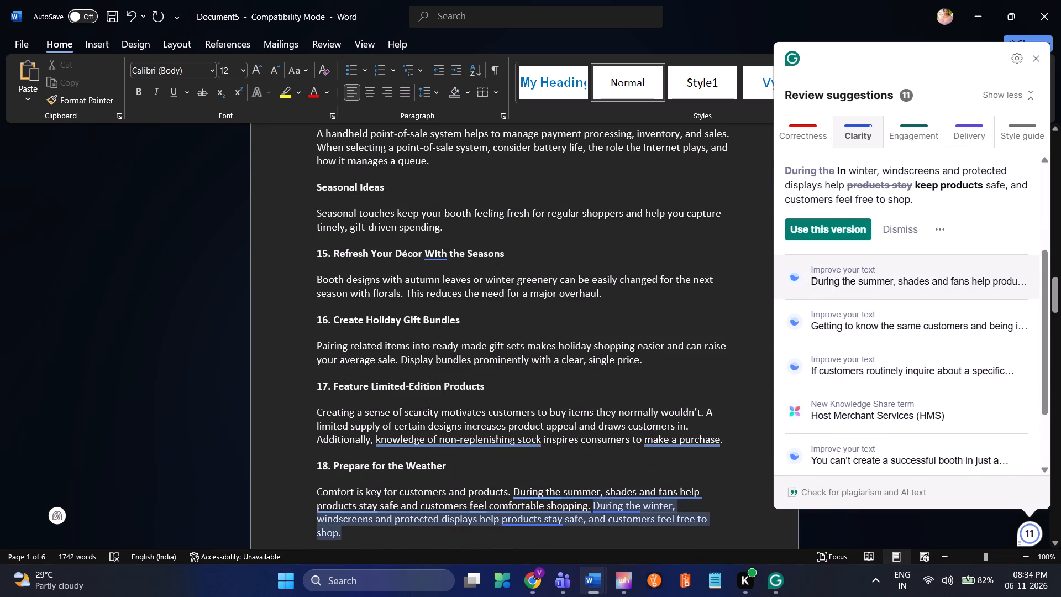
click(809, 269)
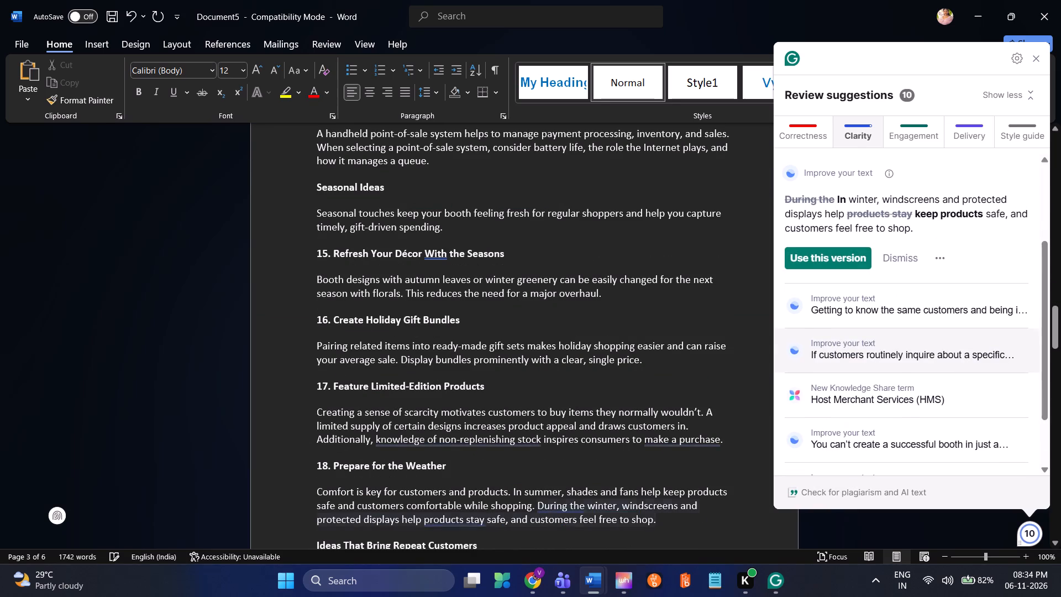
click(810, 353)
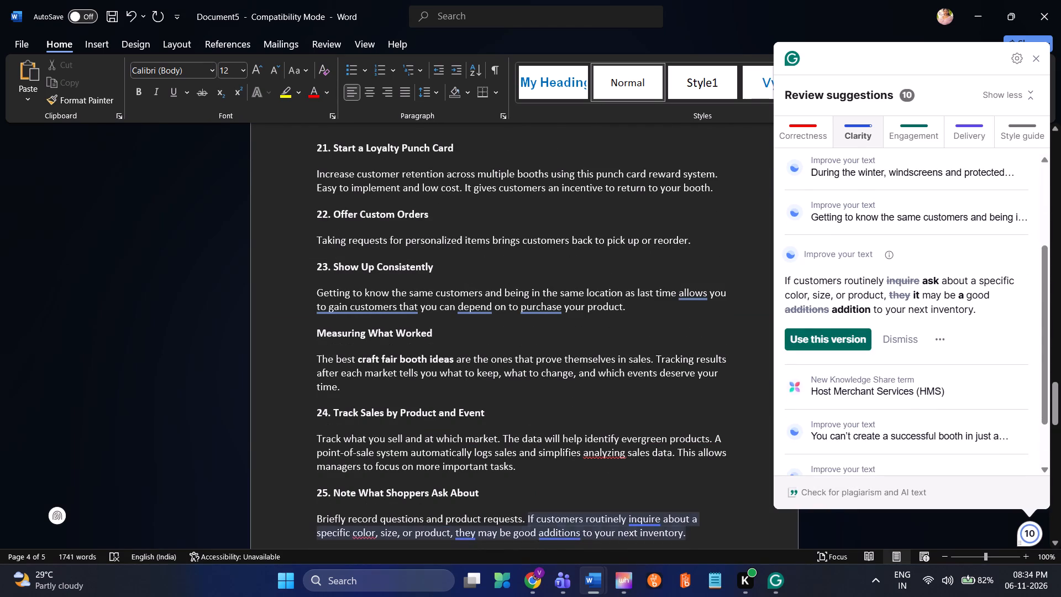
click(807, 335)
scroll(807, 335, down, 2)
click(809, 354)
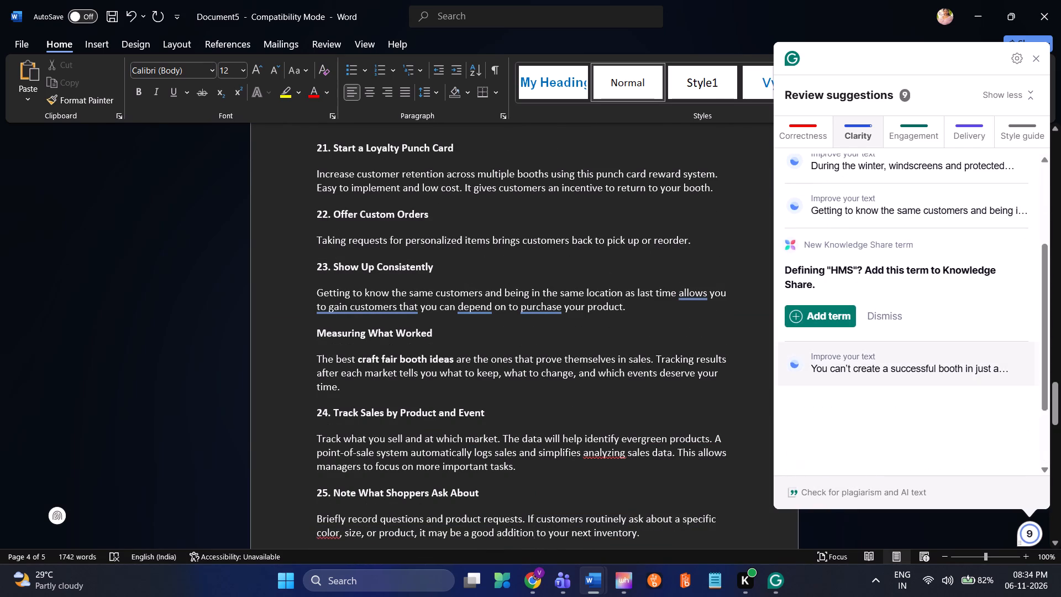
click(810, 393)
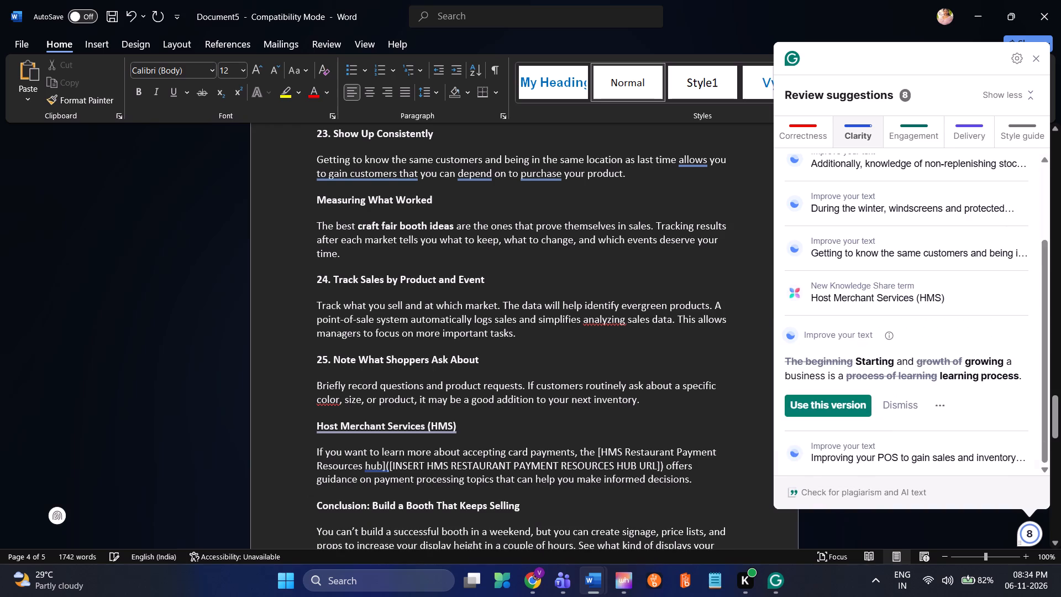
Look at the POS rewrite without accepting it, check the correctness suggestions, and close the Grammarly review.
click(820, 458)
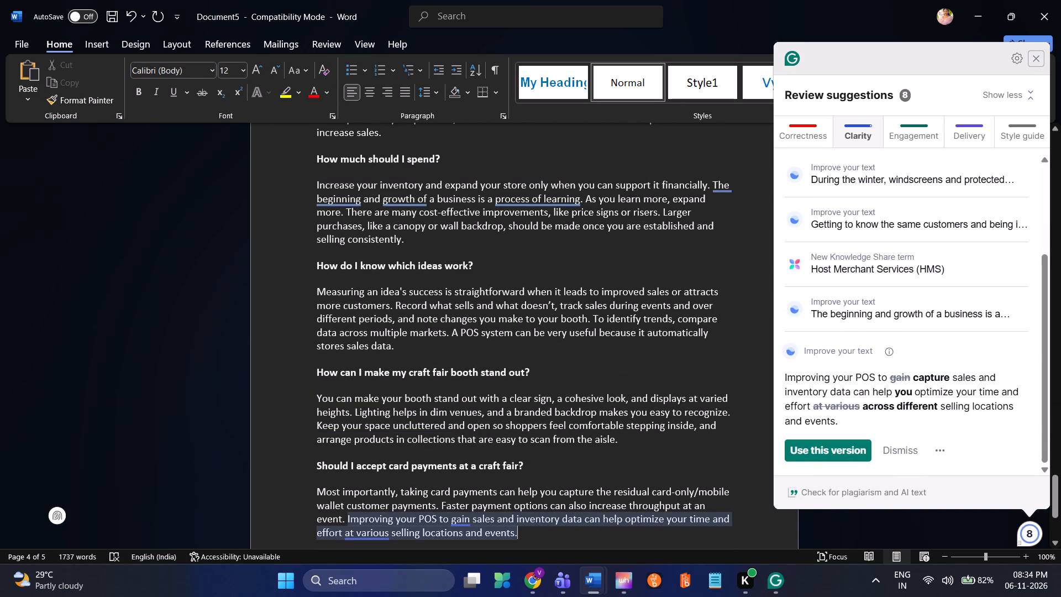
click(829, 121)
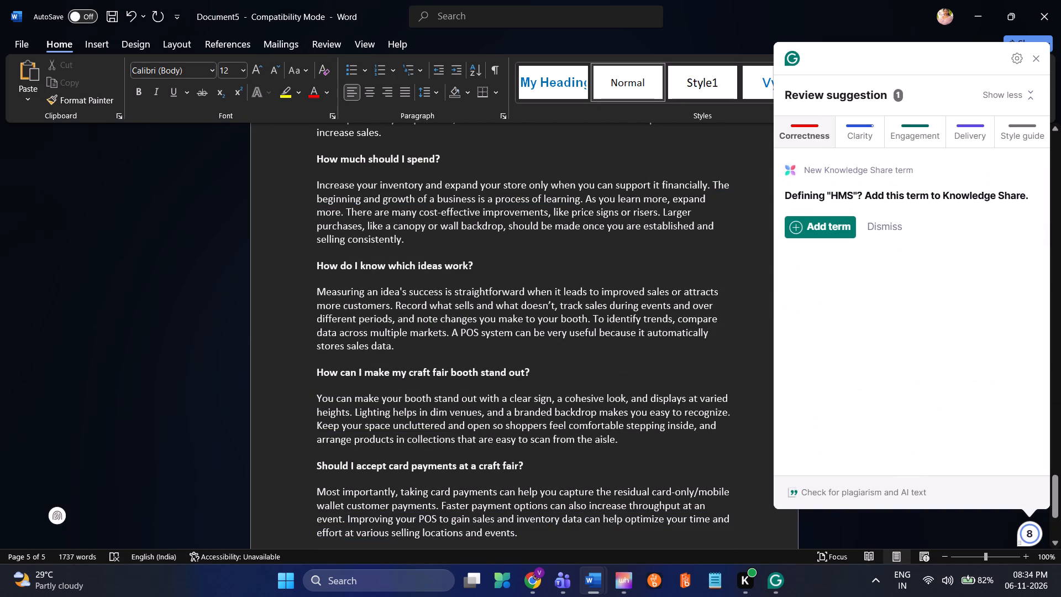
click(1035, 51)
scroll(677, 399, up, 8)
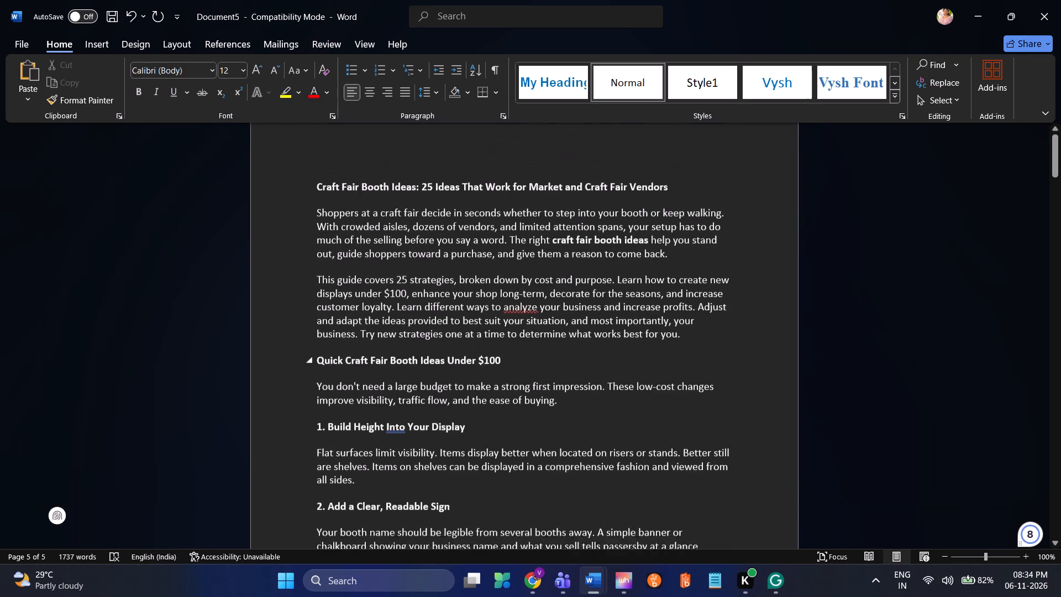
key(ctrl+a)
key(ctrl+c)
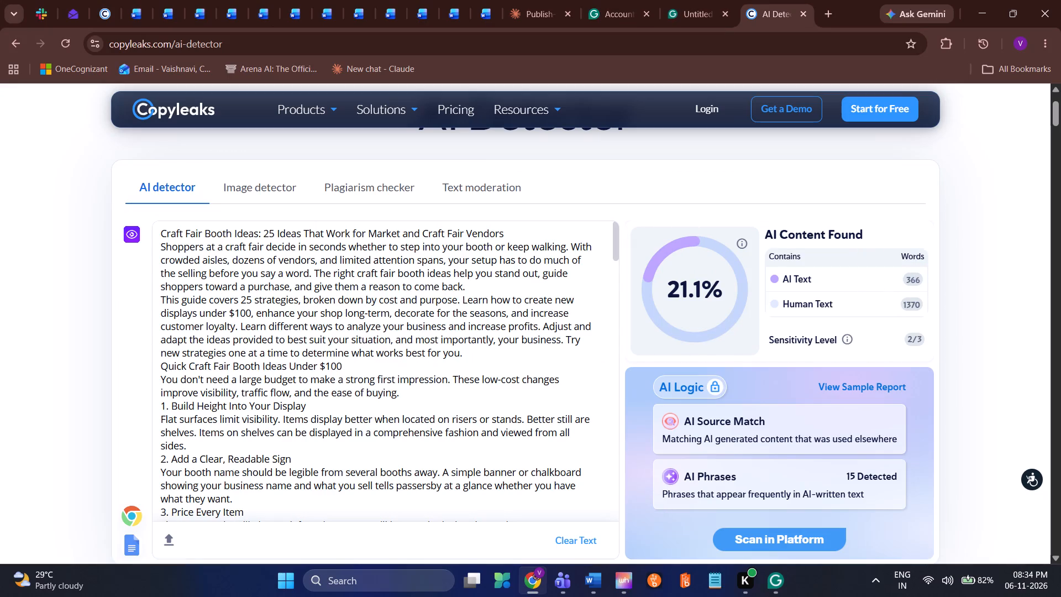
Switch to Word and insert the scan screenshot on its own line above the "Craft Fair Booth Ideas" title.
click(534, 524)
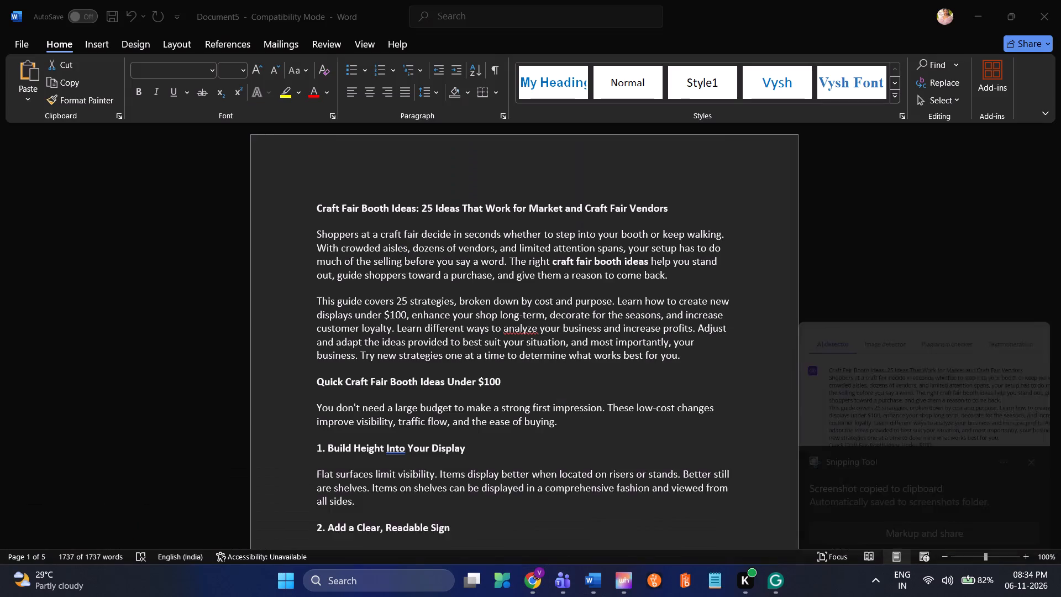
click(476, 270)
click(318, 202)
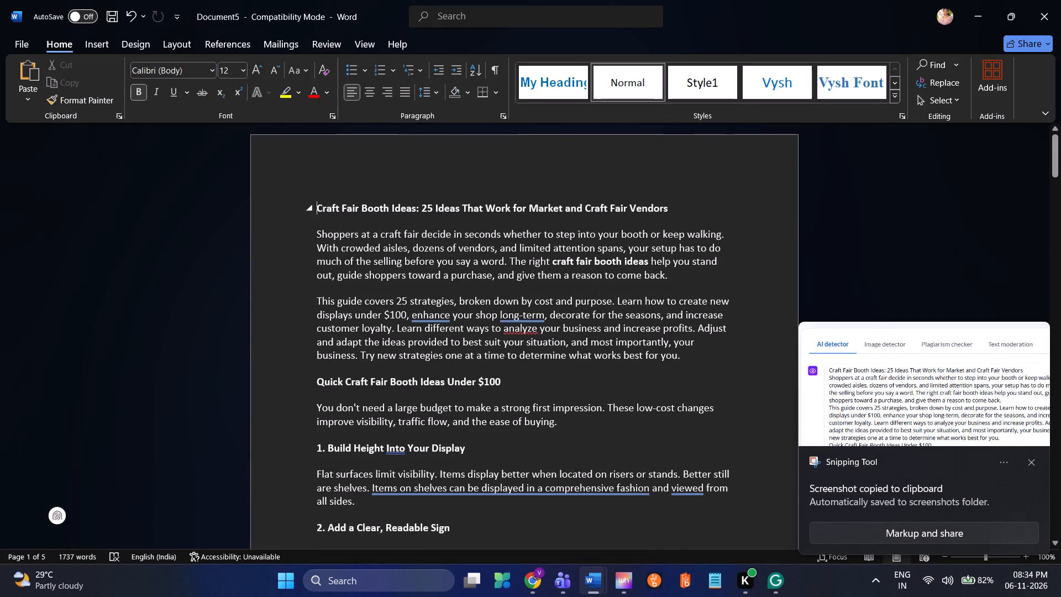
key(ctrl+v)
key(Return)
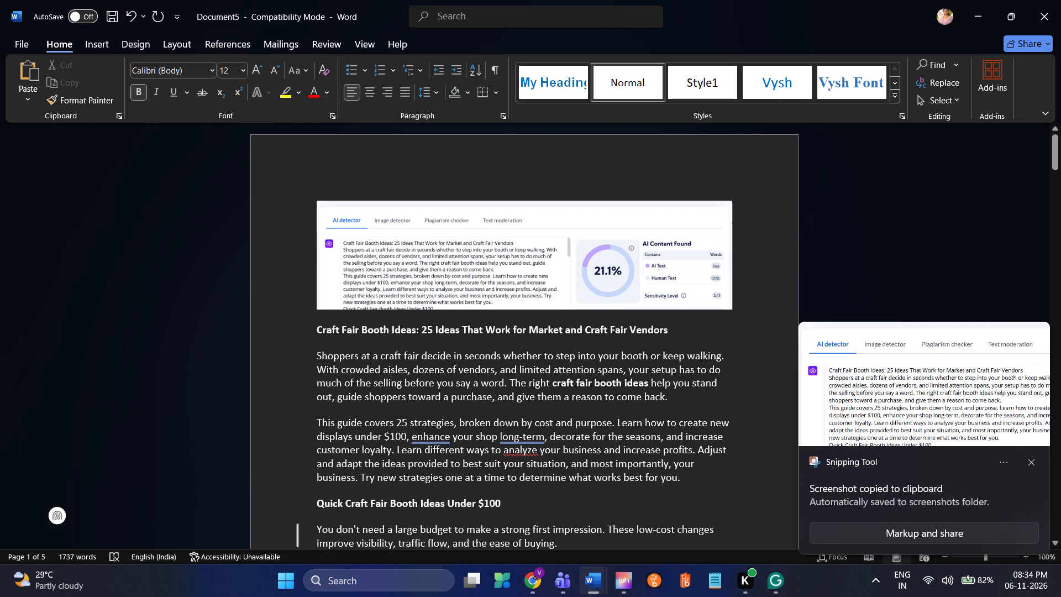
Open the "Farmers Market Vendor Fees" article and accept Grammarly's first correctness fixes, from the comma after "examples" through "Markets that host".
click(658, 551)
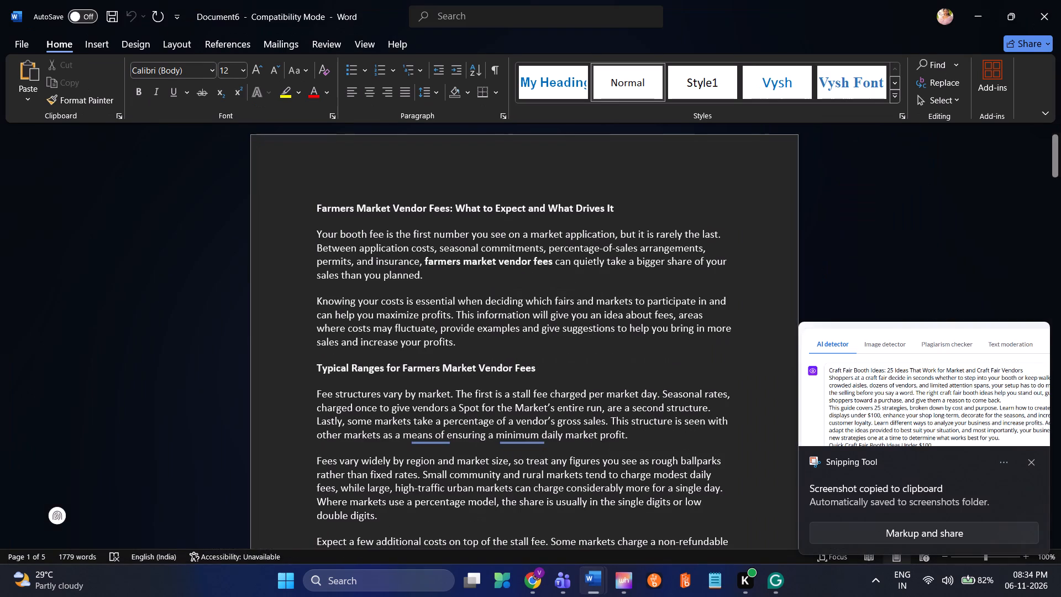
click(1026, 467)
click(1027, 531)
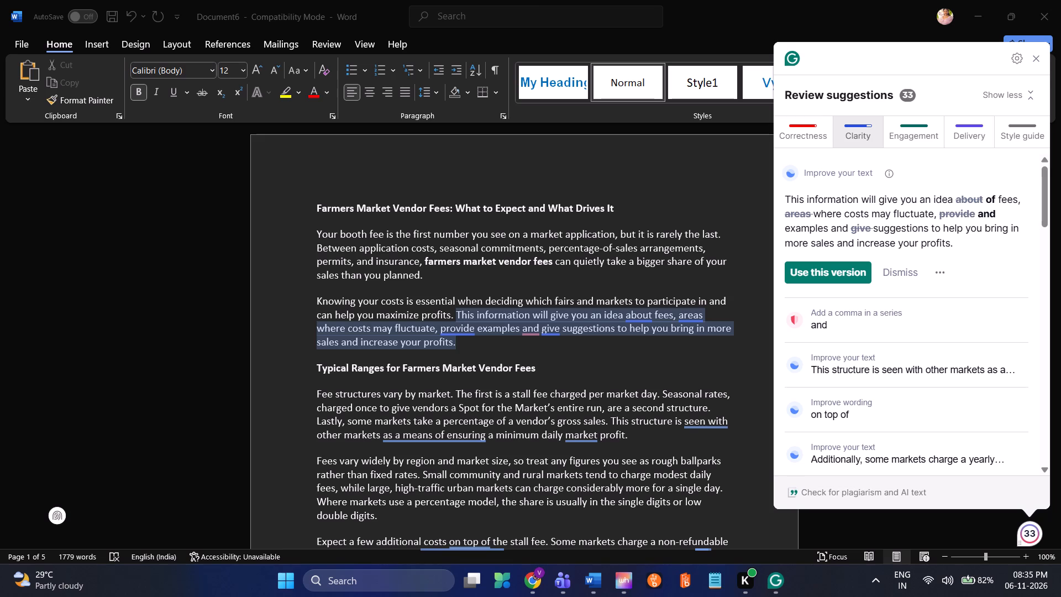
click(805, 134)
click(792, 229)
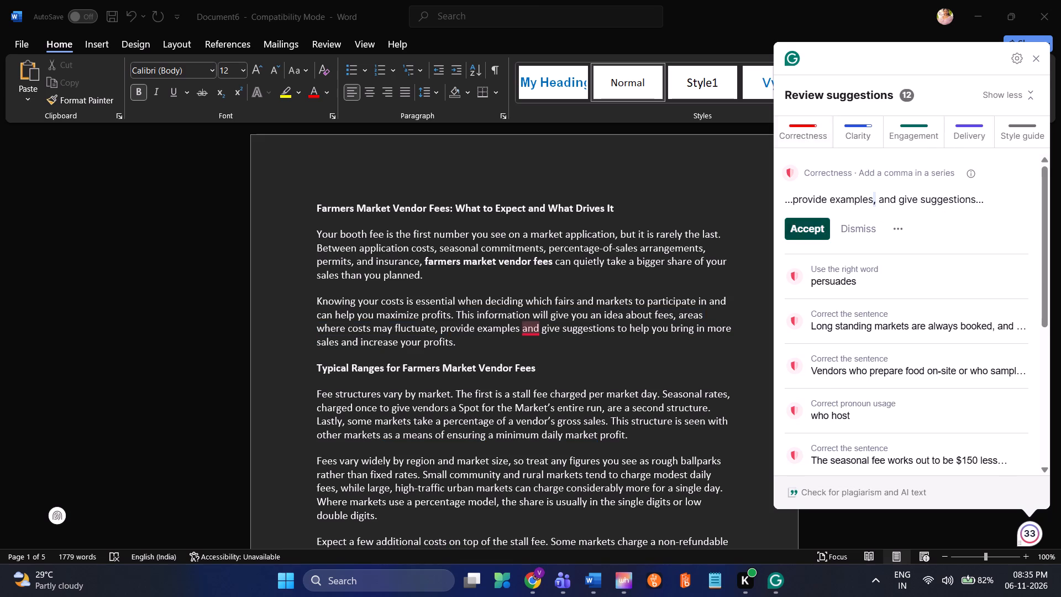
click(799, 233)
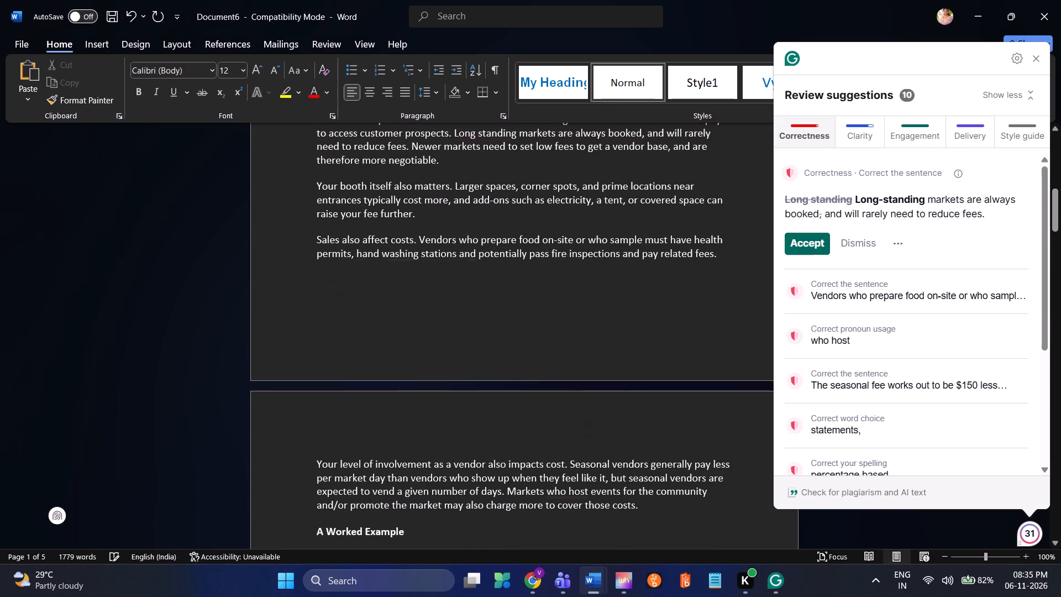
click(801, 243)
click(805, 263)
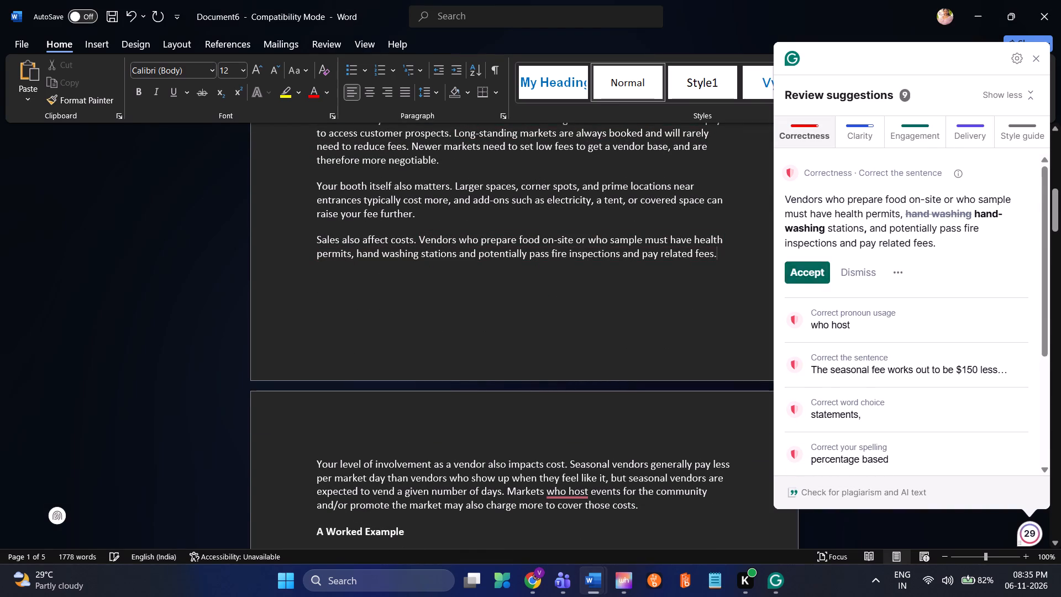
click(797, 224)
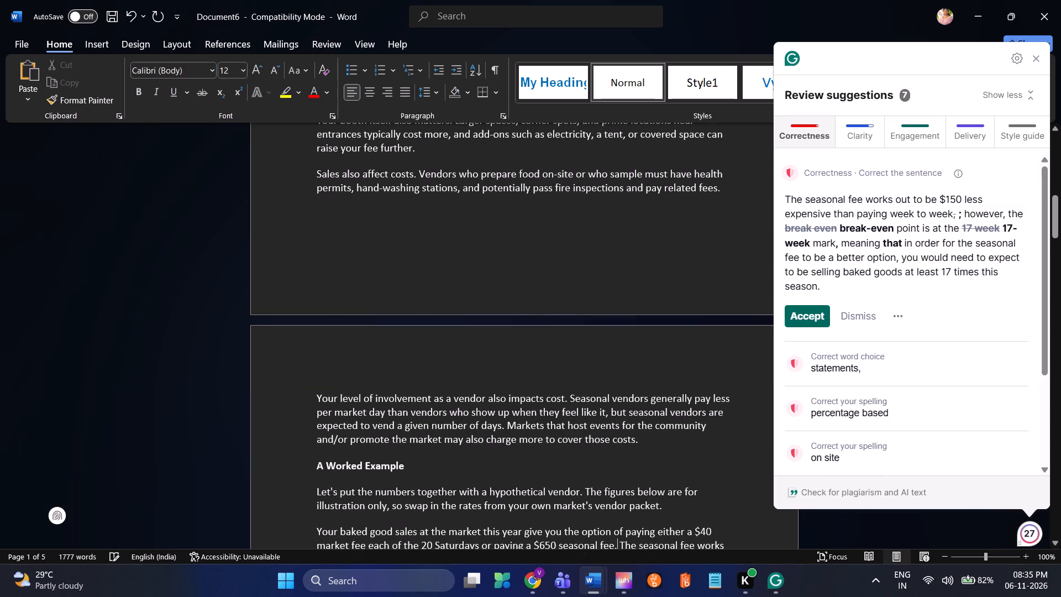
Accept the remaining correctness fixes, from the seasonal fee sentence through "percentage-based", "on-site", "low-cost", "farmers'" and "vendors'".
click(801, 313)
click(794, 238)
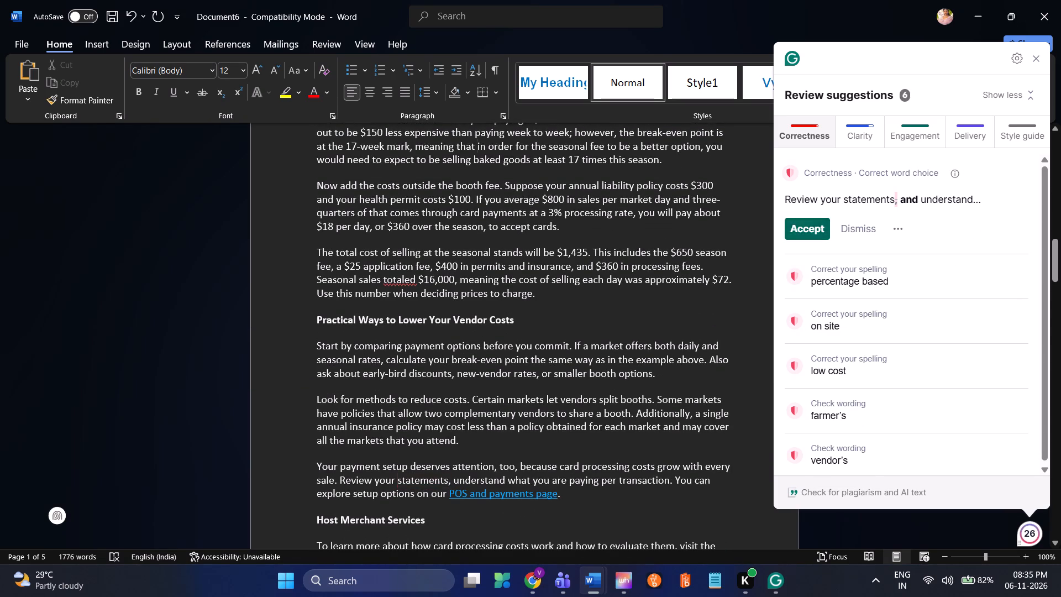
click(795, 246)
click(795, 246)
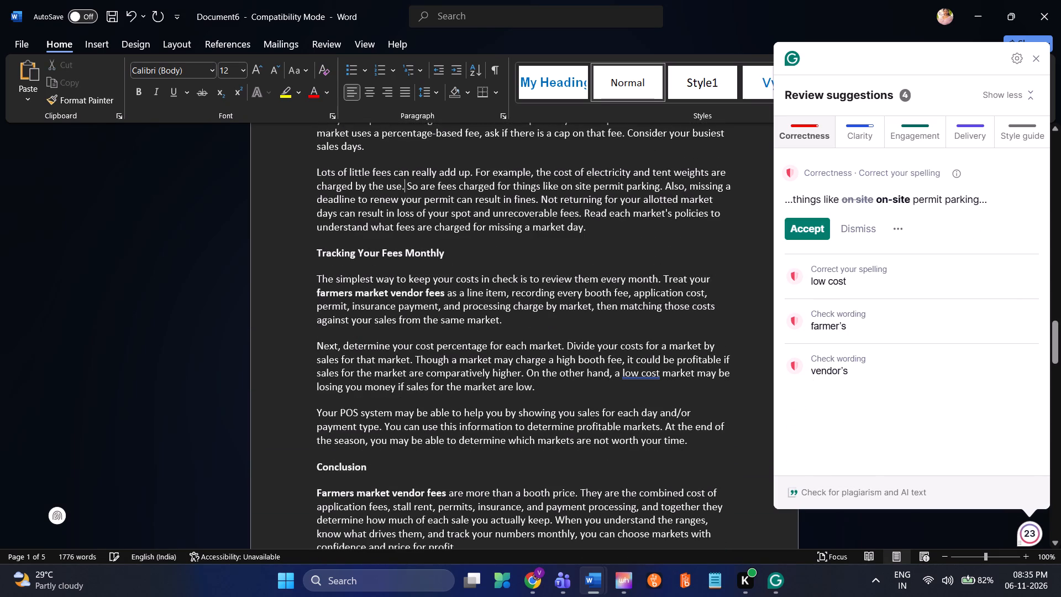
click(799, 232)
click(799, 232)
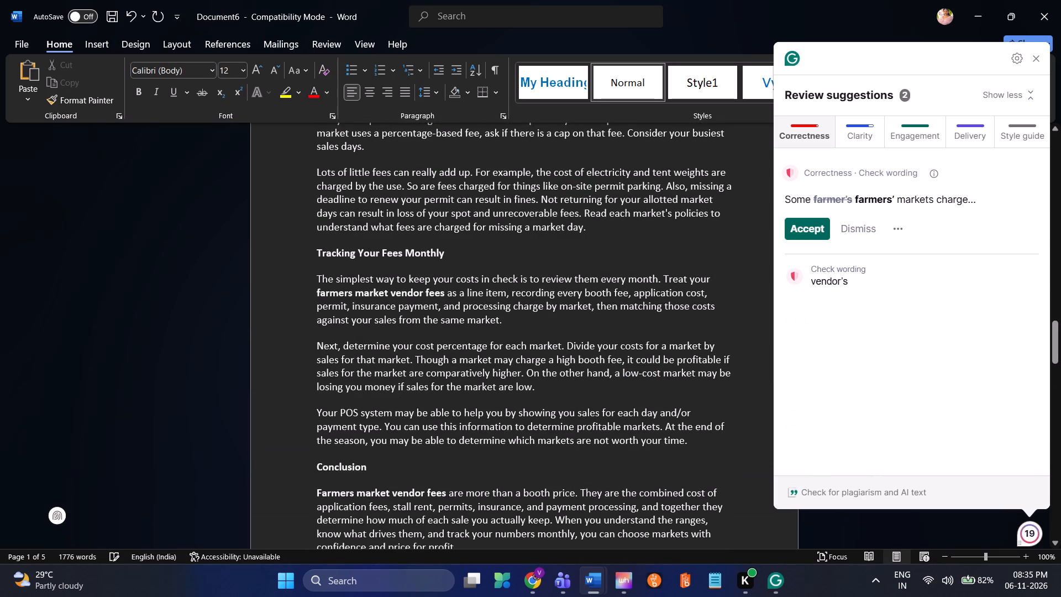
click(799, 232)
click(799, 232)
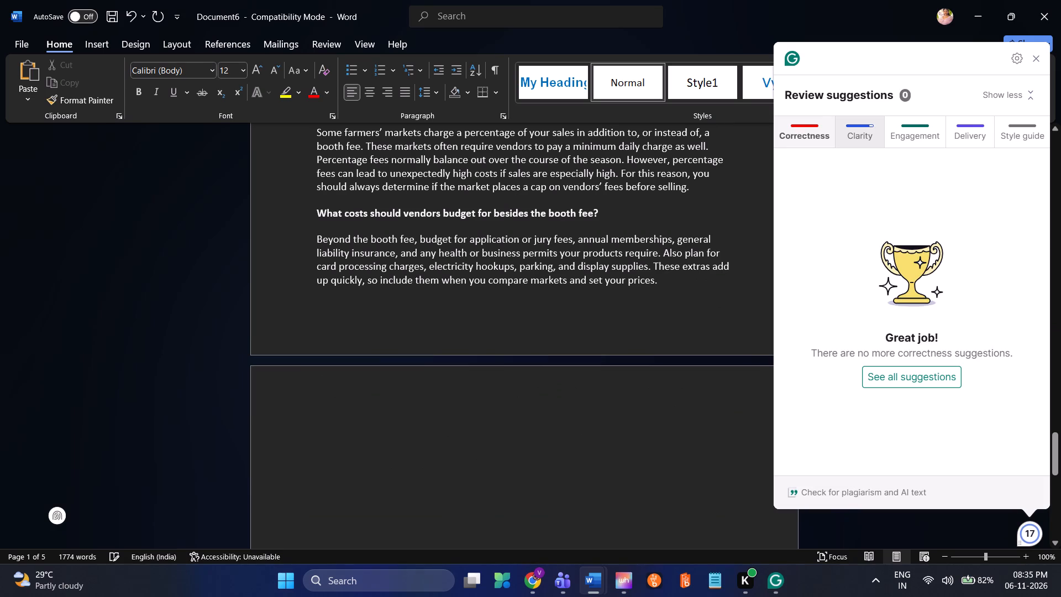
Accept clarity suggestions in the article's later sections, including "caps vendors' fees", "include application fees", the line-item rewrite and "more of the revenue".
click(866, 142)
scroll(812, 384, down, 7)
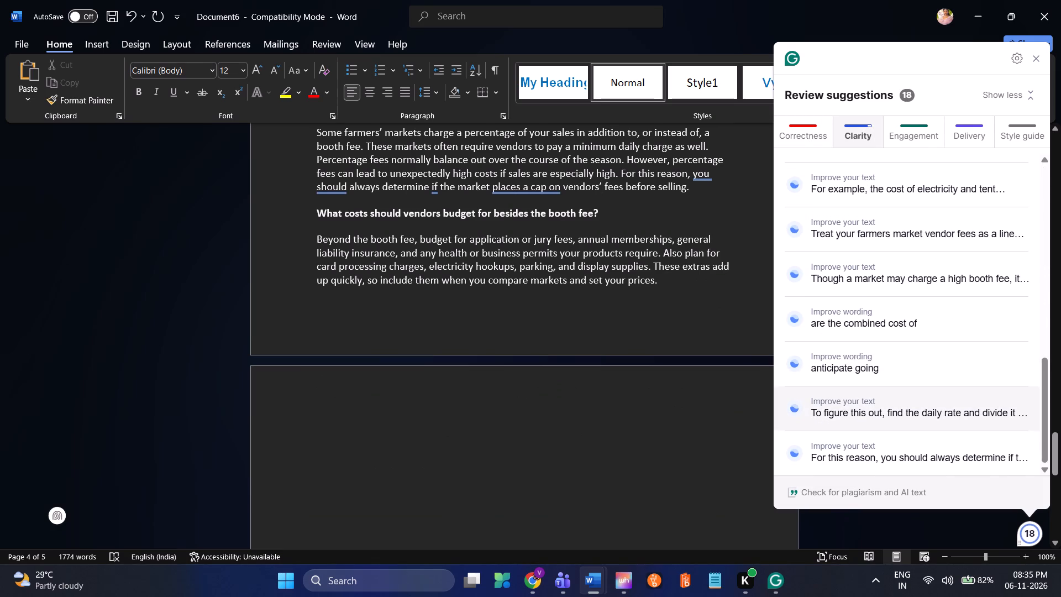
click(809, 420)
click(804, 410)
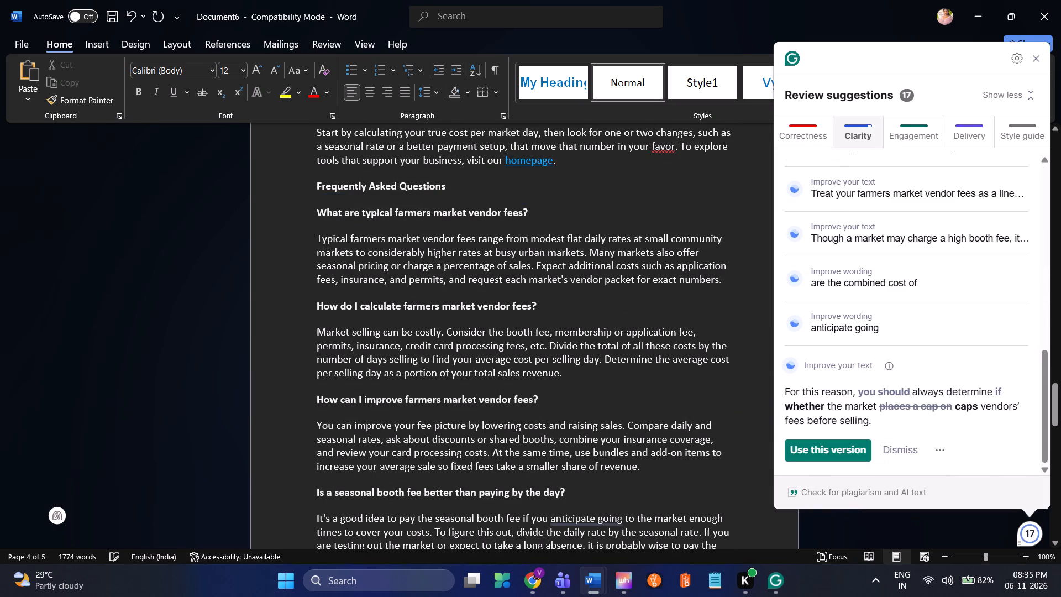
click(806, 453)
click(806, 453)
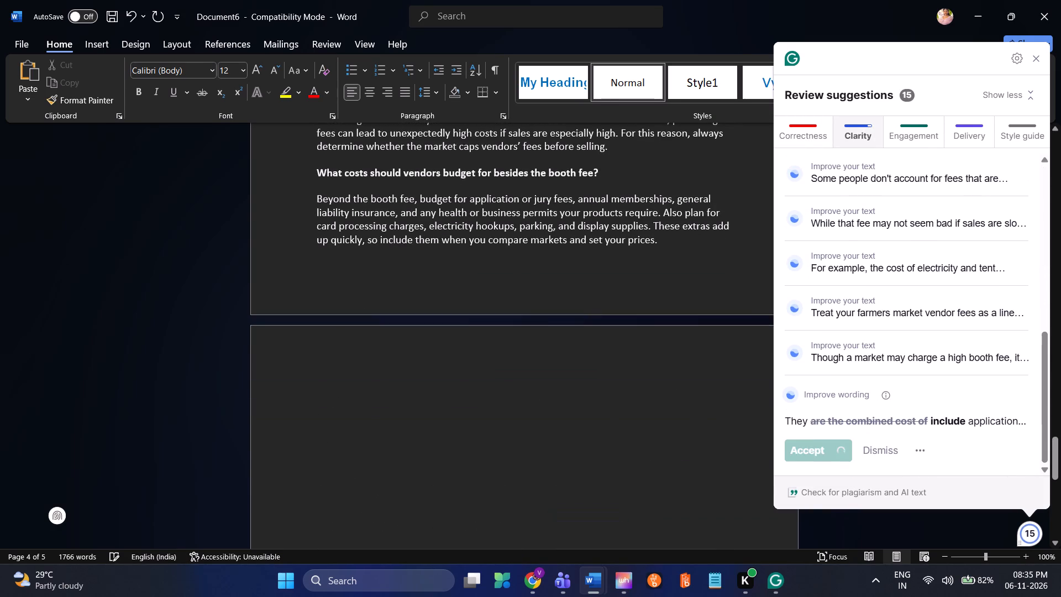
click(806, 453)
click(806, 453)
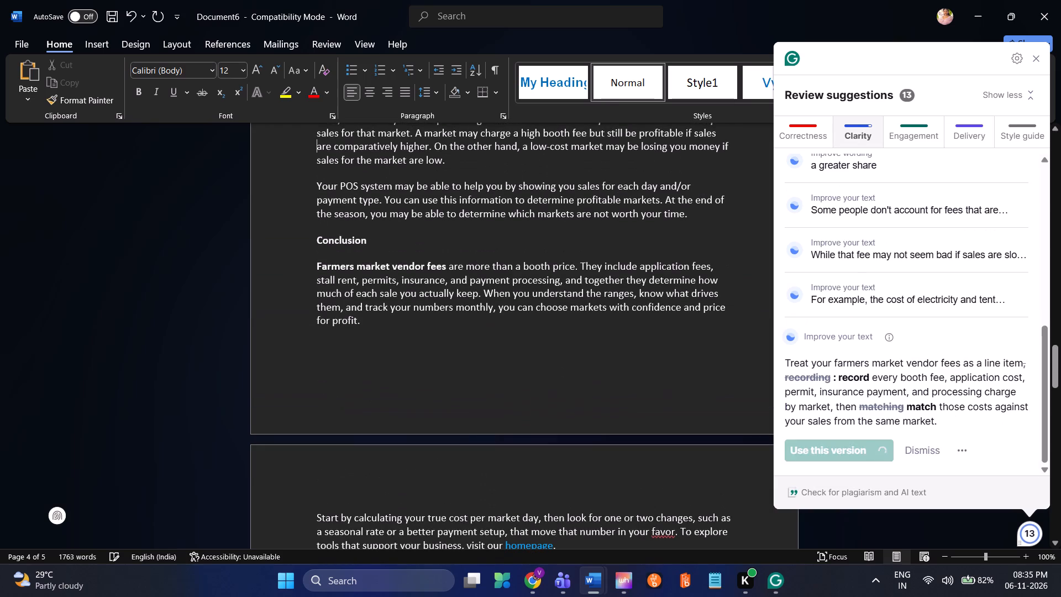
click(806, 453)
click(806, 453)
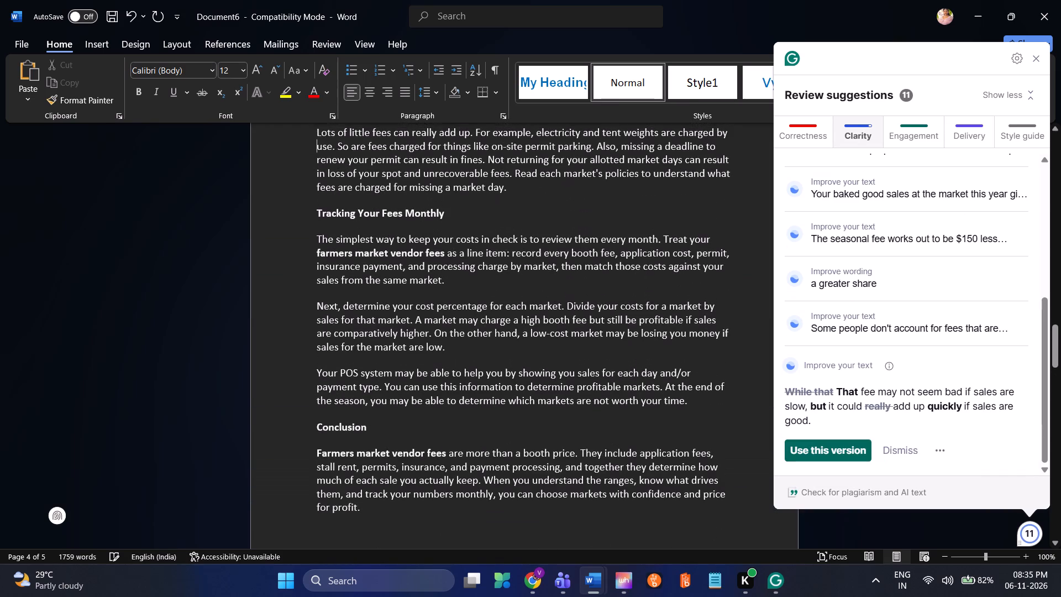
click(865, 290)
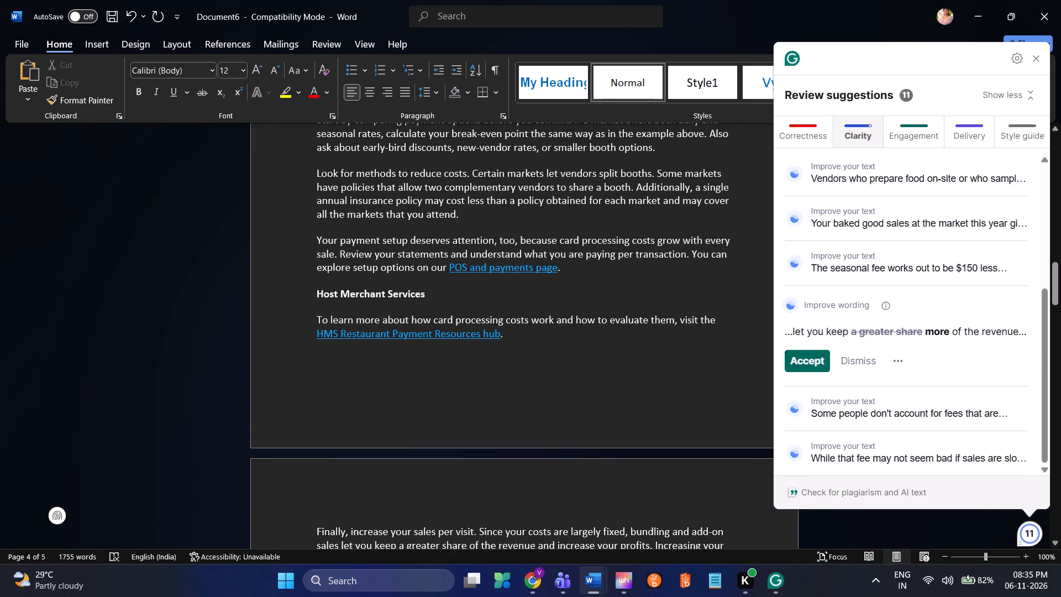
click(817, 364)
click(802, 404)
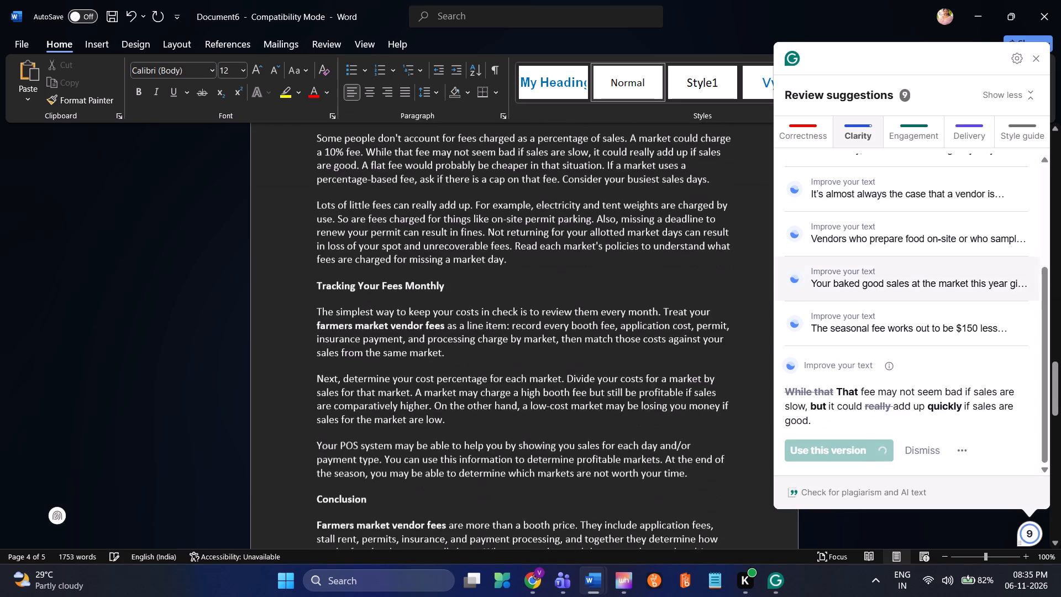
Accept clarity suggestions from "beyond the stall fee" through "the option to pay", skip the $150 seasonal fee rewrite, and close the Grammarly review.
scroll(866, 289, up, 4)
click(843, 261)
click(820, 314)
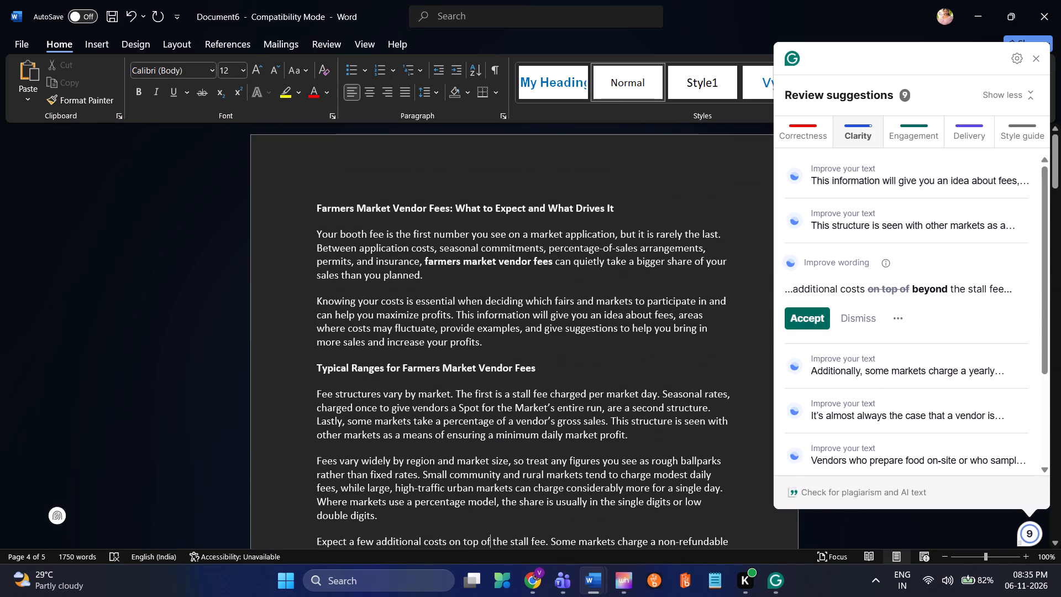
click(817, 342)
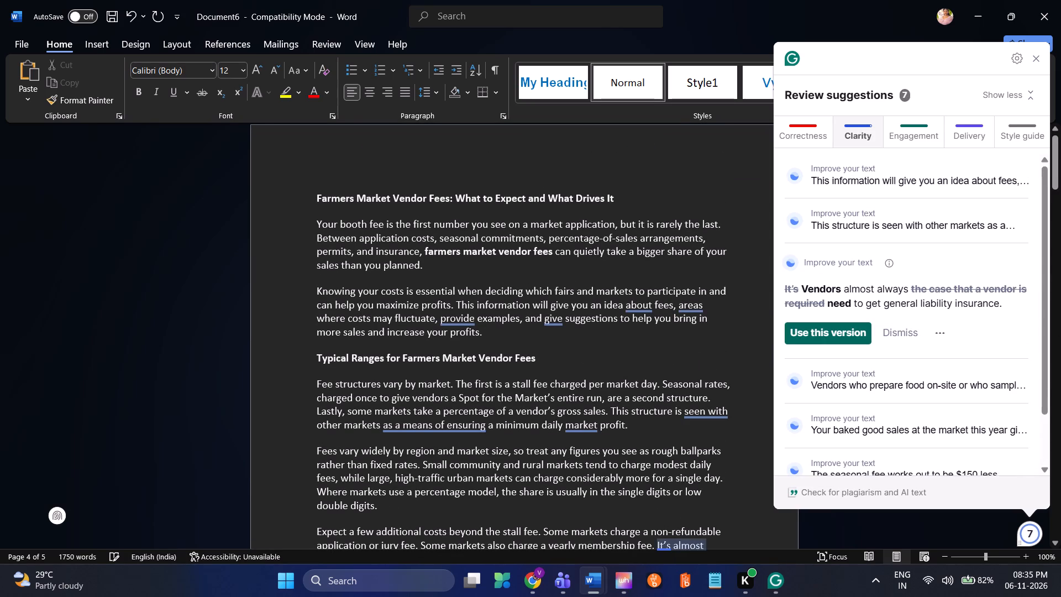
click(817, 342)
click(817, 360)
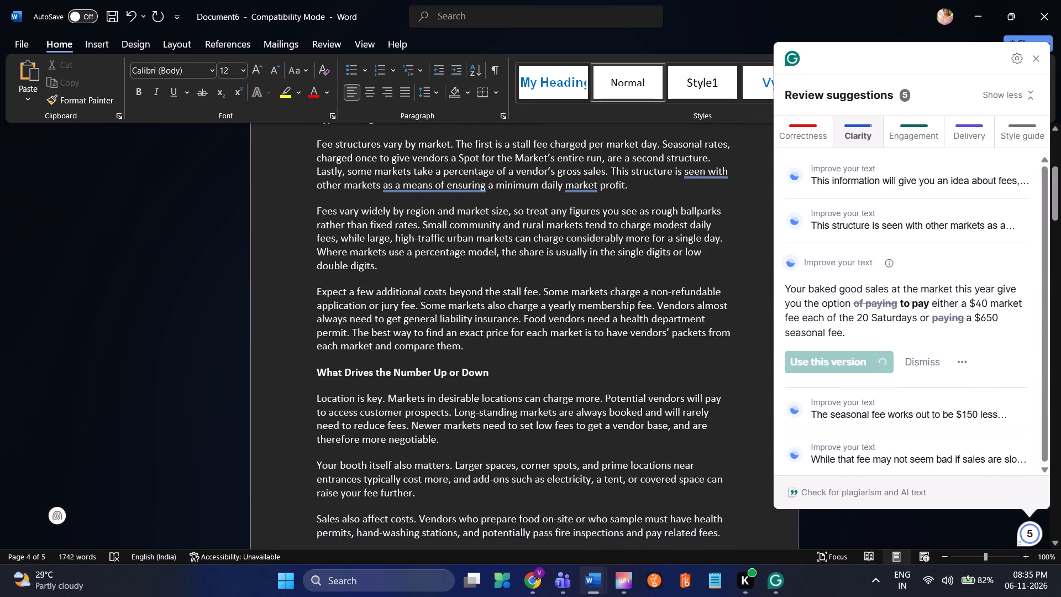
click(817, 360)
scroll(823, 418, down, 1)
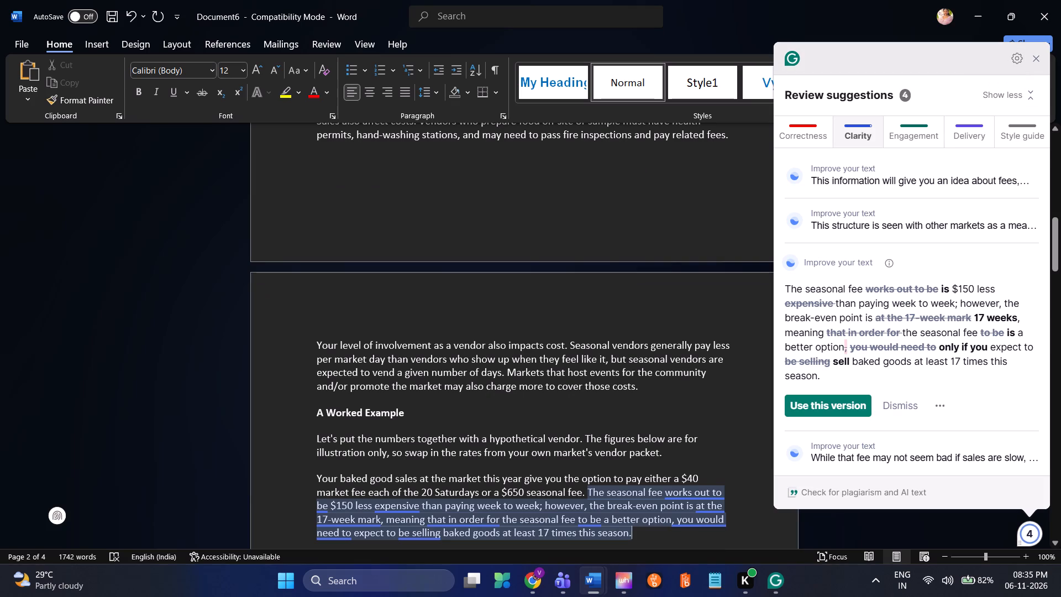
click(1040, 60)
scroll(682, 260, up, 8)
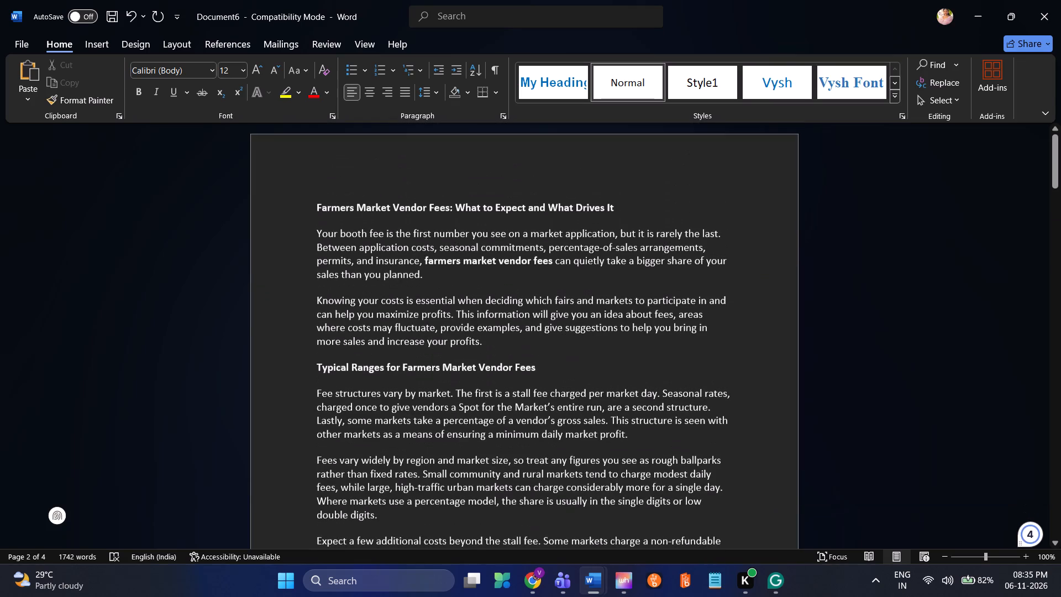
key(ctrl+a)
key(ctrl+c)
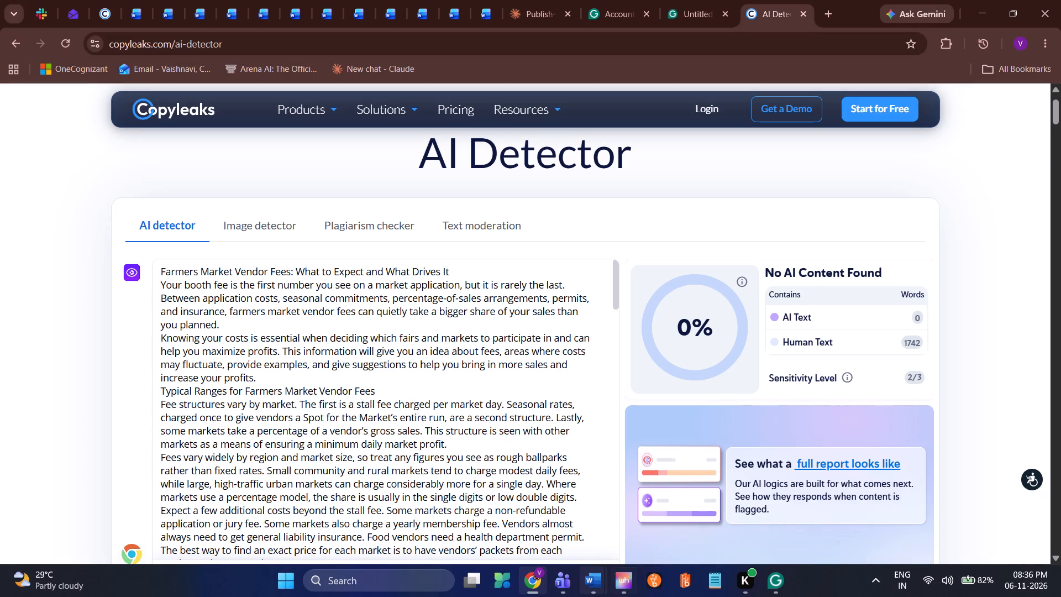
Switch to Word and insert the scan screenshot on its own line above the "Farmers Market Vendor Fees" title.
click(675, 517)
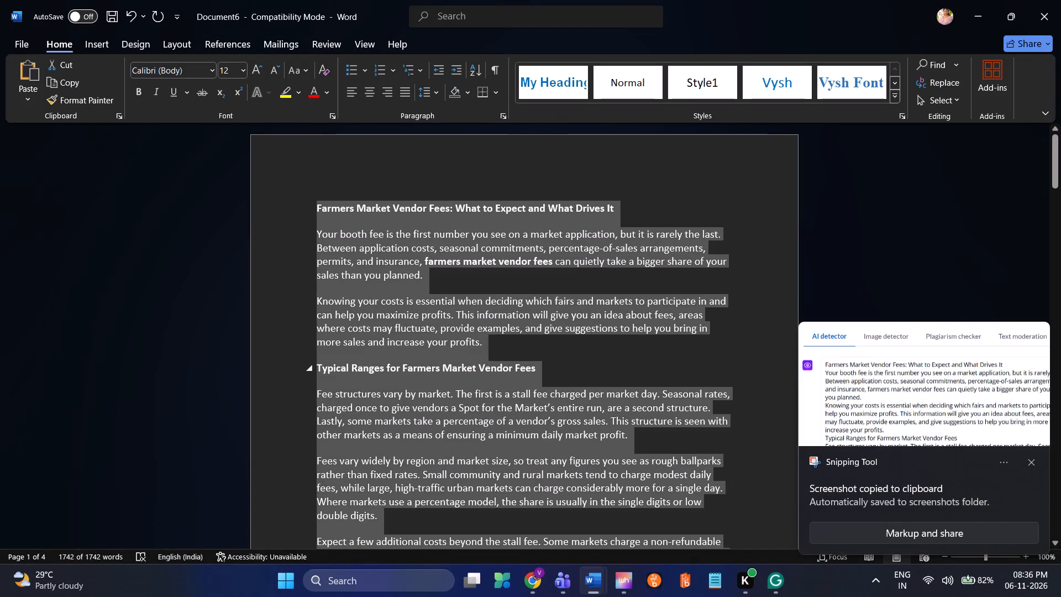
click(591, 386)
click(317, 201)
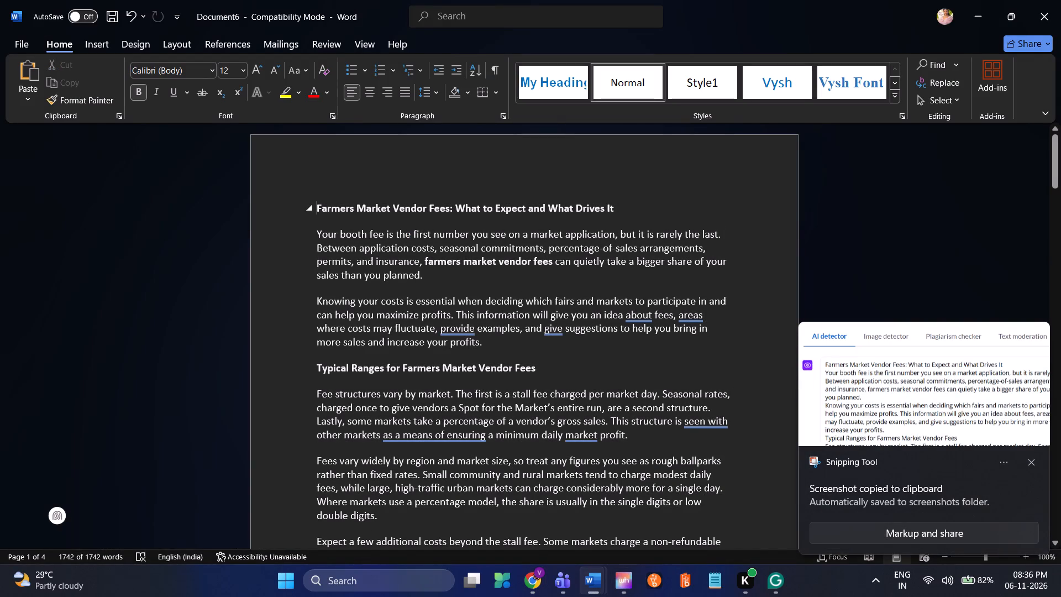
key(ctrl+v)
key(Return)
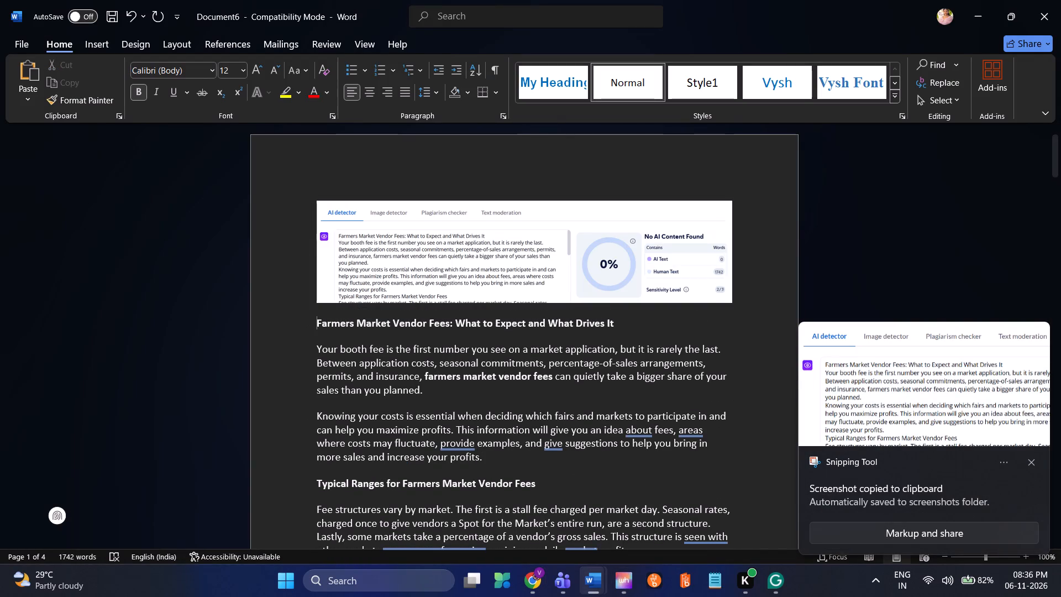
Switch to the "What Sells Best at Farmers Markets" document and open its Grammarly review suggestions.
click(768, 526)
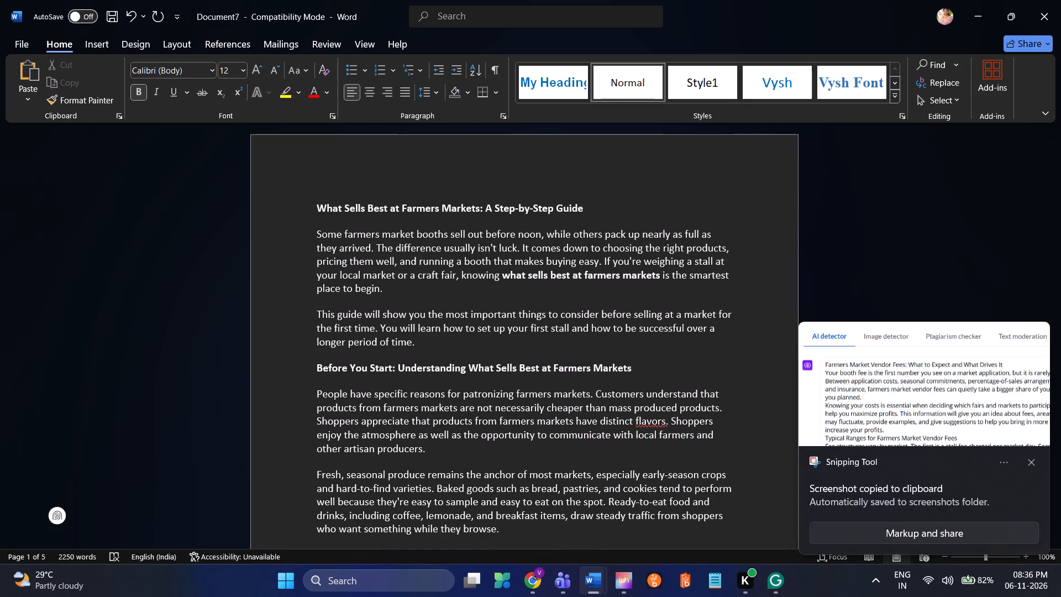
click(1032, 465)
click(1033, 538)
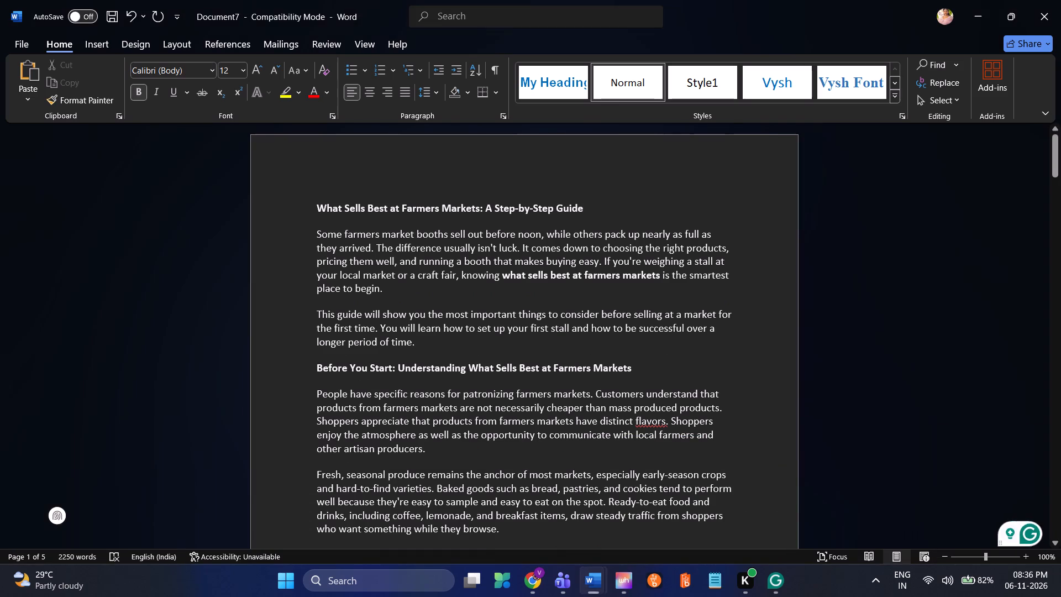
click(790, 119)
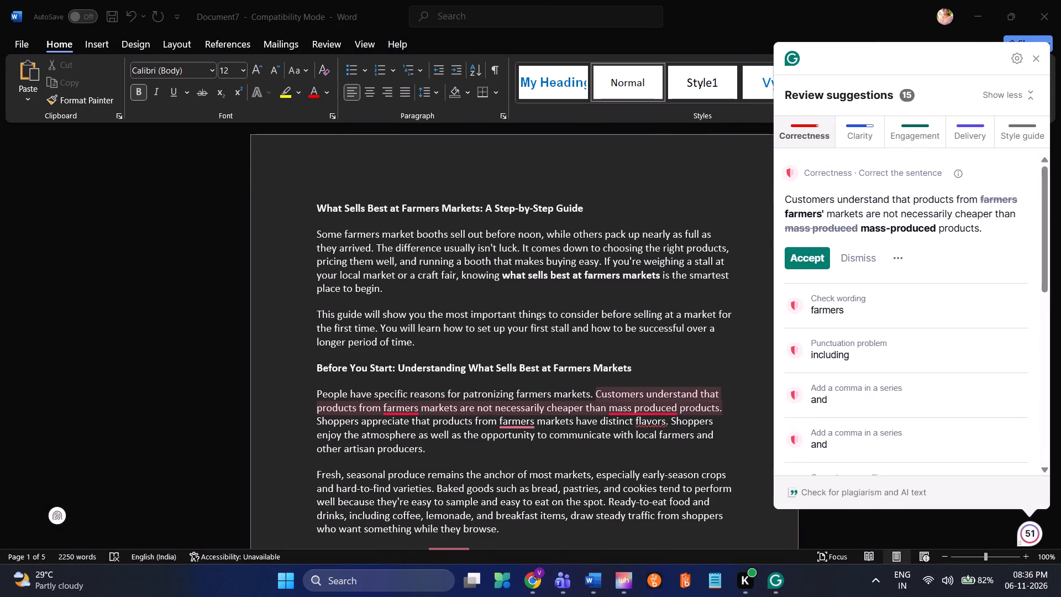
Accept the correctness suggestions from "farmers' markets" and "mass-produced" through the "Agreements outline the market's rules" sentence.
click(806, 264)
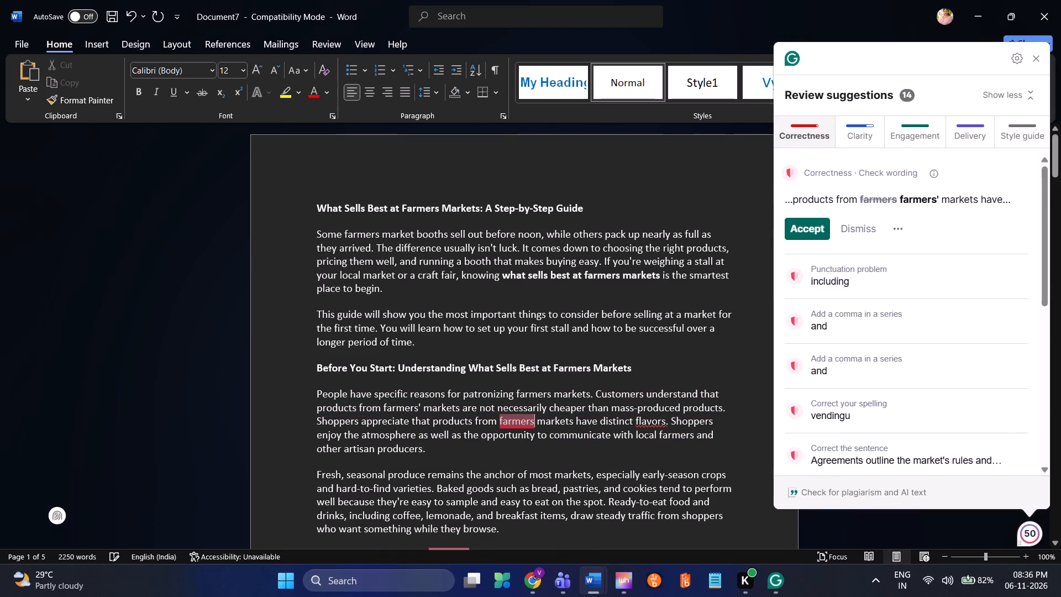
click(802, 237)
click(802, 237)
click(803, 237)
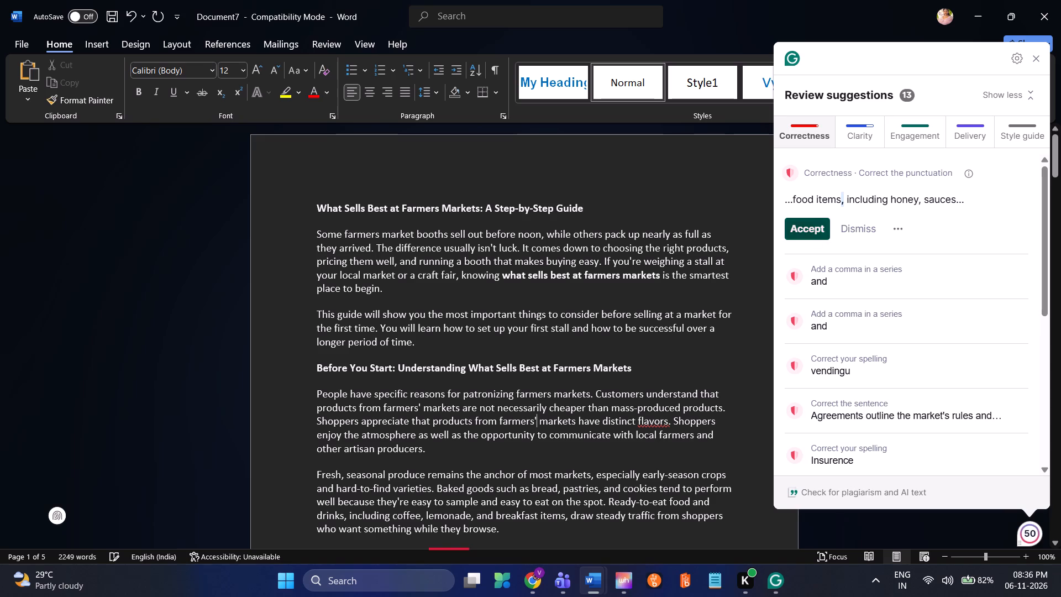
click(803, 237)
click(803, 237)
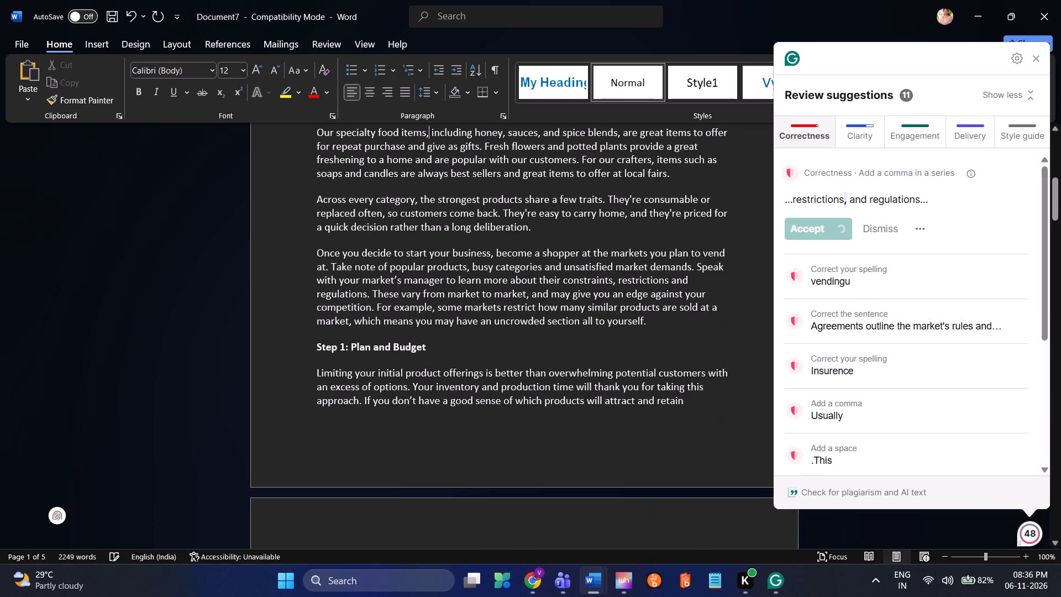
click(803, 237)
click(803, 237)
click(803, 237)
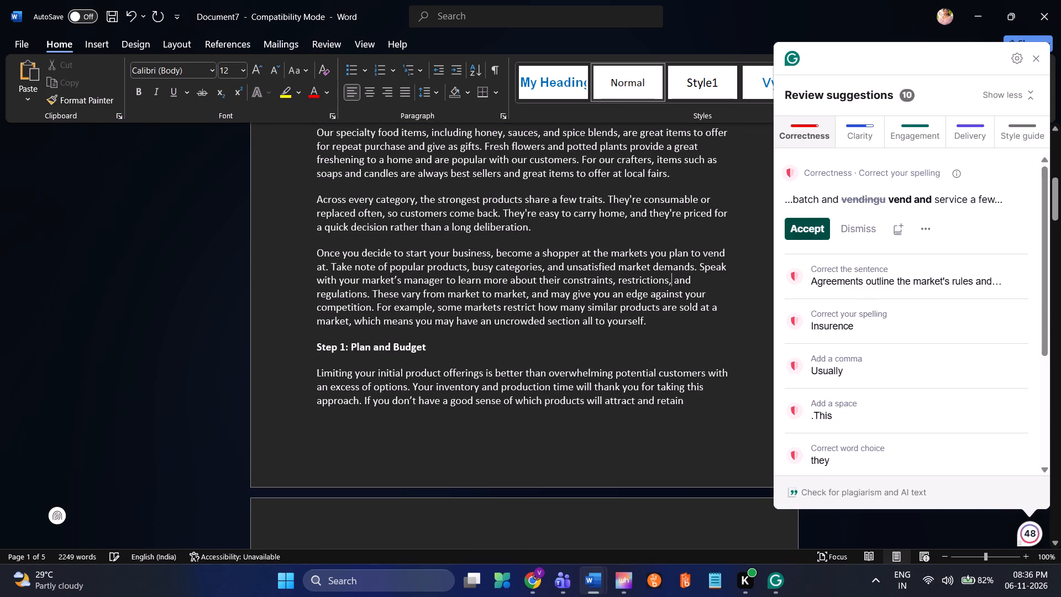
click(805, 266)
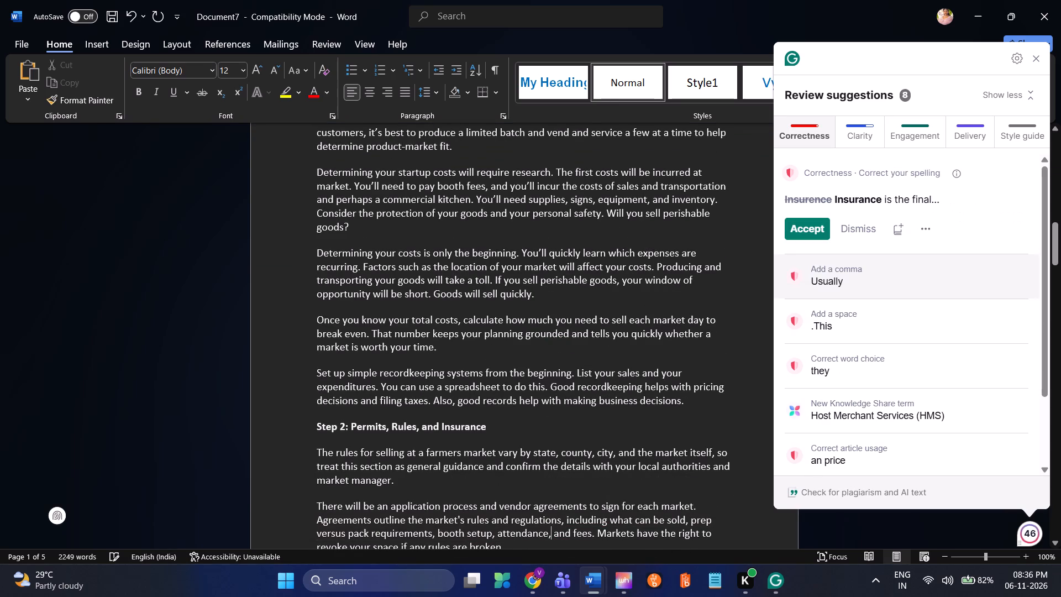
Accept the remaining correctness suggestions from "Insurance" through the "trends" wording fix, leaving the HMS Knowledge Share term unadded.
click(794, 229)
click(794, 229)
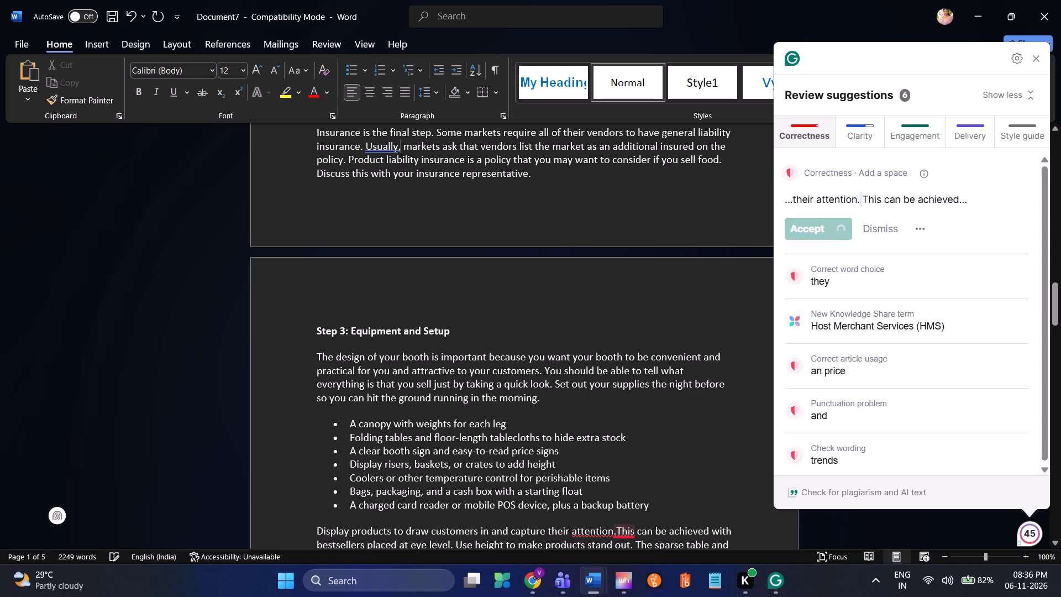
click(794, 229)
click(794, 229)
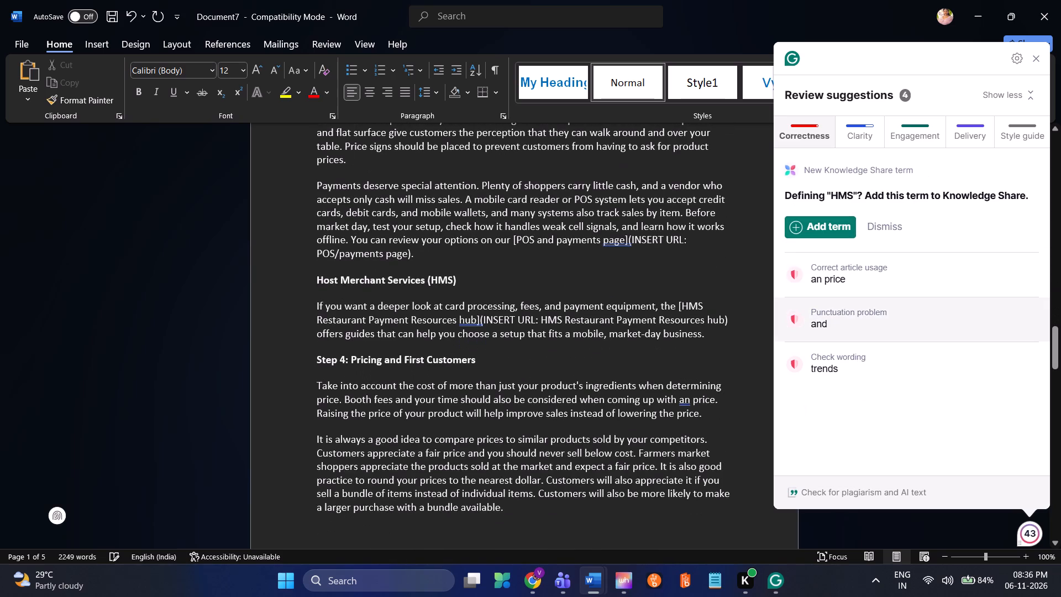
click(799, 280)
click(794, 277)
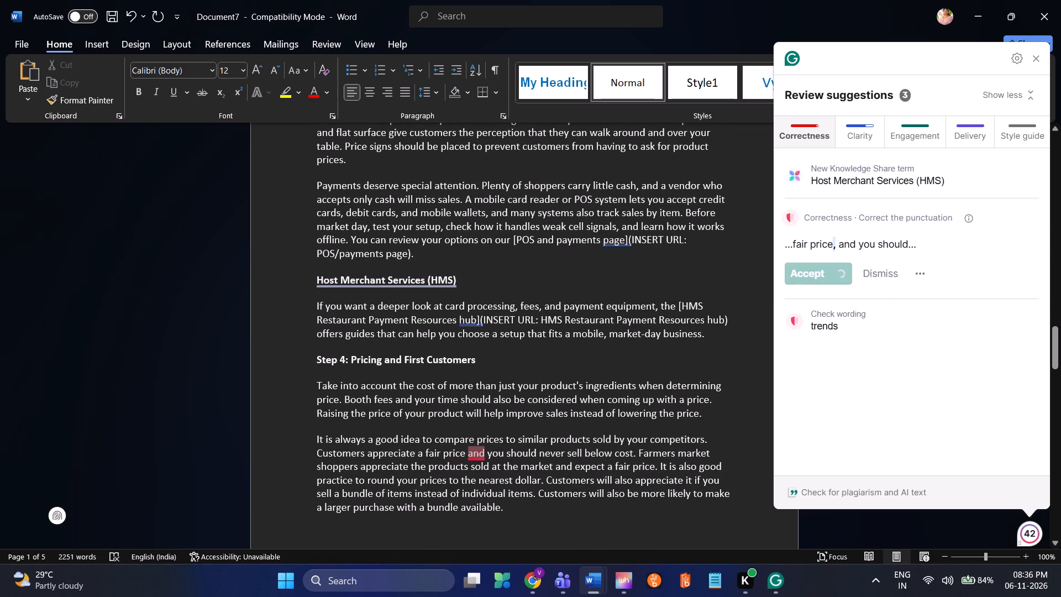
click(794, 277)
click(794, 277)
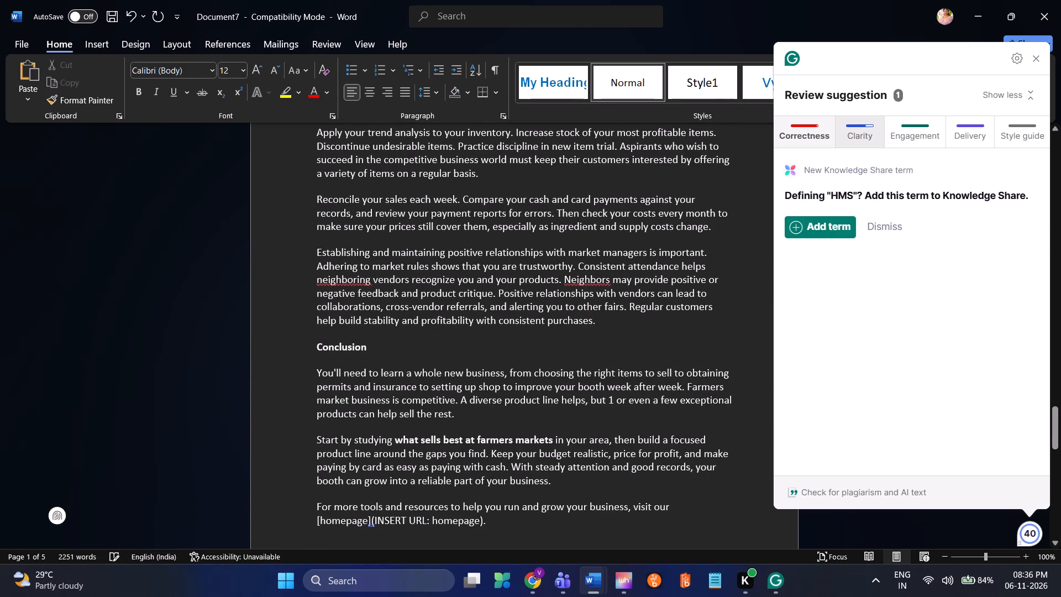
Accept the clarity rewrites "Aspirants who want to succeed" and "Following market rules shows you are trustworthy".
click(879, 126)
scroll(807, 431, down, 4)
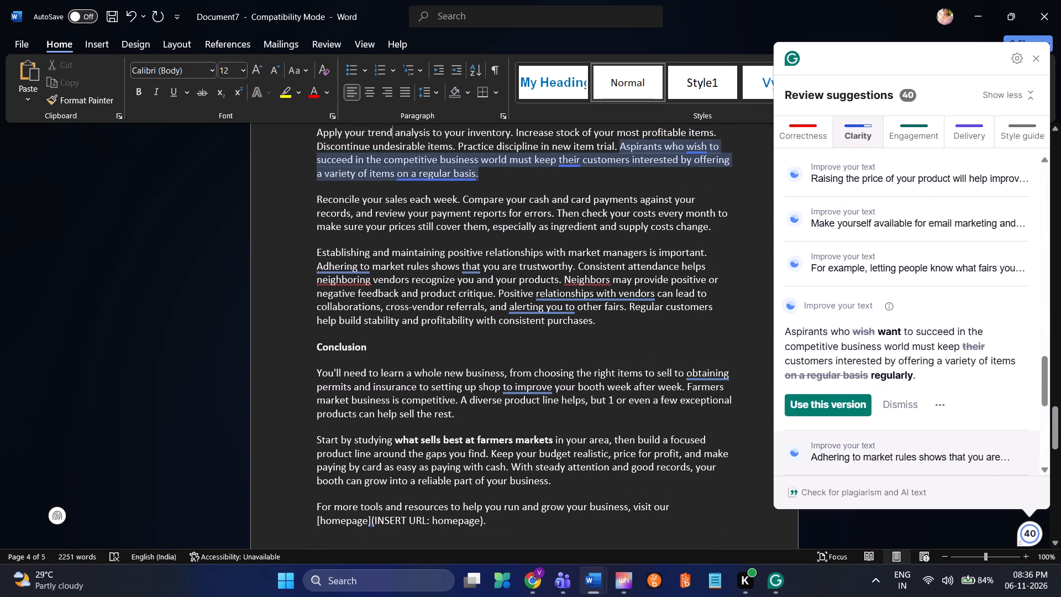
click(806, 405)
click(805, 389)
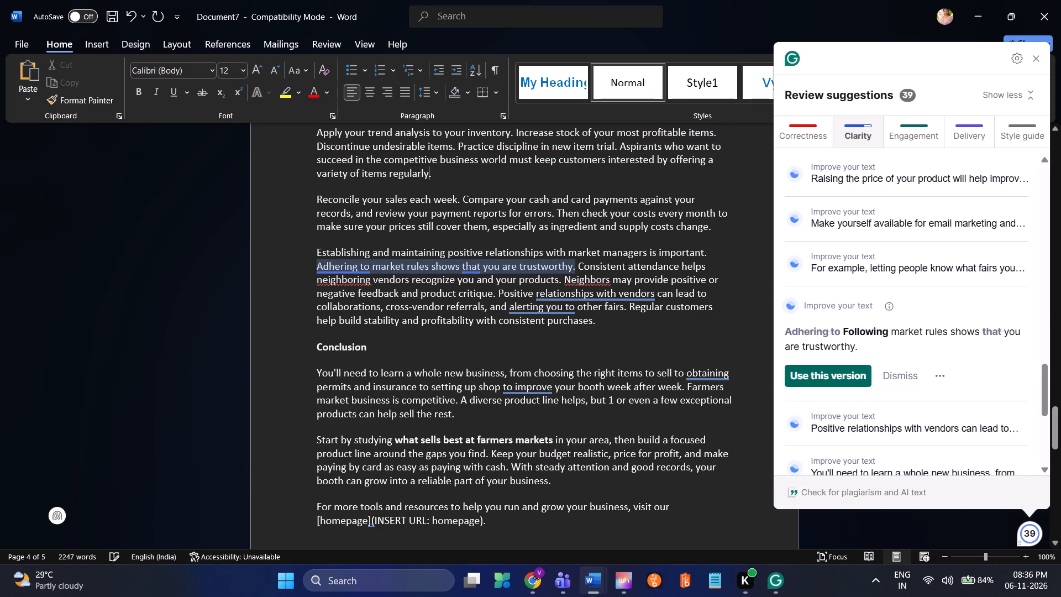
click(802, 372)
Accept FAQ clarity suggestions for "promptly", the "These laws and permits vary" sentence and "Submit", skipping the "Documenting sales by item" rewrite.
scroll(804, 409, down, 1)
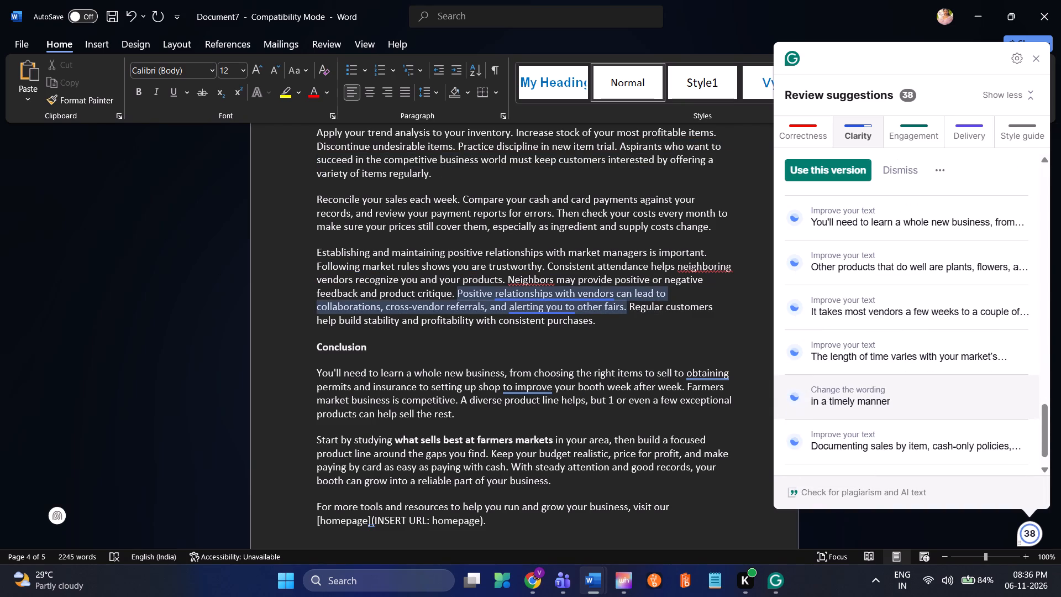
click(815, 391)
click(805, 394)
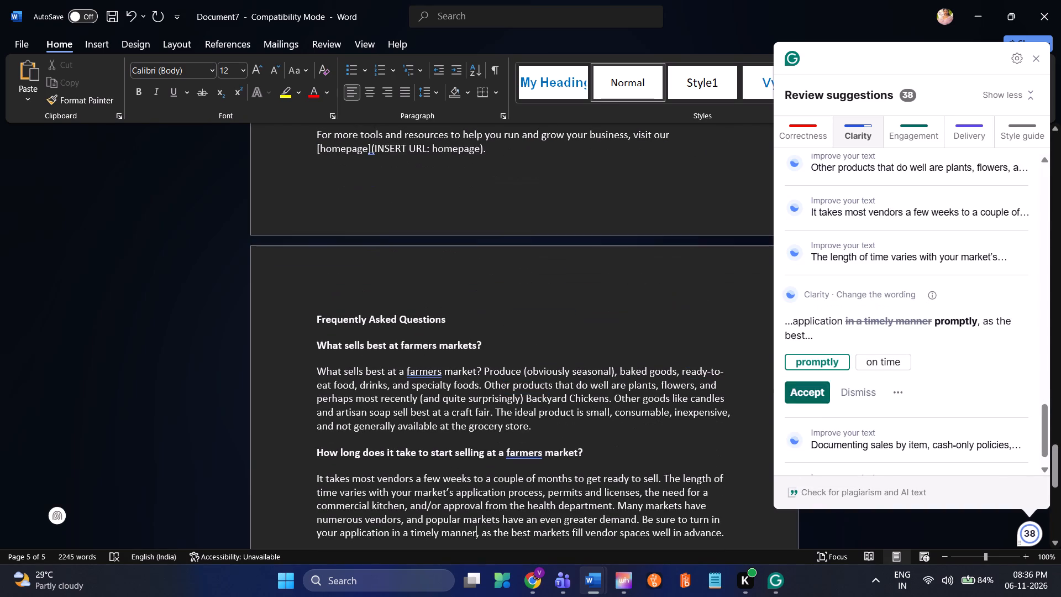
scroll(800, 436, down, 2)
click(802, 436)
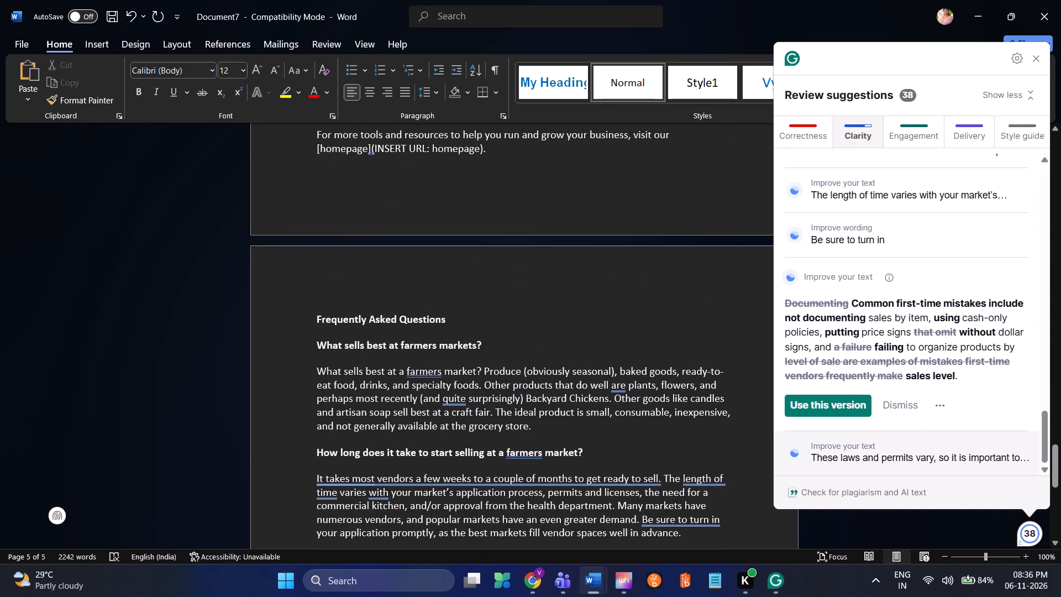
scroll(802, 436, down, 1)
click(801, 449)
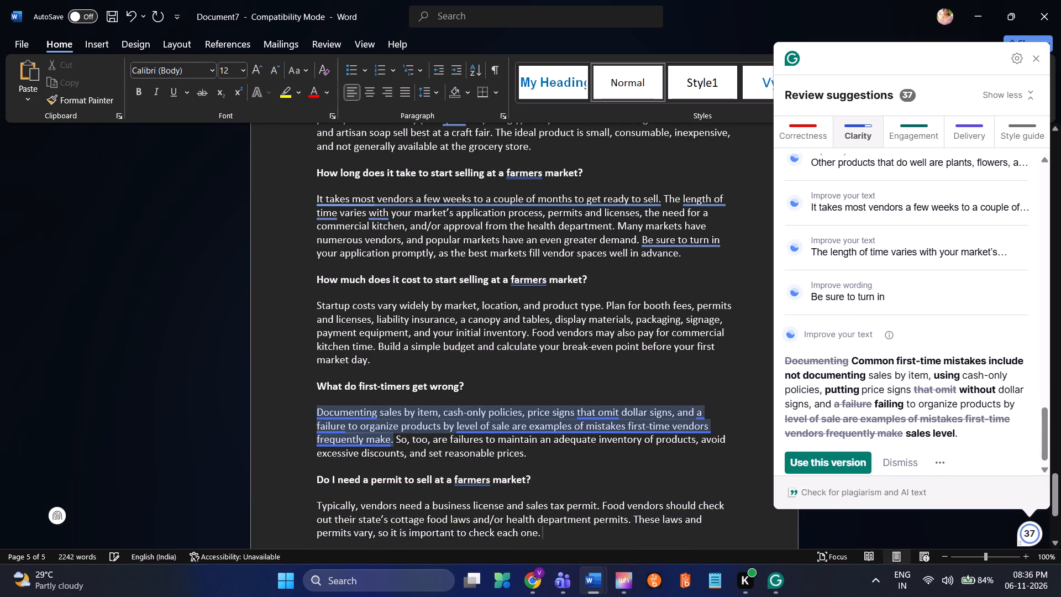
click(824, 302)
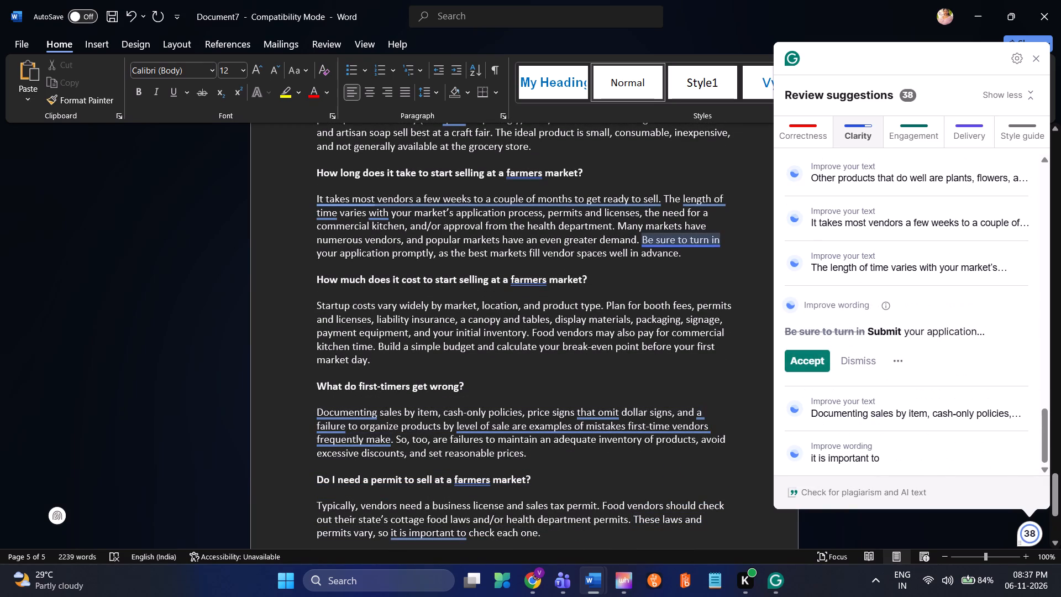
click(813, 362)
Accept clarity suggestions from removing "at a market" through "Good records also help you make business decisions".
scroll(813, 362, up, 12)
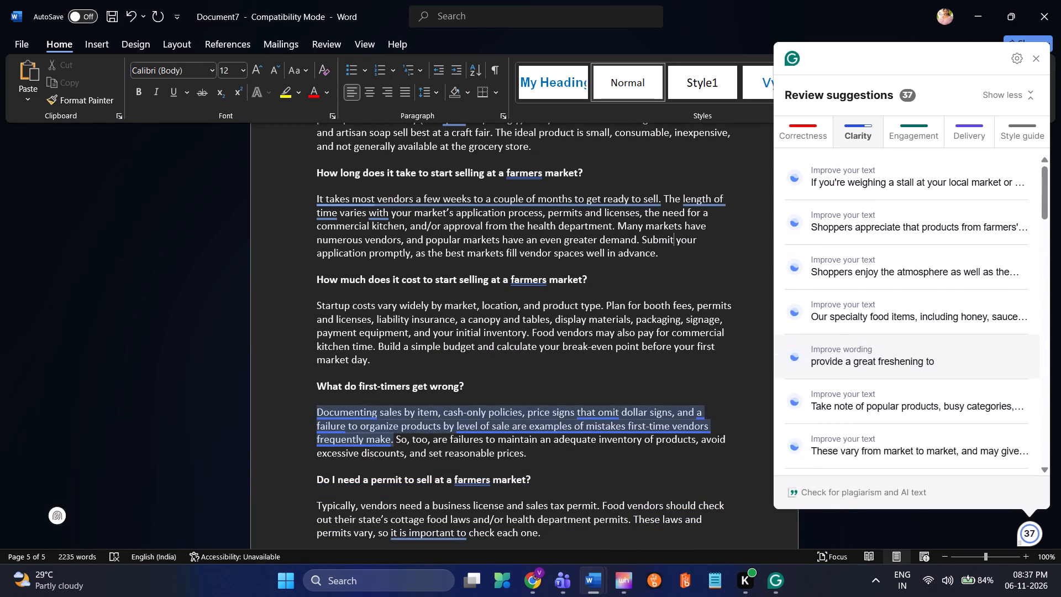
scroll(813, 362, down, 2)
click(798, 321)
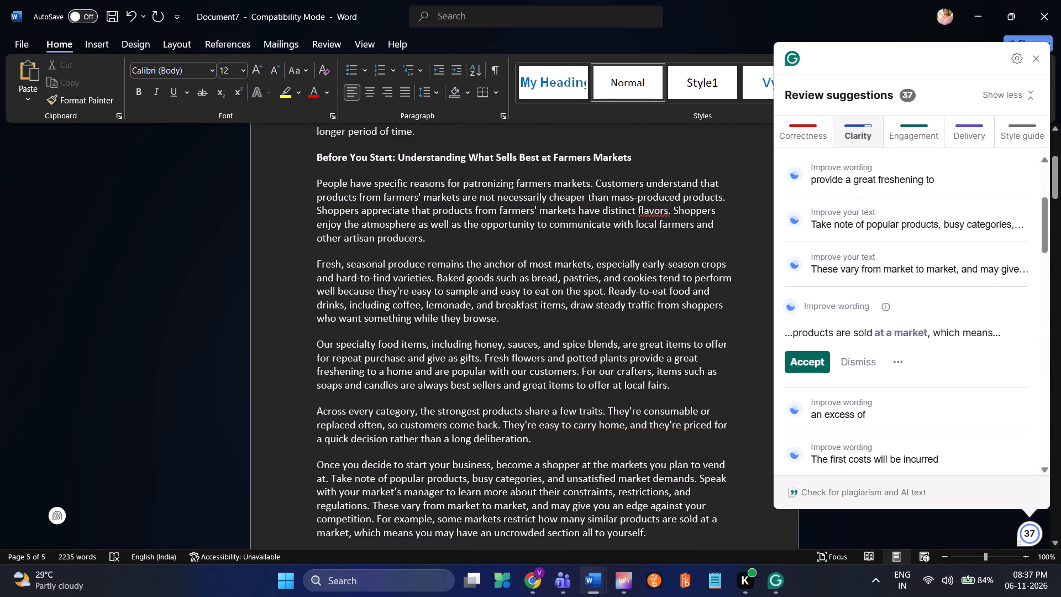
click(801, 363)
click(797, 360)
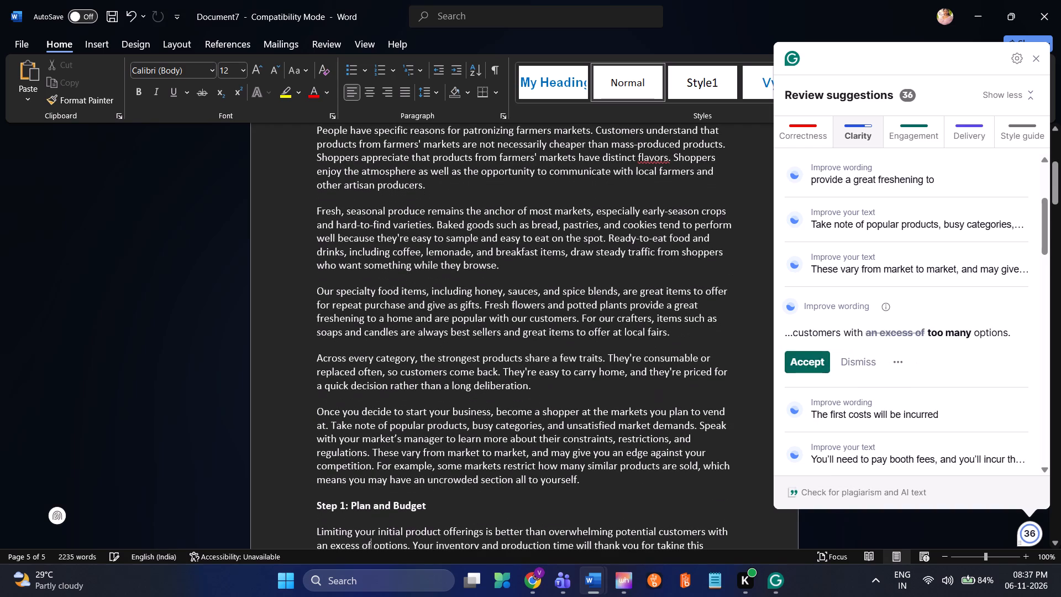
click(799, 378)
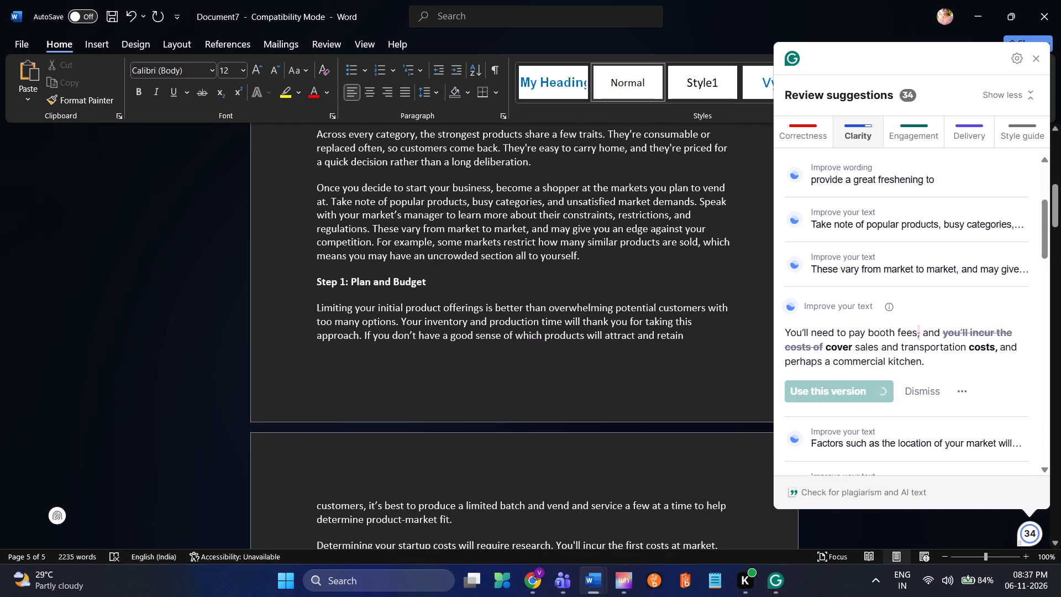
click(802, 387)
click(799, 376)
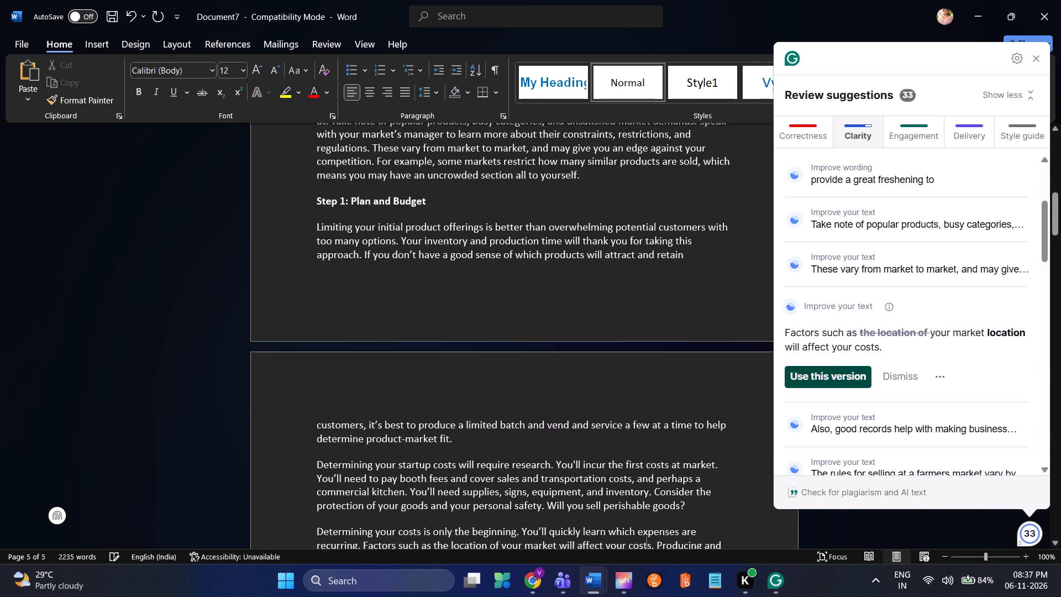
drag(803, 387, 797, 375)
click(797, 375)
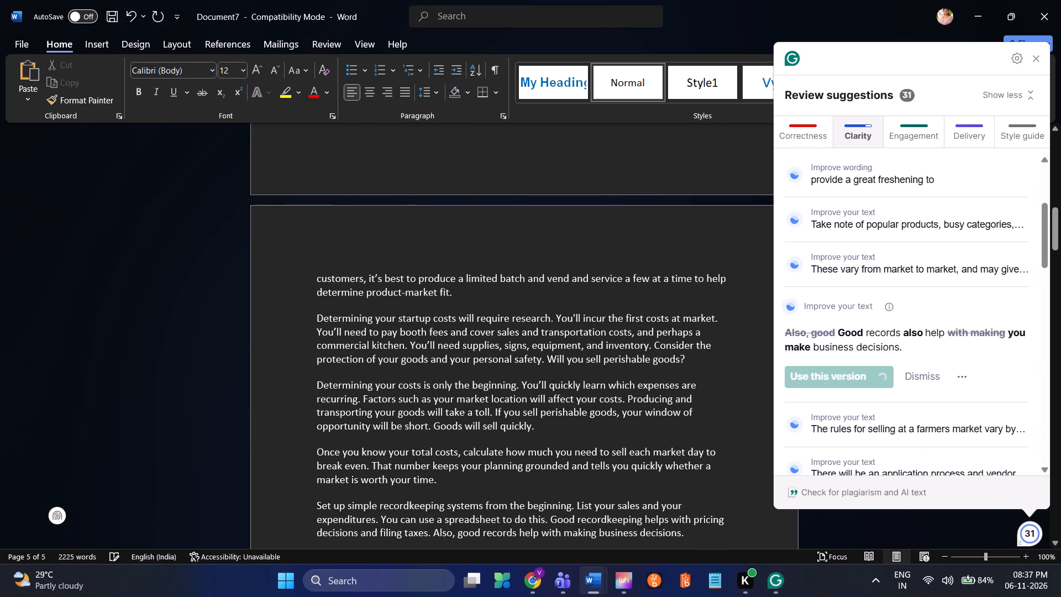
Accept the Step 2 clarity rewrites "Rules for selling", "Each market will have" and "what you can sell".
click(806, 419)
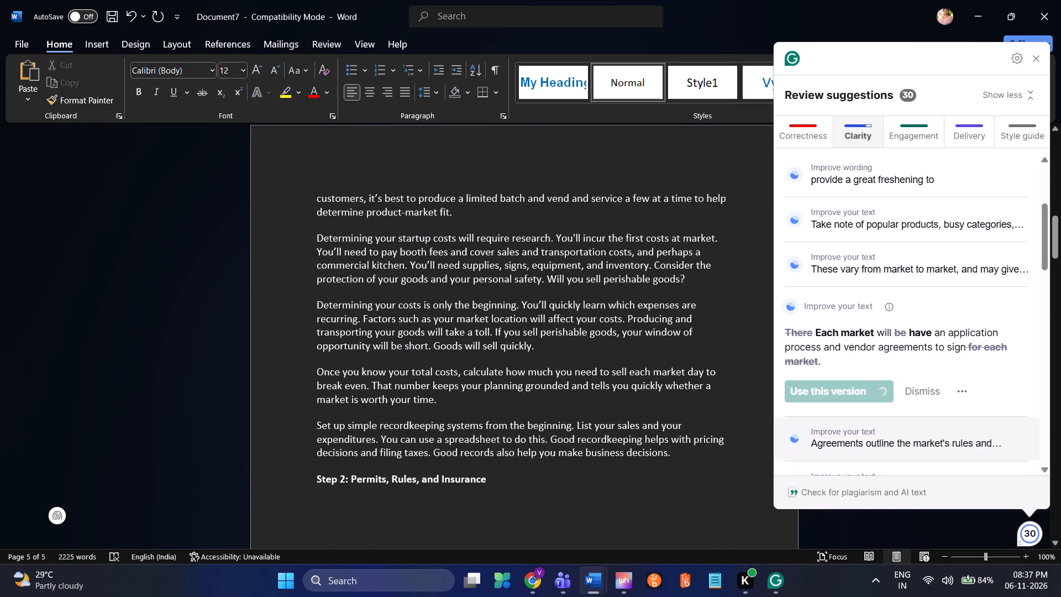
click(791, 392)
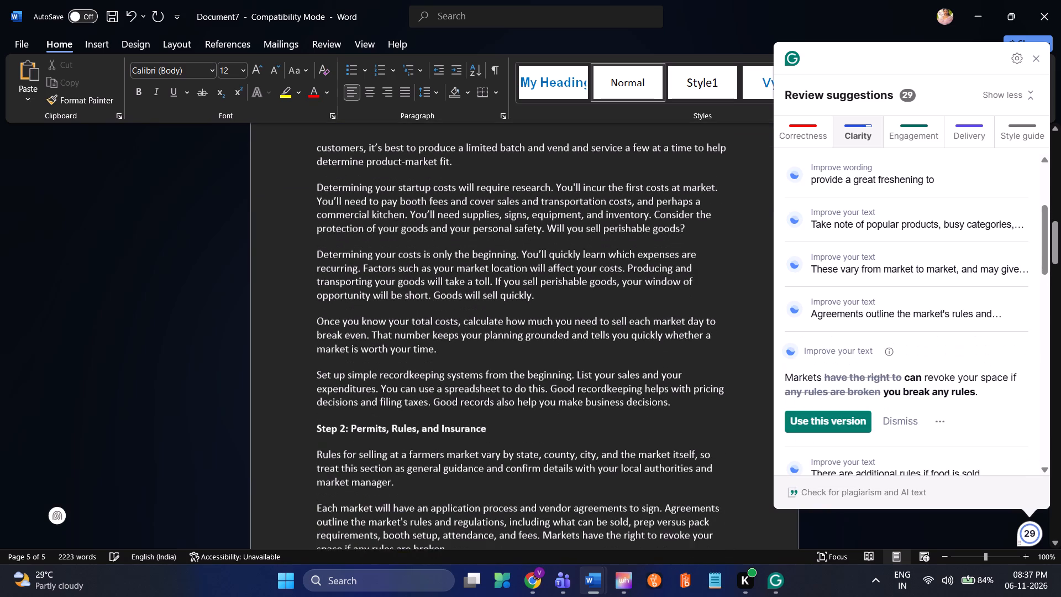
click(817, 303)
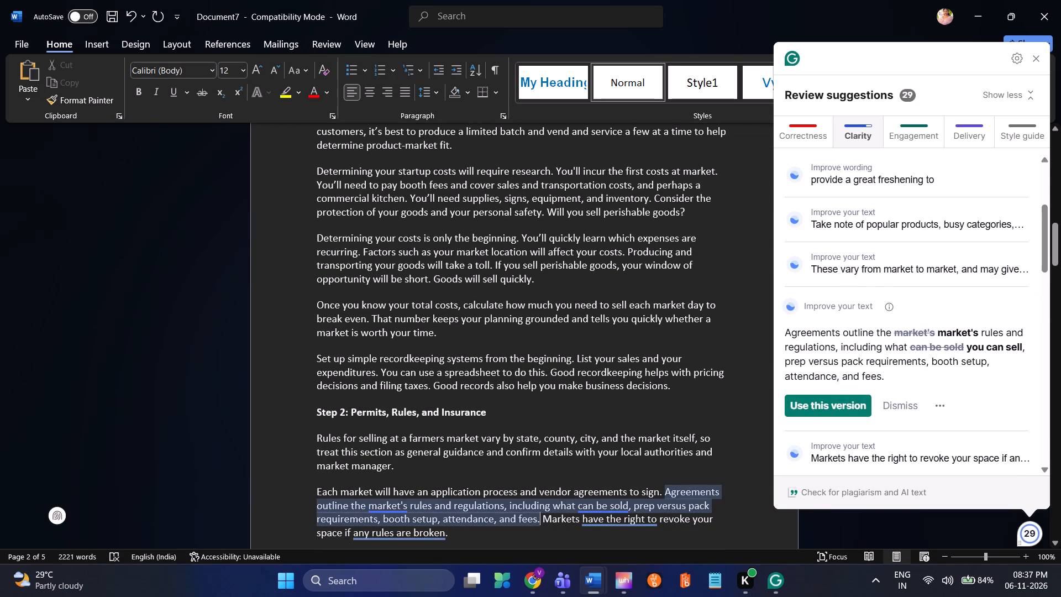
click(801, 404)
Skip the space-revoking and additional-food-rules rewrites, and accept those for cottage food laws, "Check your state's laws" and "You may also need a permit".
scroll(802, 392, down, 1)
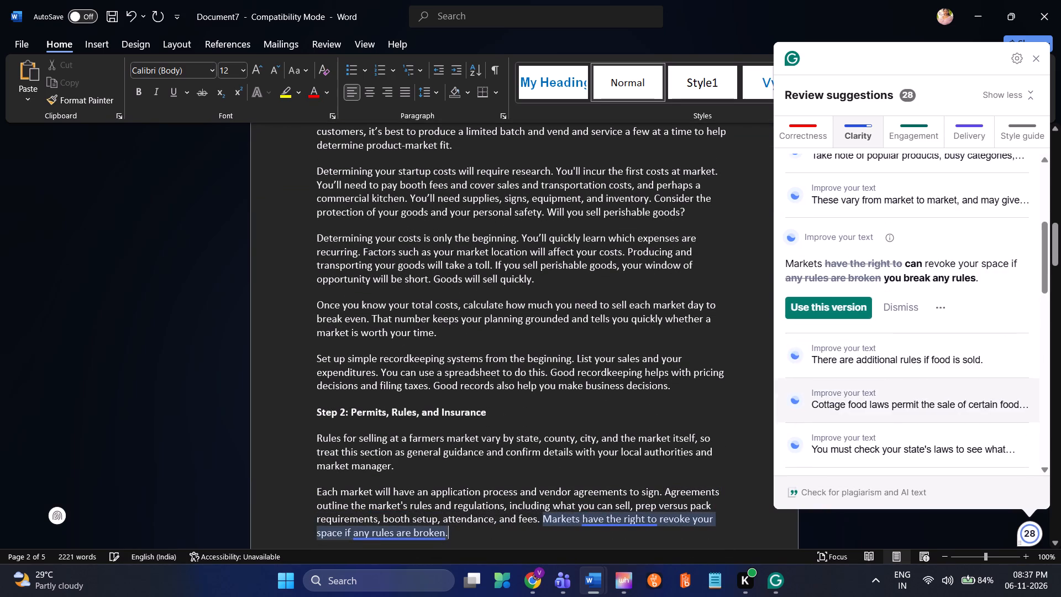
click(808, 358)
scroll(808, 358, down, 1)
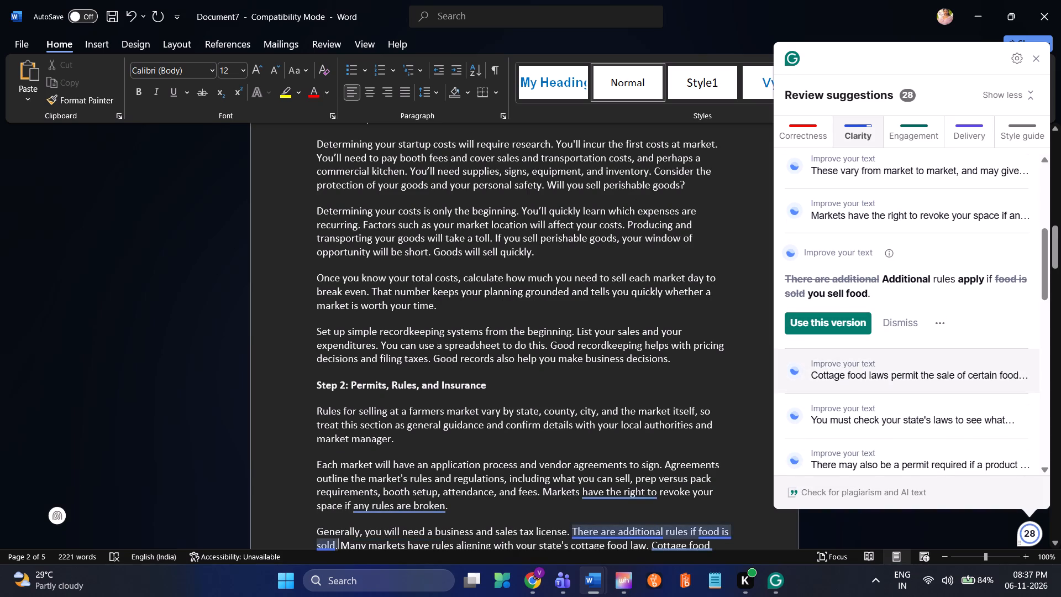
click(806, 365)
scroll(806, 365, down, 1)
click(802, 334)
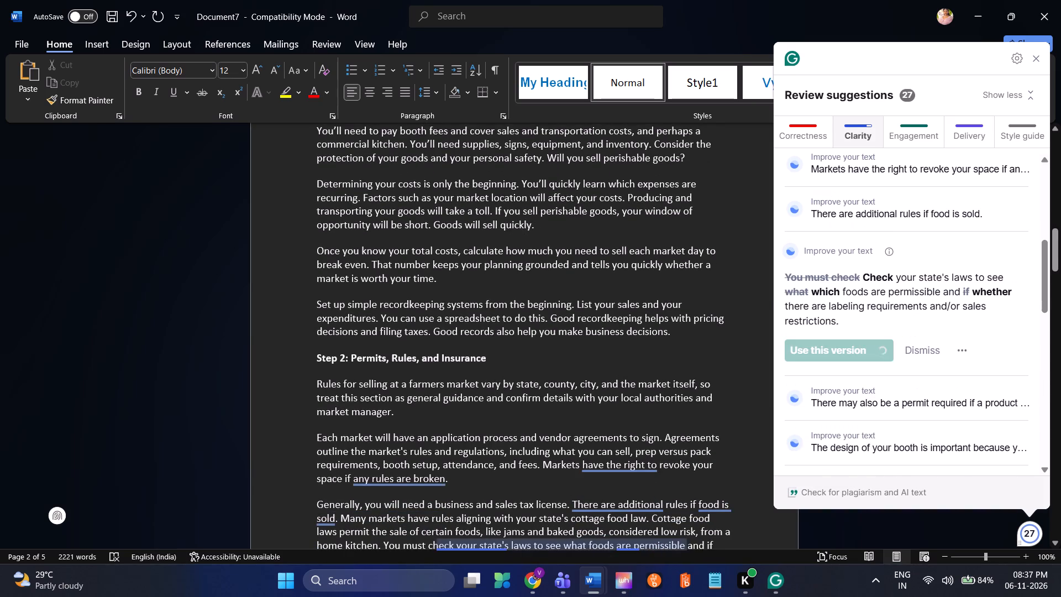
click(803, 345)
click(800, 323)
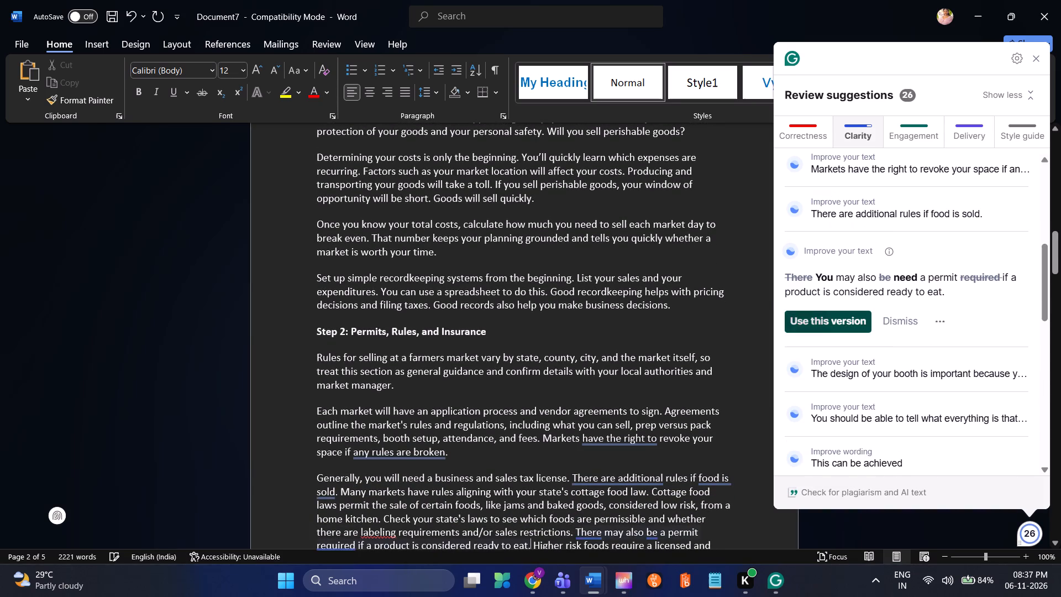
Accept the Step 3 clarity rewrites "Your booth design matters", "what you sell at a glance" and "Do this with bestsellers".
click(803, 351)
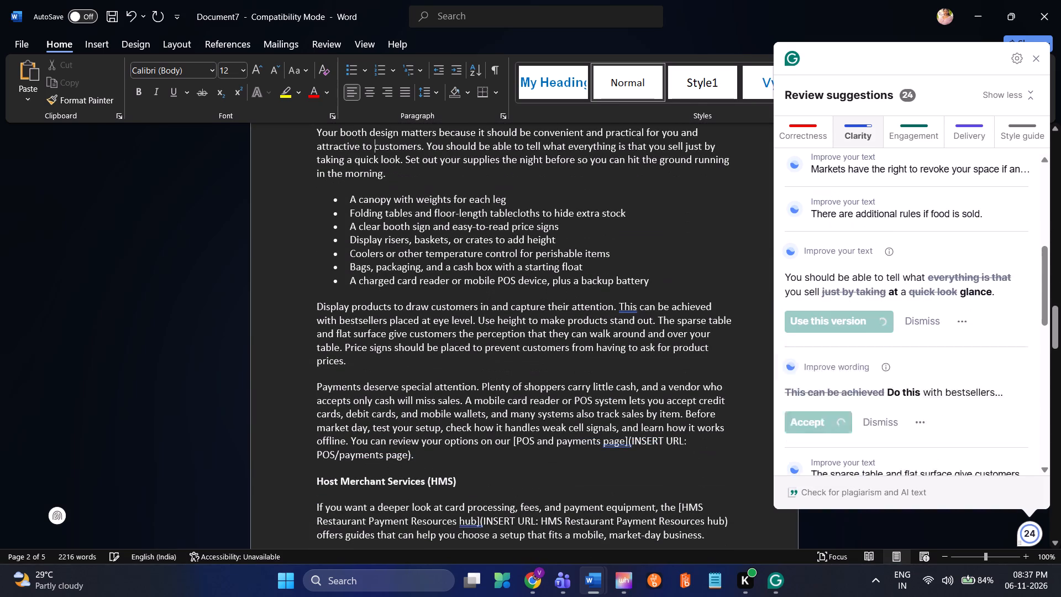
click(804, 254)
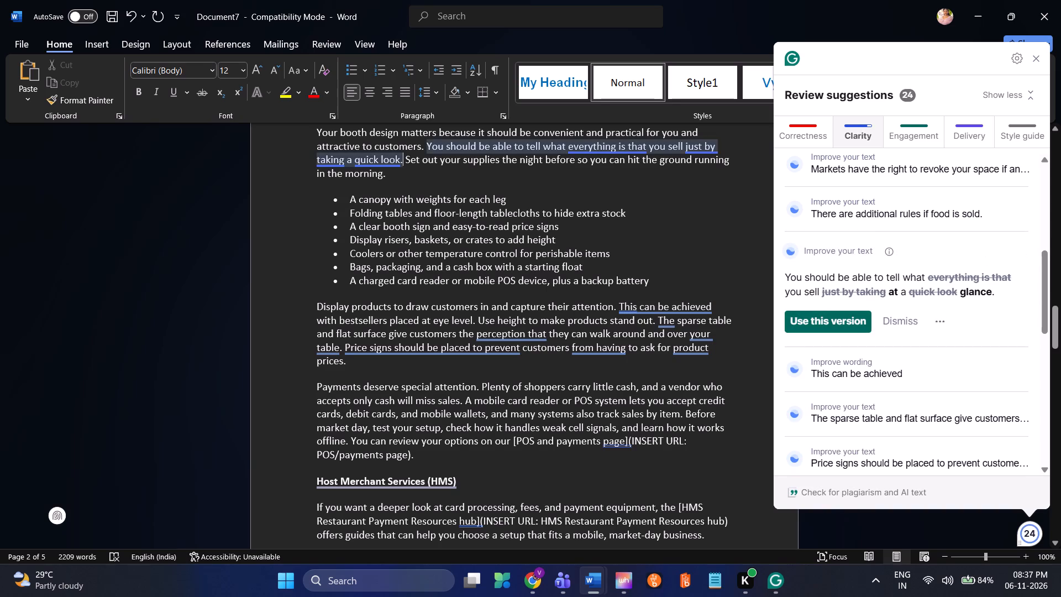
click(801, 319)
click(797, 310)
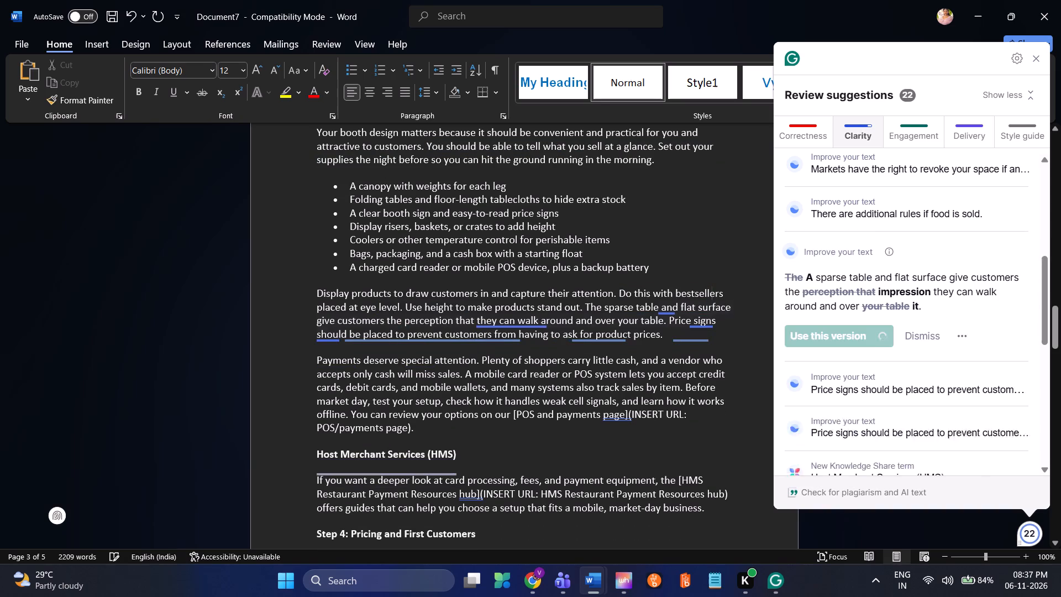
Accept the clarity rewrites for the sparse table, the Conclusion's opening sentence and FAQ answers up to "check each one", skipping the first-time-mistakes rewrite.
click(797, 333)
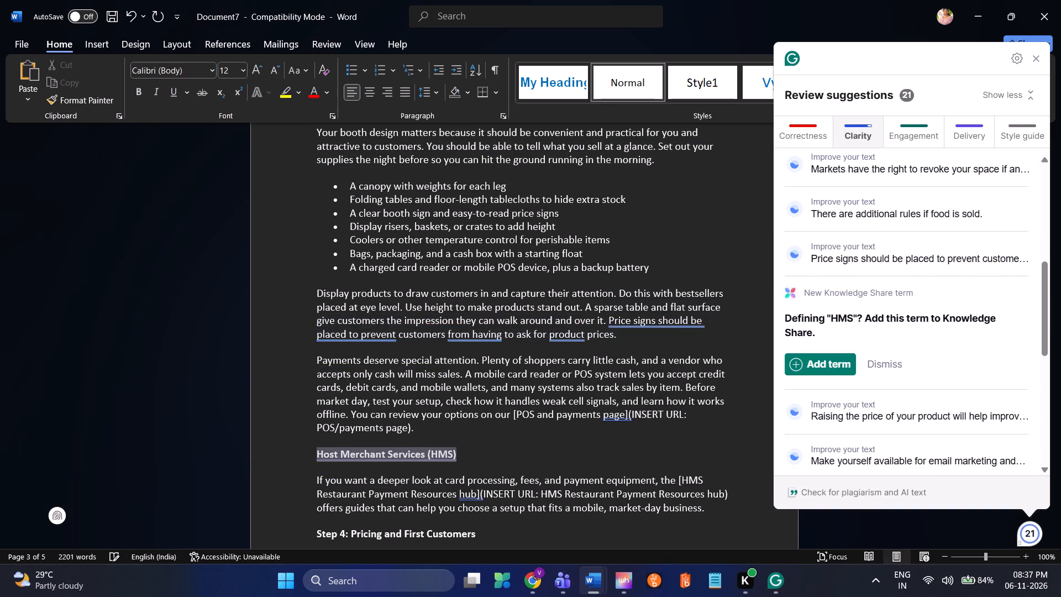
scroll(823, 298, down, 2)
click(815, 273)
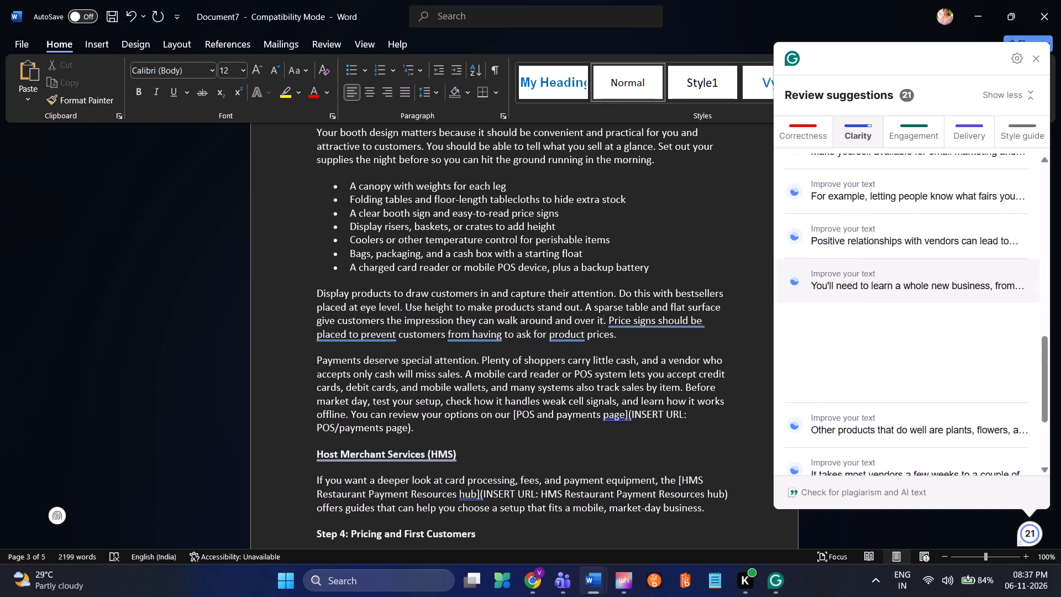
click(799, 366)
click(799, 366)
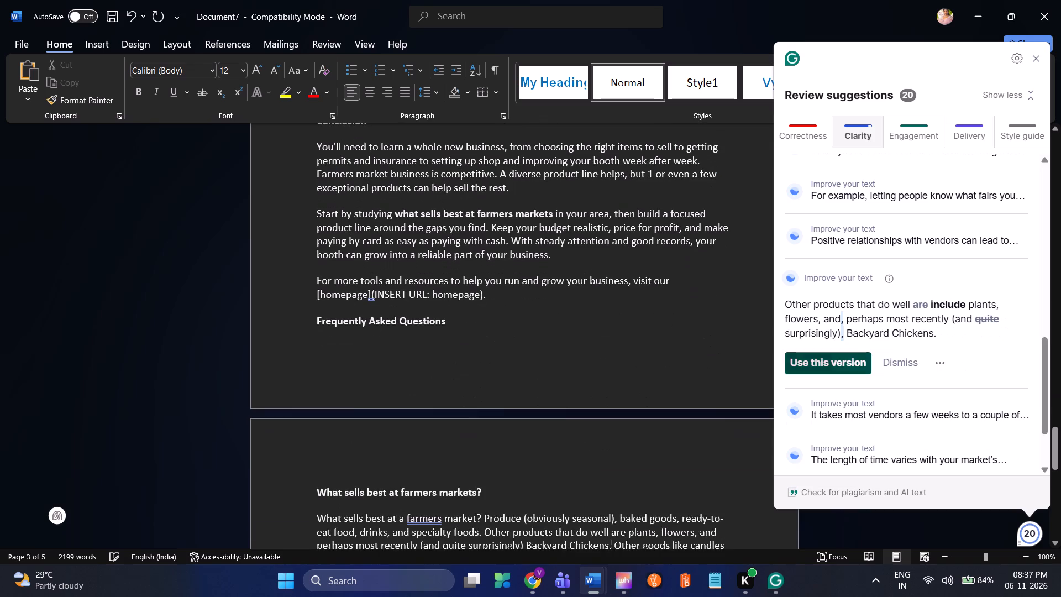
click(799, 349)
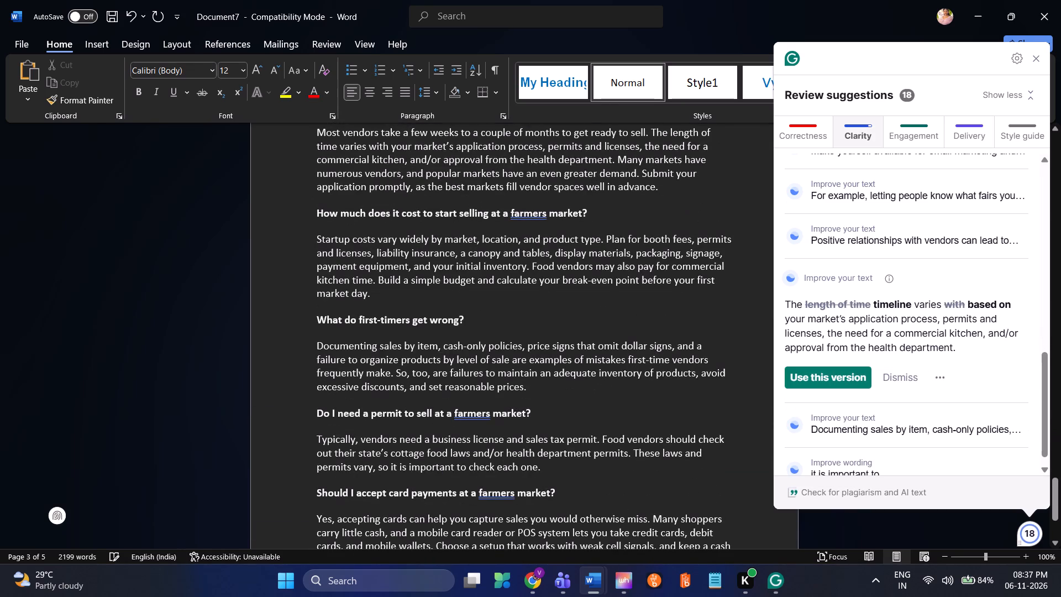
click(799, 367)
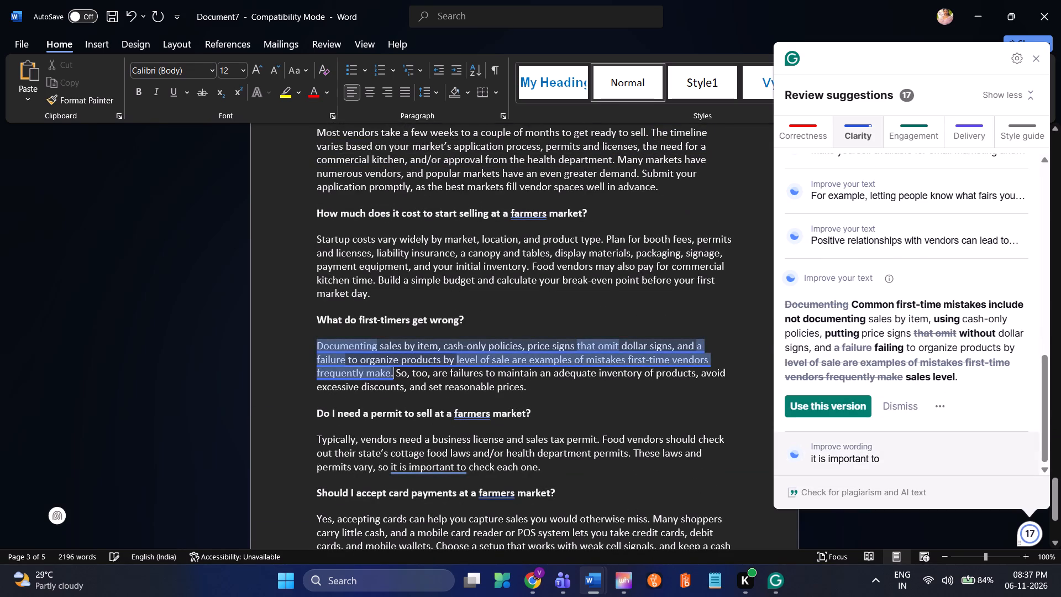
click(809, 446)
click(803, 448)
Accept the clarity rewrite "share your schedule with shoppers" for the email-marketing sentence in Step 4.
scroll(828, 376, up, 1)
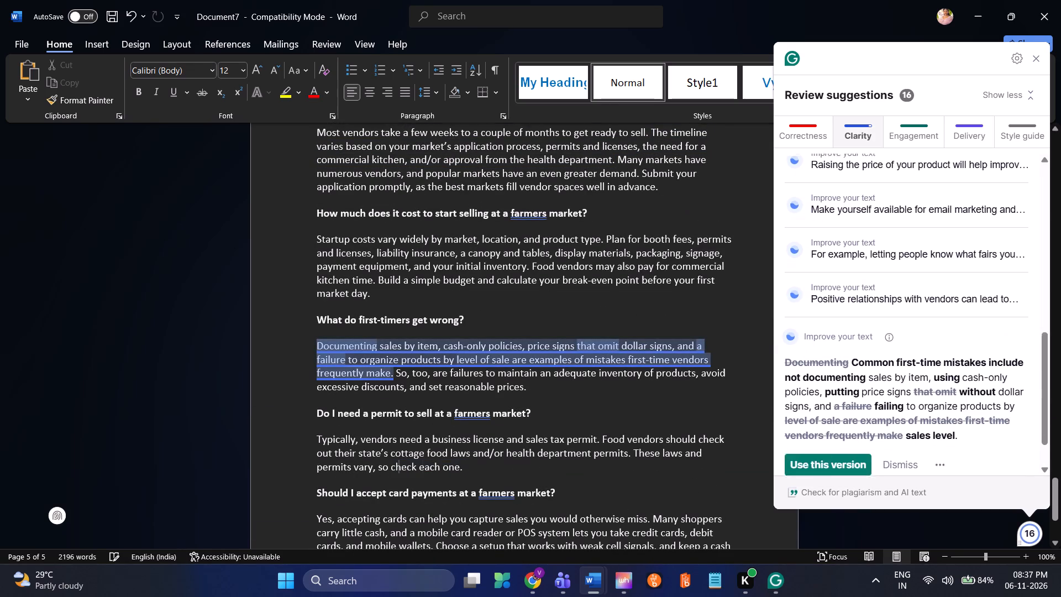
scroll(828, 376, up, 1)
click(819, 335)
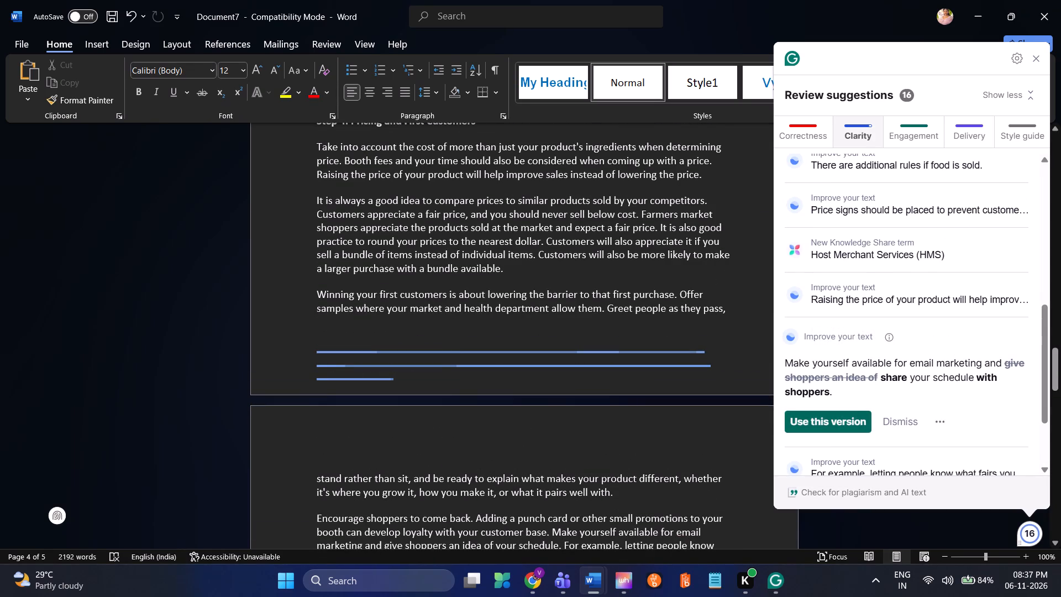
scroll(826, 426, down, 1)
click(821, 404)
scroll(821, 404, down, 1)
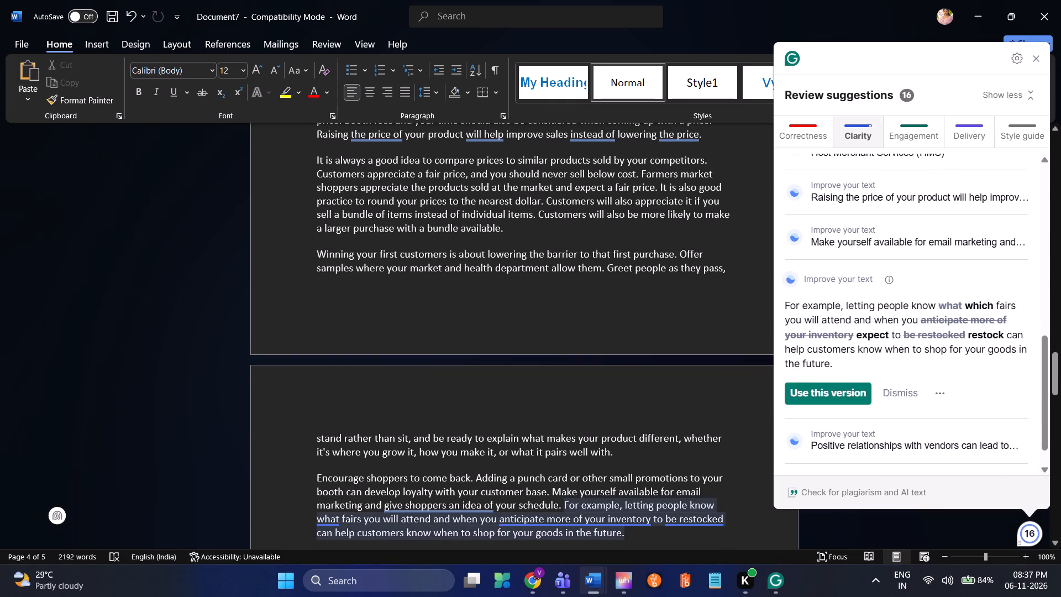
click(825, 248)
click(807, 322)
Accept the clarity rewrites "Note popular products", "an edge over the competition", "great for repeat purchases" and "freshen" before Step 1.
scroll(807, 322, down, 1)
click(829, 258)
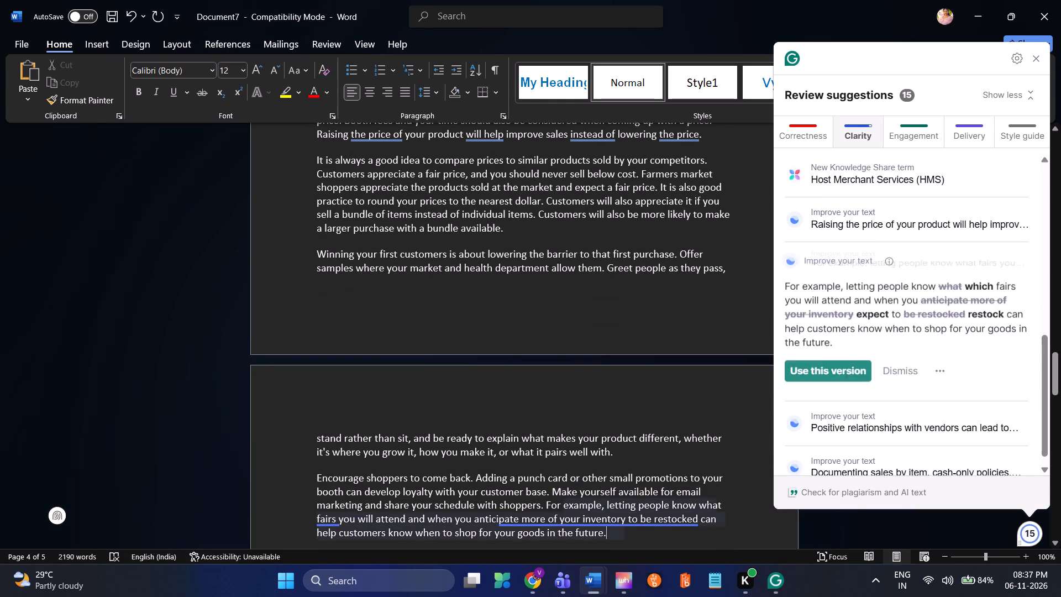
scroll(829, 258, up, 1)
click(829, 258)
scroll(829, 272, up, 2)
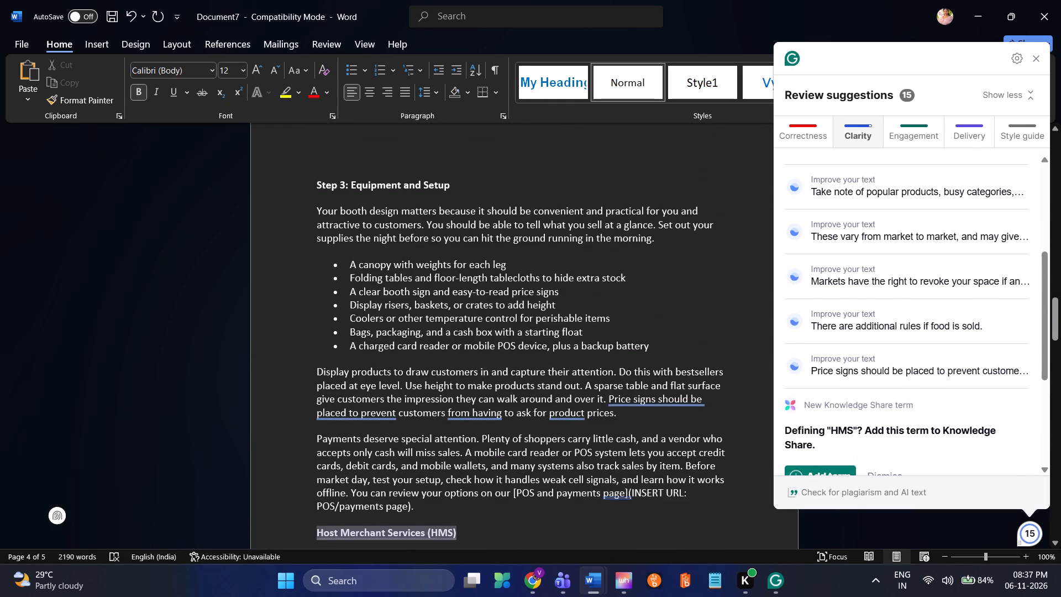
click(823, 265)
scroll(823, 265, up, 1)
click(822, 263)
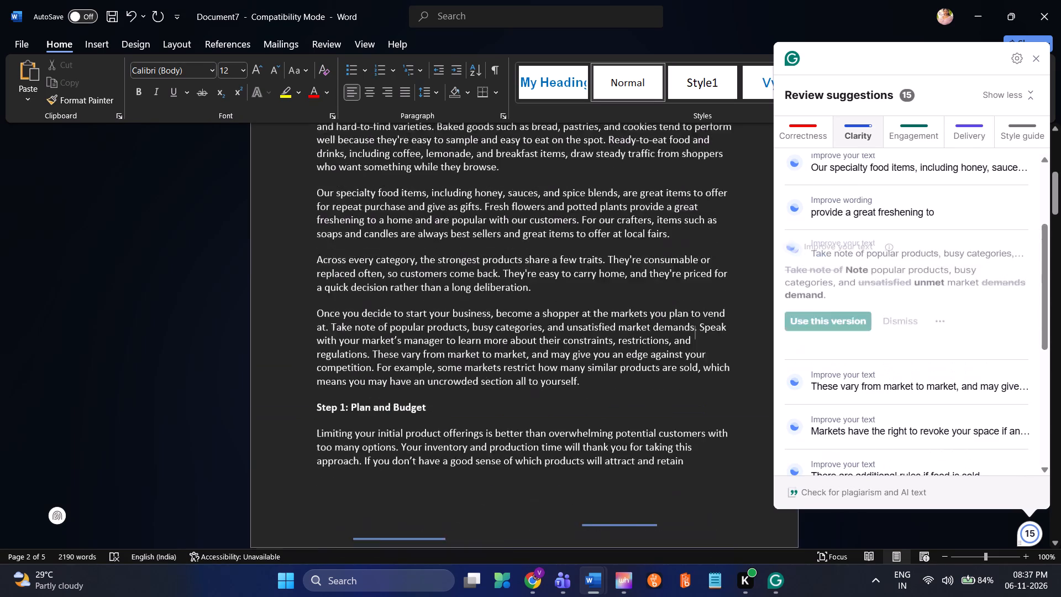
click(816, 331)
click(810, 322)
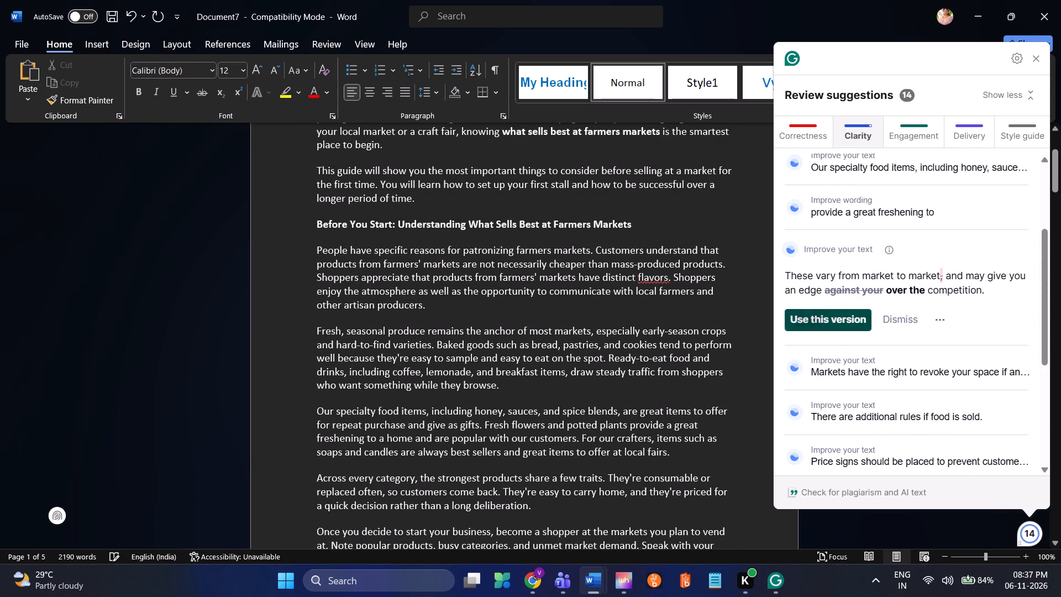
scroll(810, 322, up, 2)
click(810, 322)
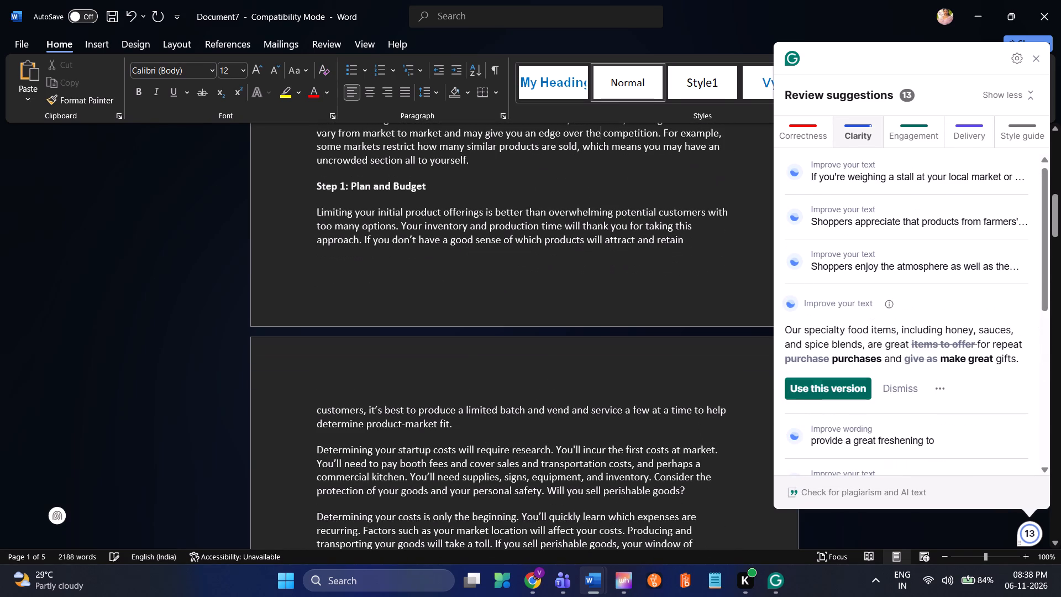
click(801, 395)
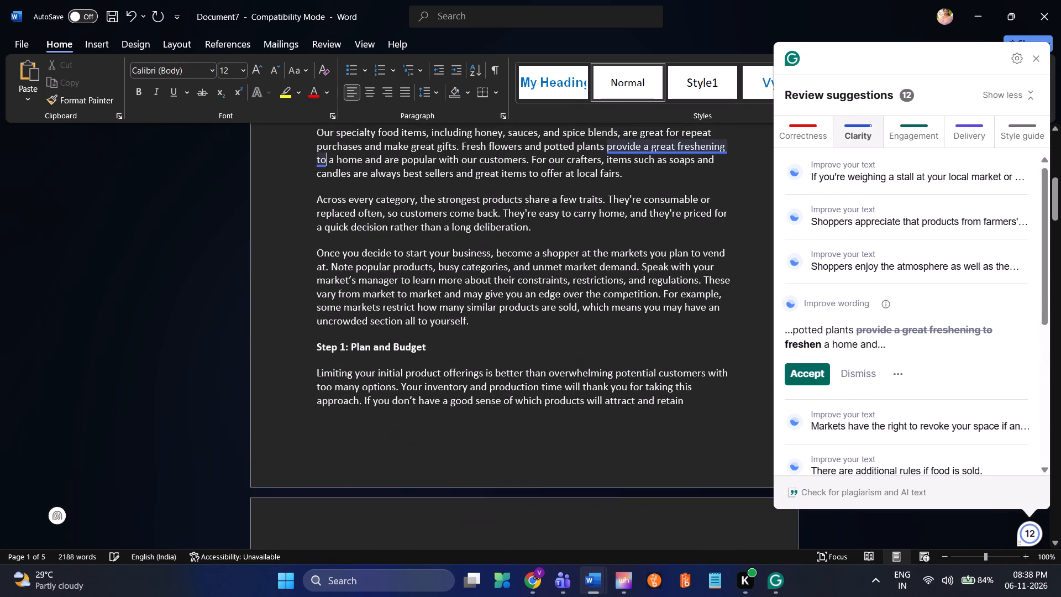
click(799, 383)
Close the Grammarly suggestions and copy the entire "What Sells Best at Farmers Markets" article.
scroll(817, 353, up, 3)
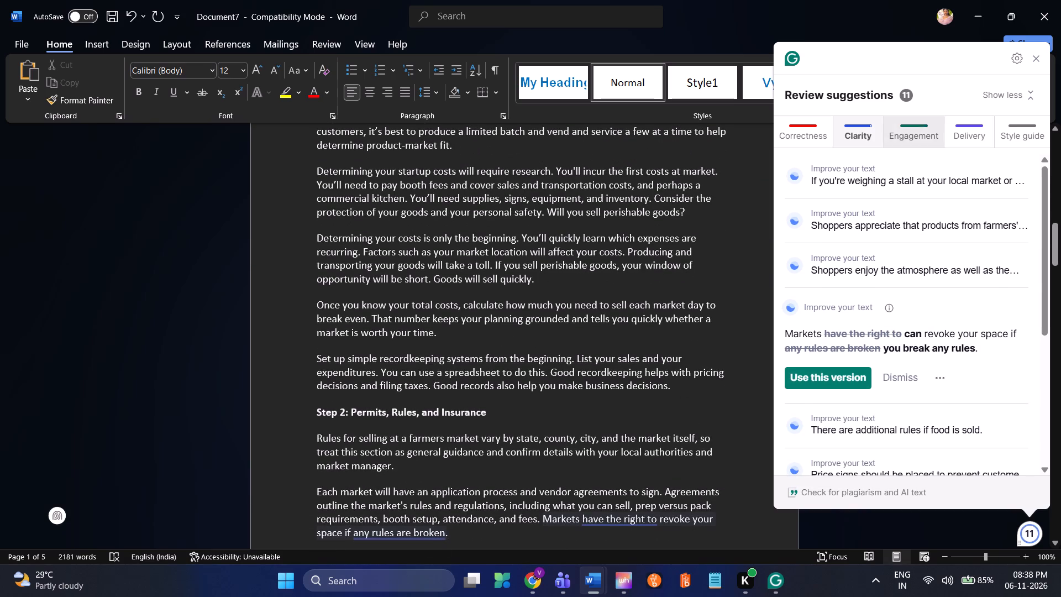
click(1039, 56)
scroll(752, 309, up, 18)
scroll(752, 309, up, 5)
key(ctrl+a)
key(ctrl+c)
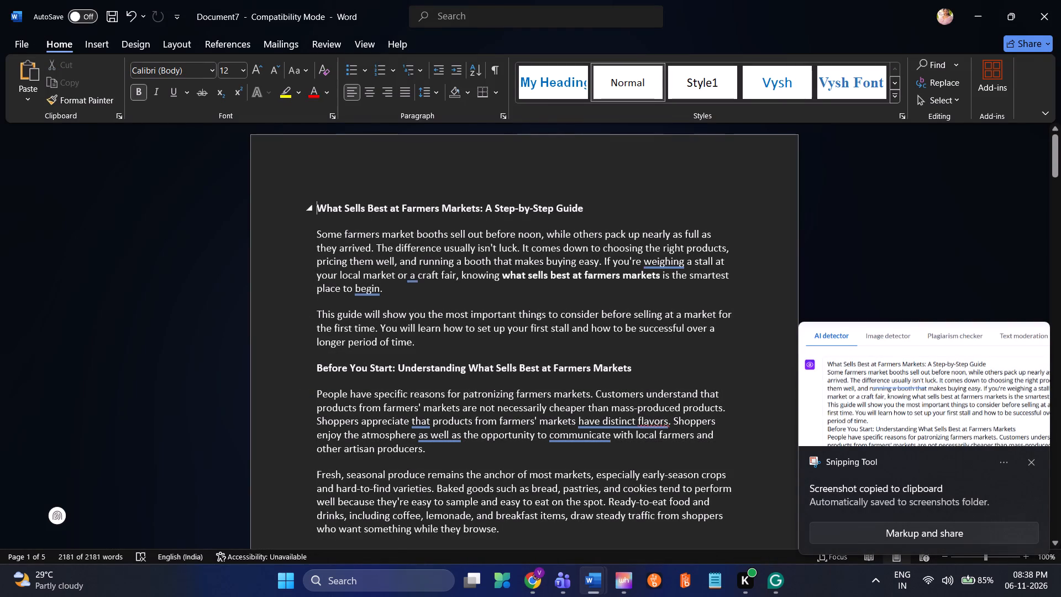
key(ctrl+v)
key(Return)
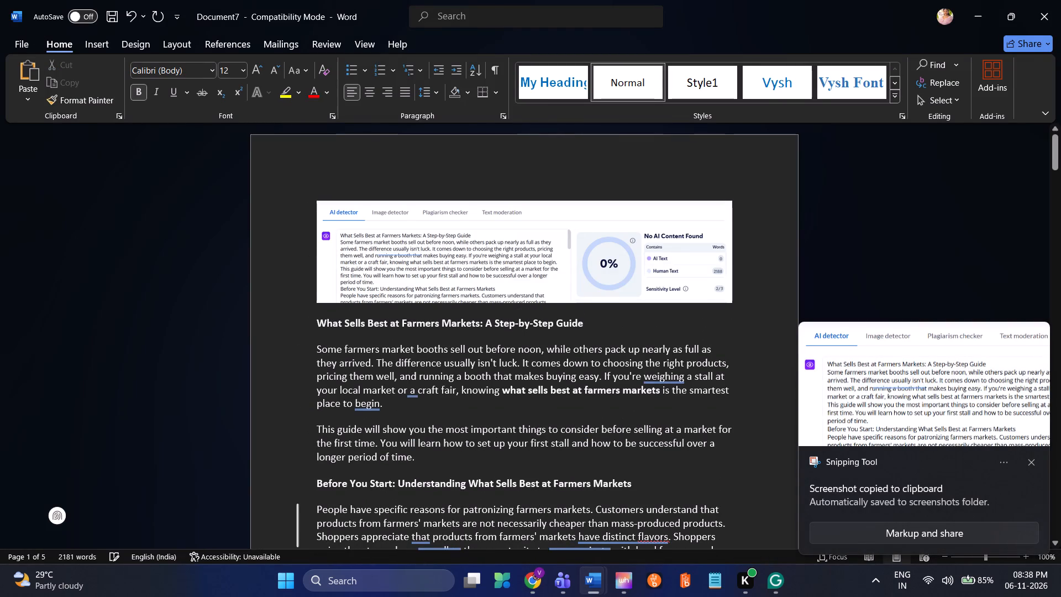
Switch to Document8, the produce-selling article, and accept Grammarly's correctness suggestions from "farmers'" through "setup".
click(866, 523)
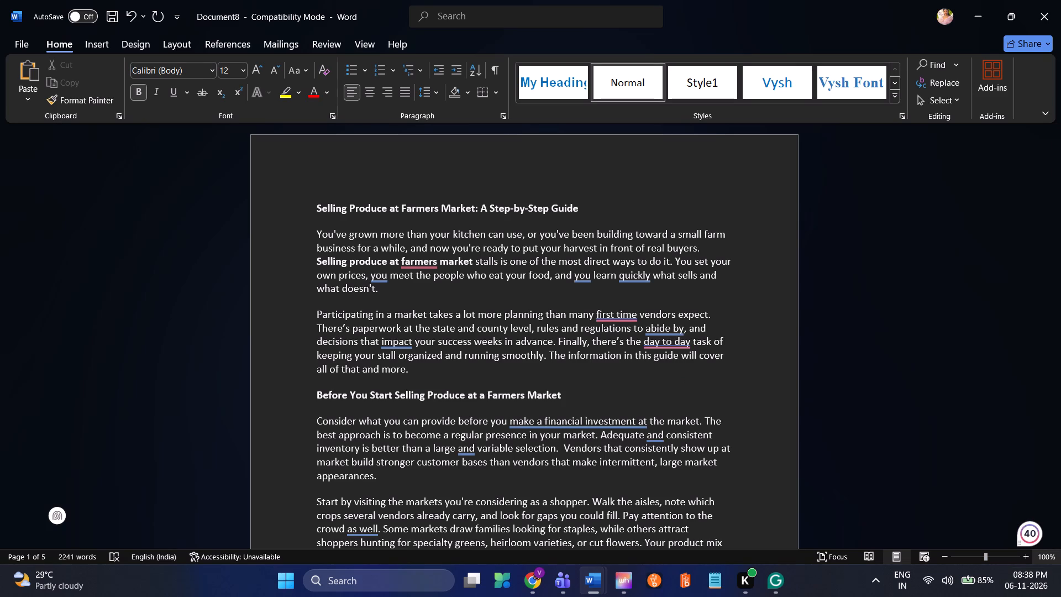
click(1031, 532)
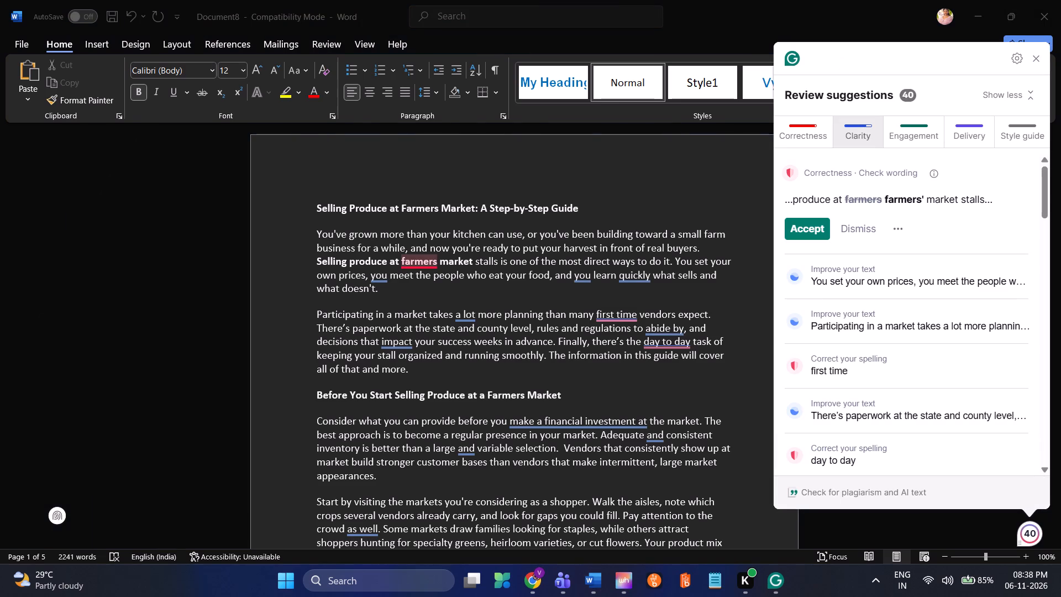
click(815, 126)
click(792, 232)
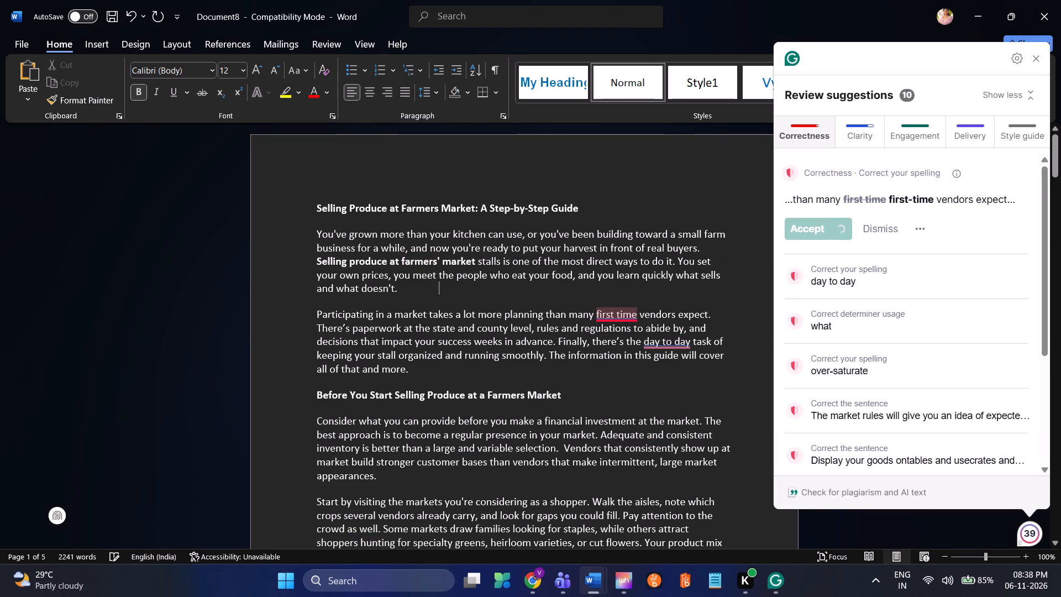
click(792, 232)
click(792, 232)
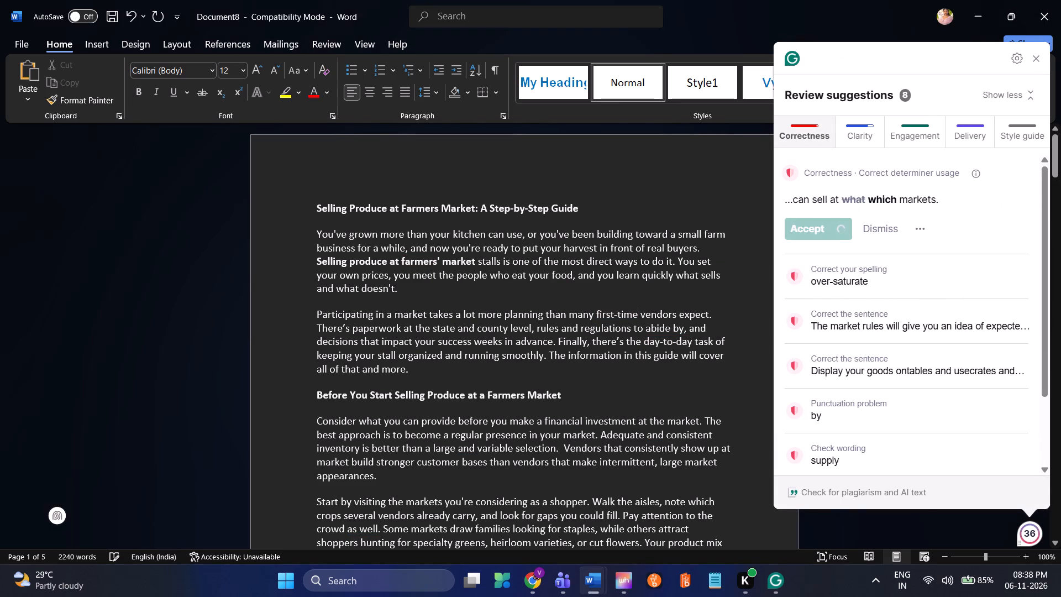
click(792, 232)
click(795, 245)
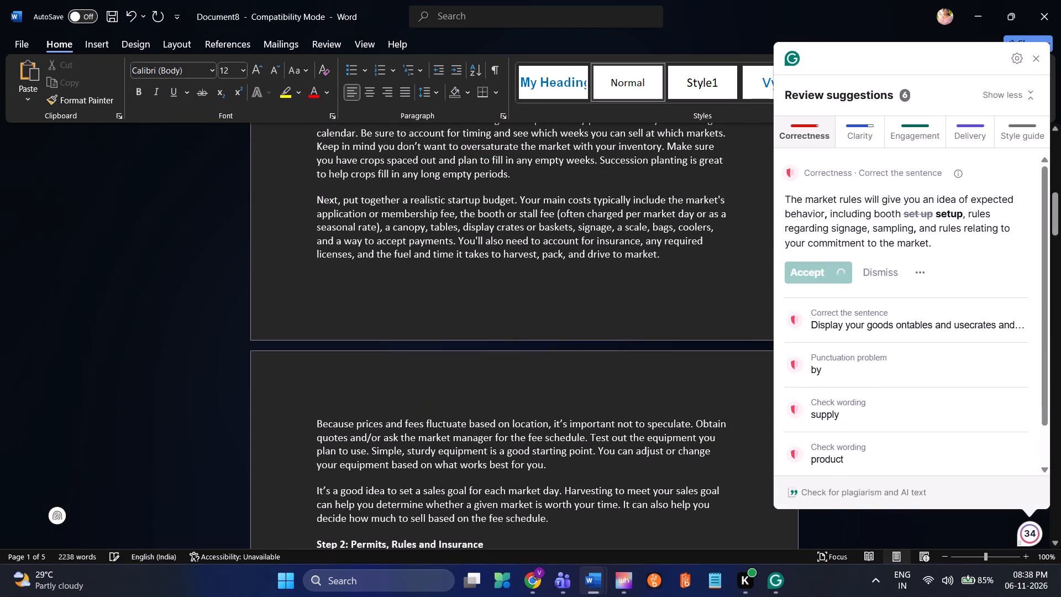
click(795, 267)
Accept the remaining Grammarly correctness suggestions in Document8, from "on tables" and "use crates" through the series comma before "and".
click(795, 253)
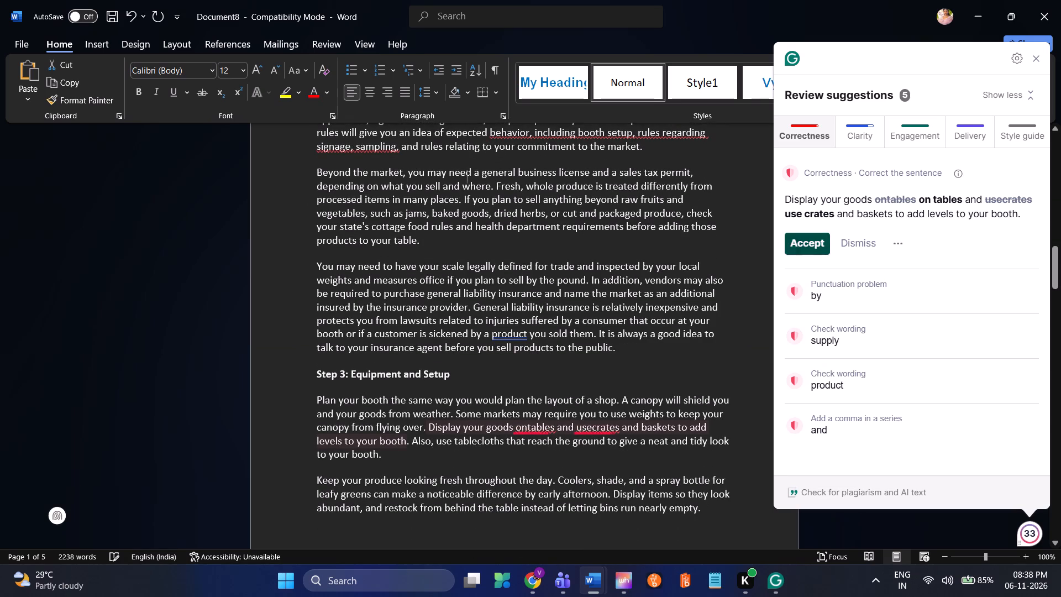
click(792, 228)
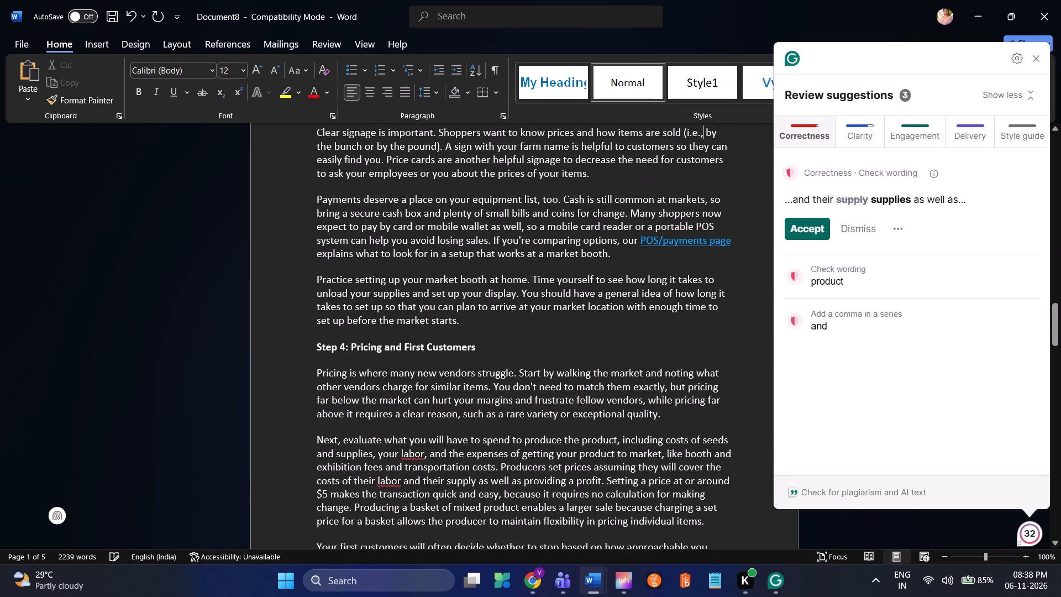
click(806, 231)
click(806, 231)
click(806, 231)
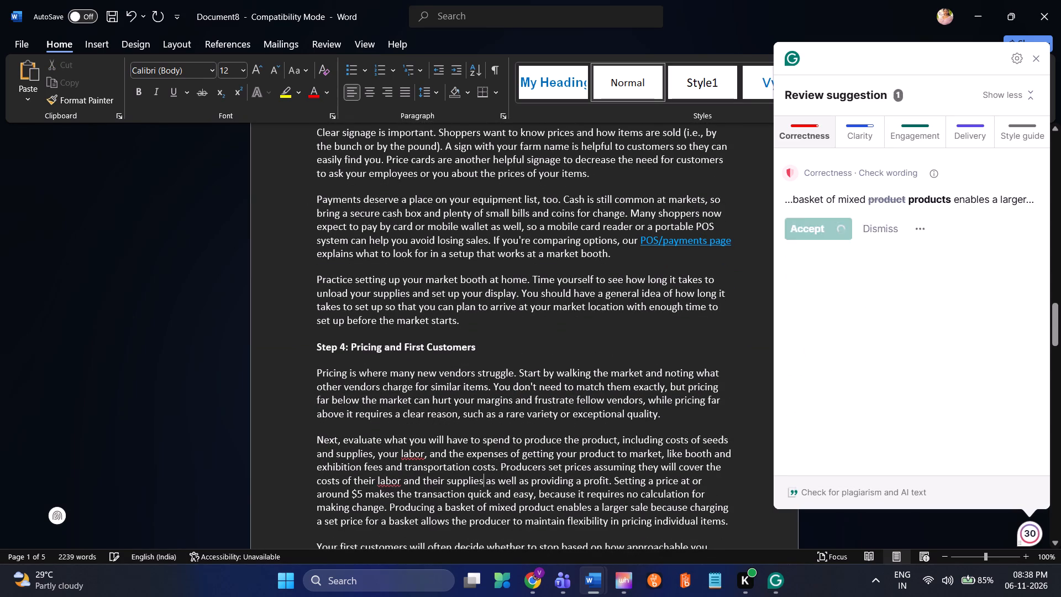
click(806, 231)
click(816, 182)
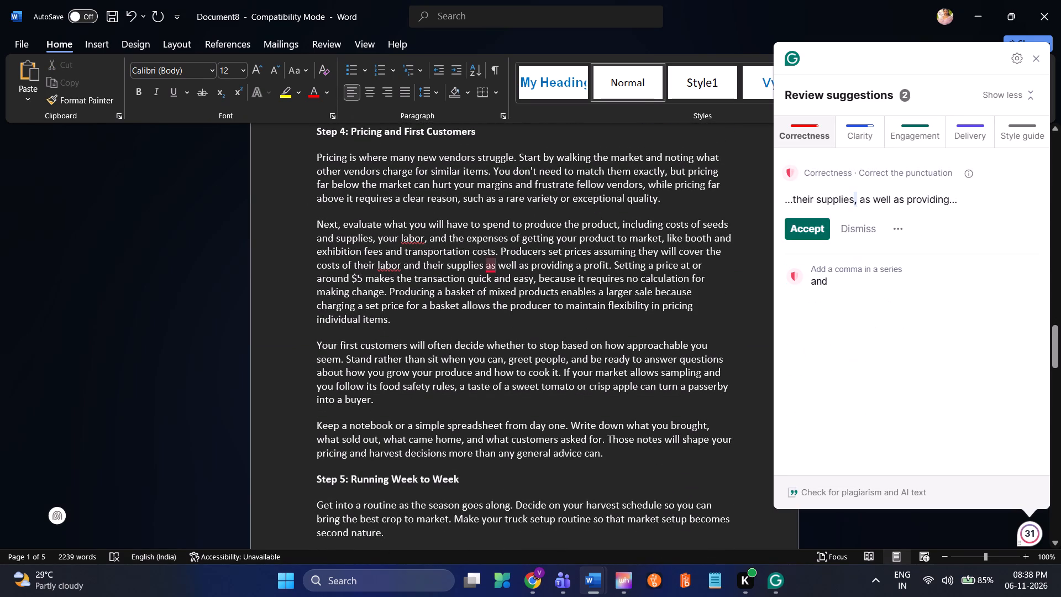
click(807, 223)
click(807, 231)
Accept Grammarly's clarity suggestions in the FAQ insurance answer, replacing "provide coverage for" and rewriting the customer injury clause in active voice.
click(865, 145)
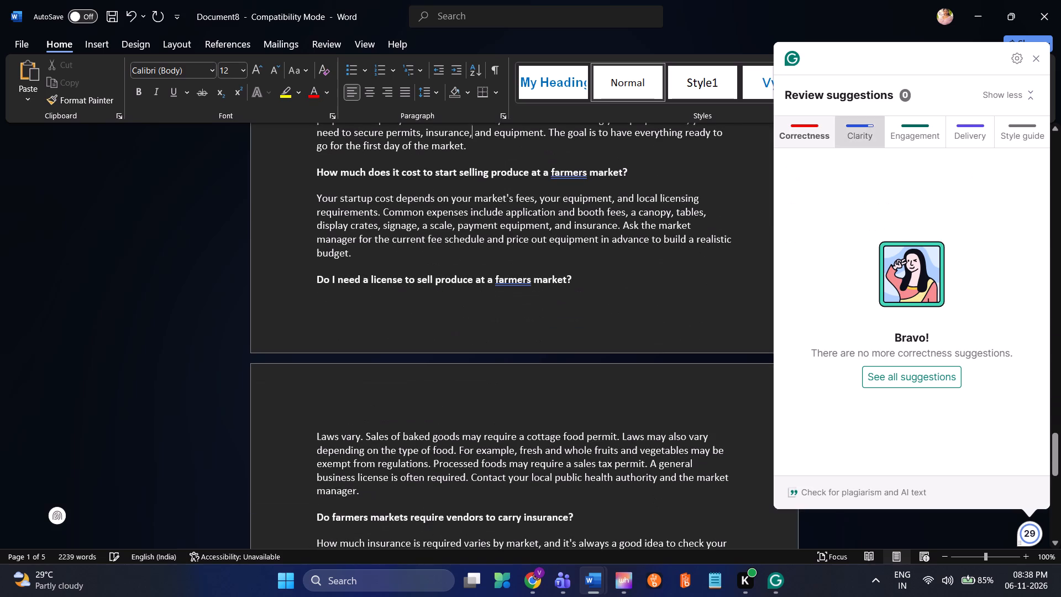
scroll(841, 357, down, 5)
click(796, 393)
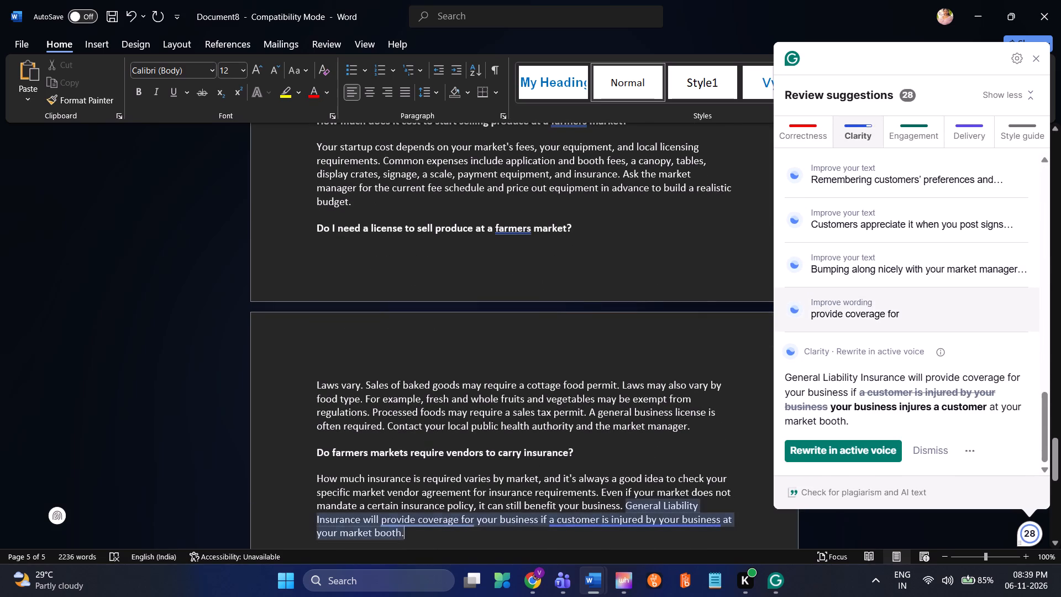
click(833, 300)
click(801, 400)
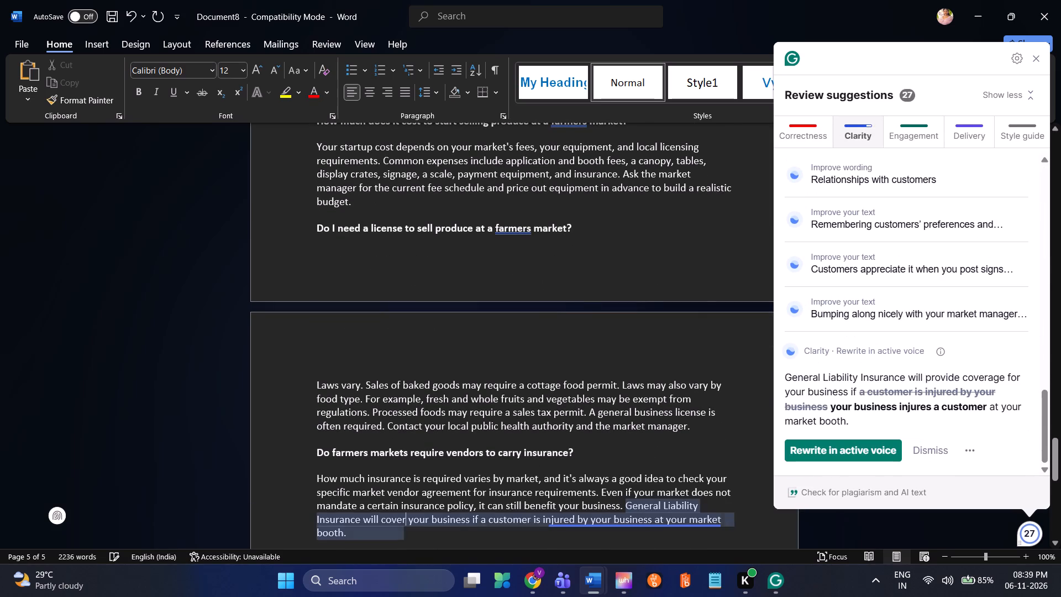
click(808, 449)
Accept the clarity suggestions from the market manager sentence in Step 5 back to the "Producers set prices" sentence in Step 4.
click(808, 449)
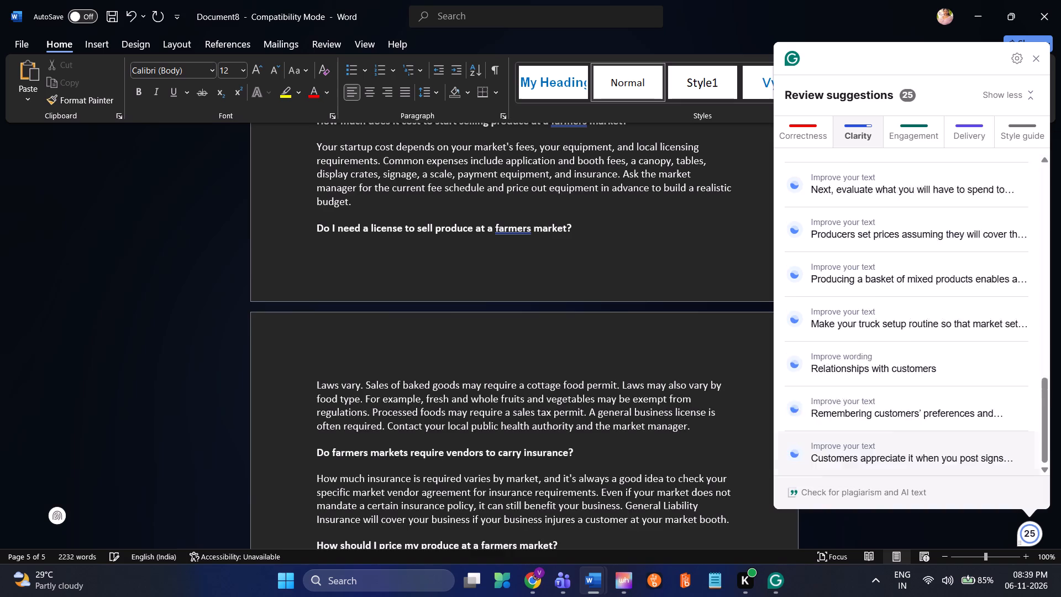
click(803, 449)
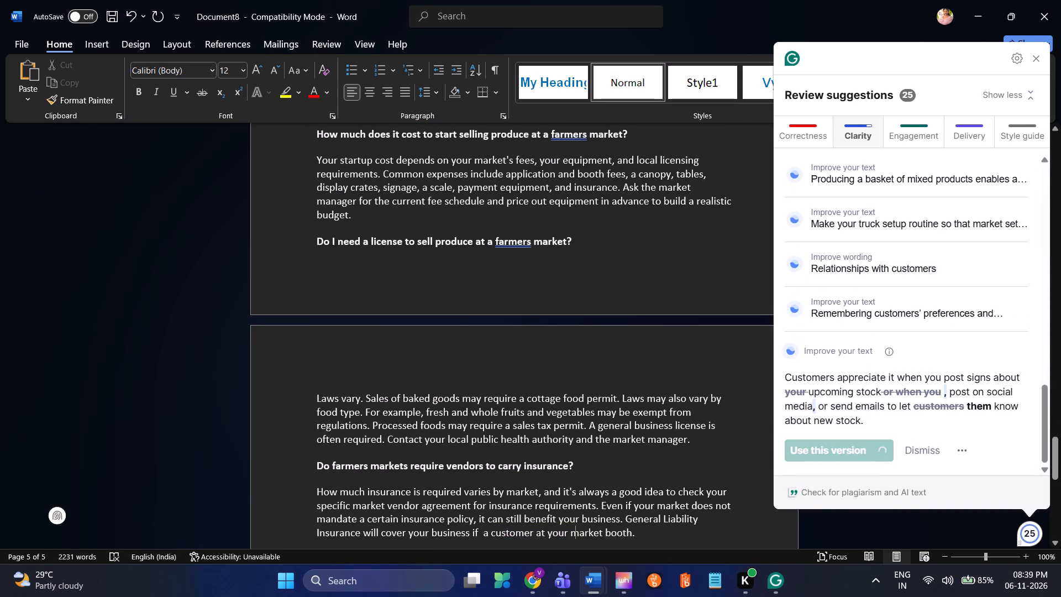
click(803, 449)
click(803, 449)
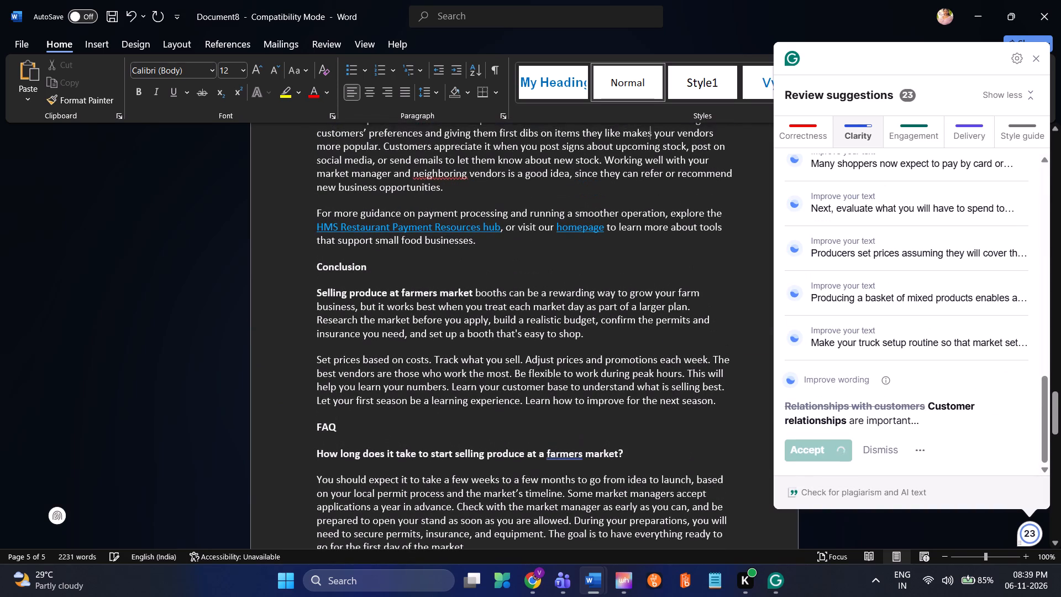
click(803, 449)
click(803, 449)
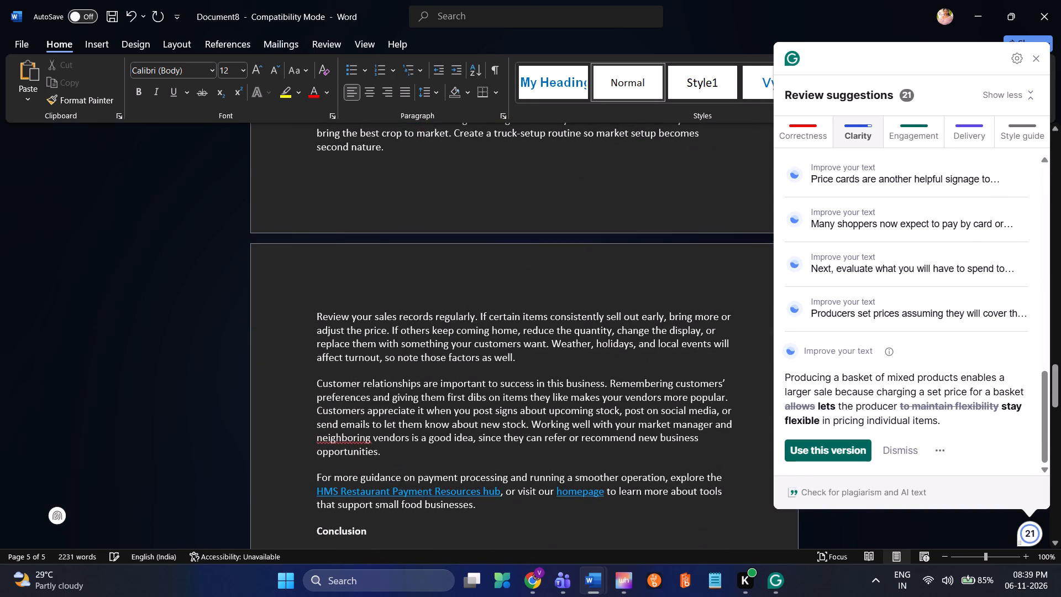
click(803, 449)
click(803, 449)
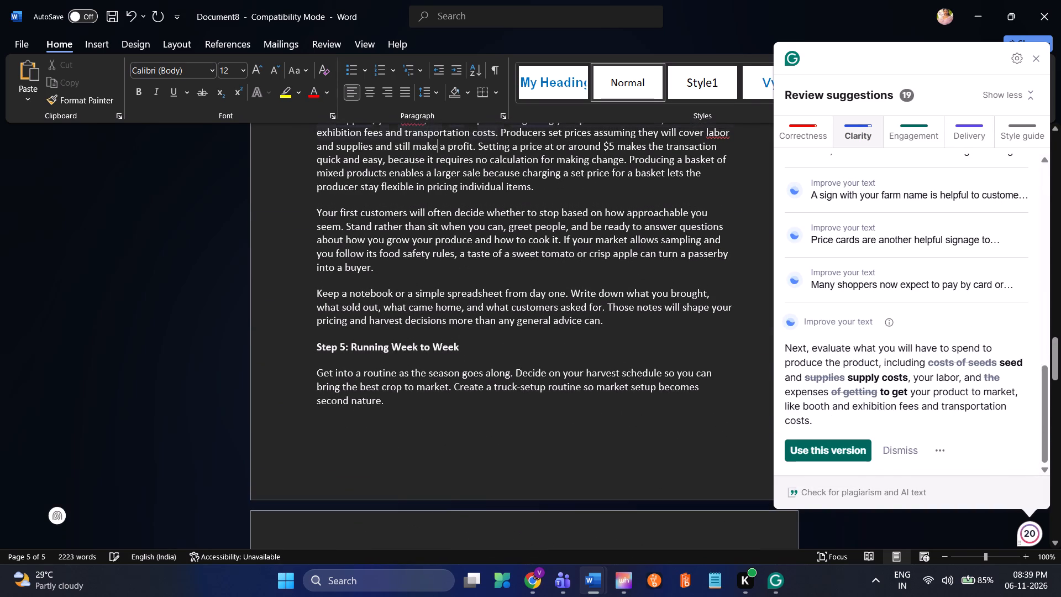
Accept the clarity suggestions from "the crowd, too" before Step 1 through "Set a sales goal" at the end of Step 1.
scroll(871, 271, up, 4)
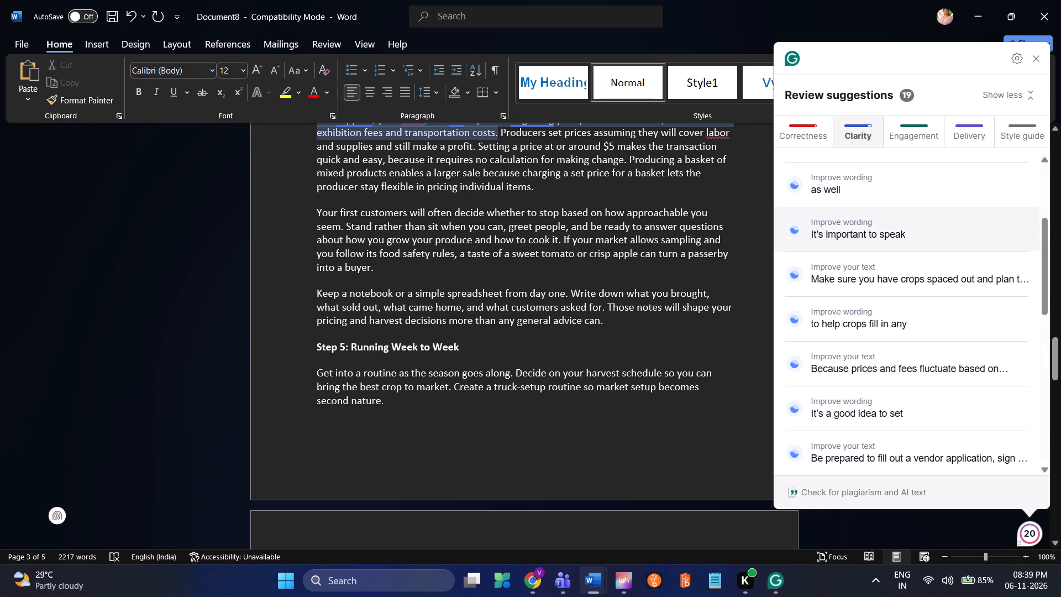
scroll(830, 219, up, 1)
click(829, 271)
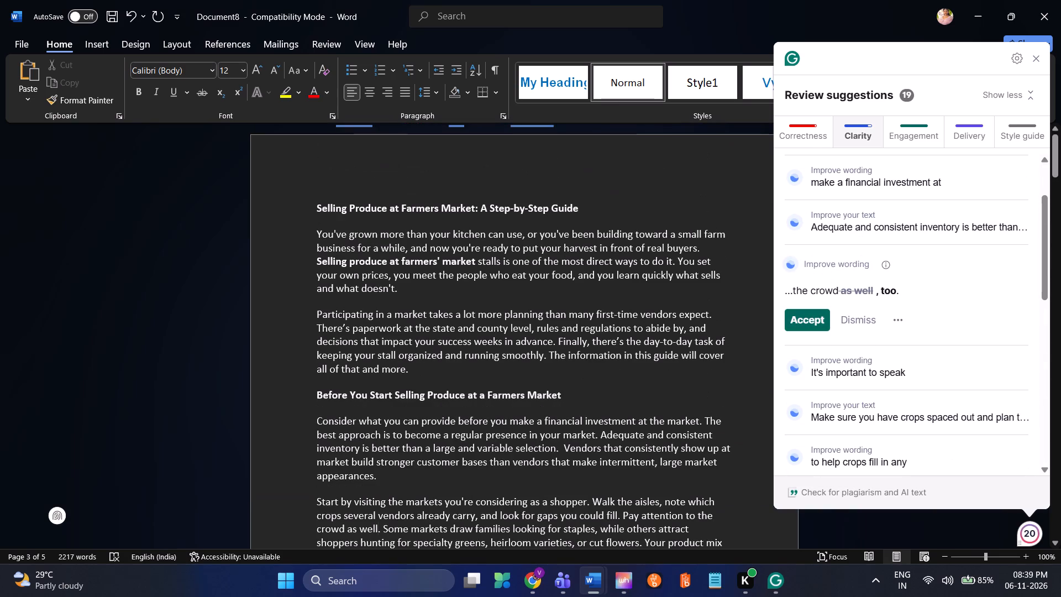
click(806, 318)
click(805, 319)
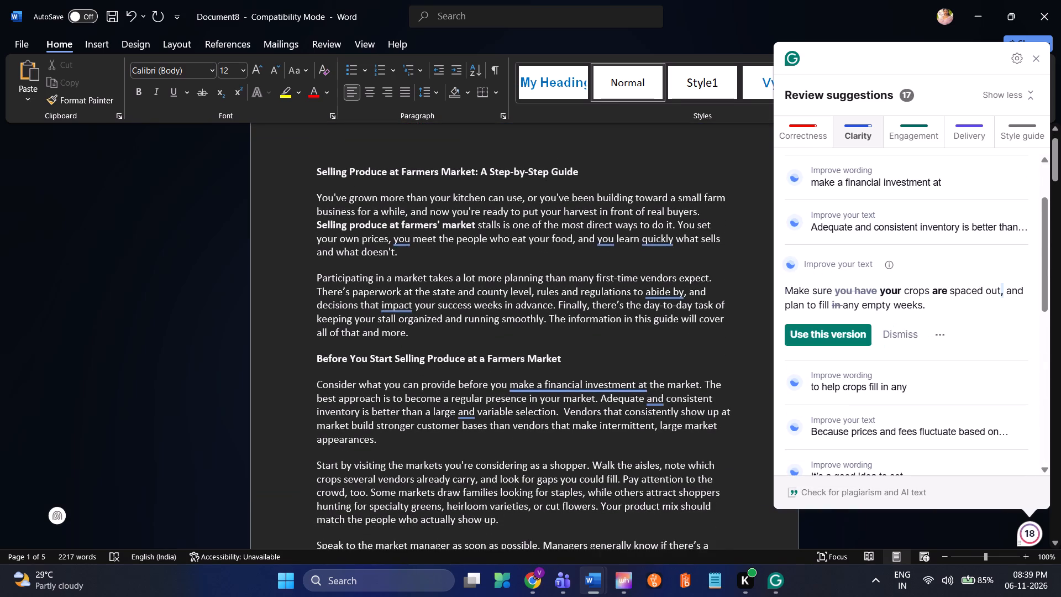
click(805, 326)
double_click(805, 326)
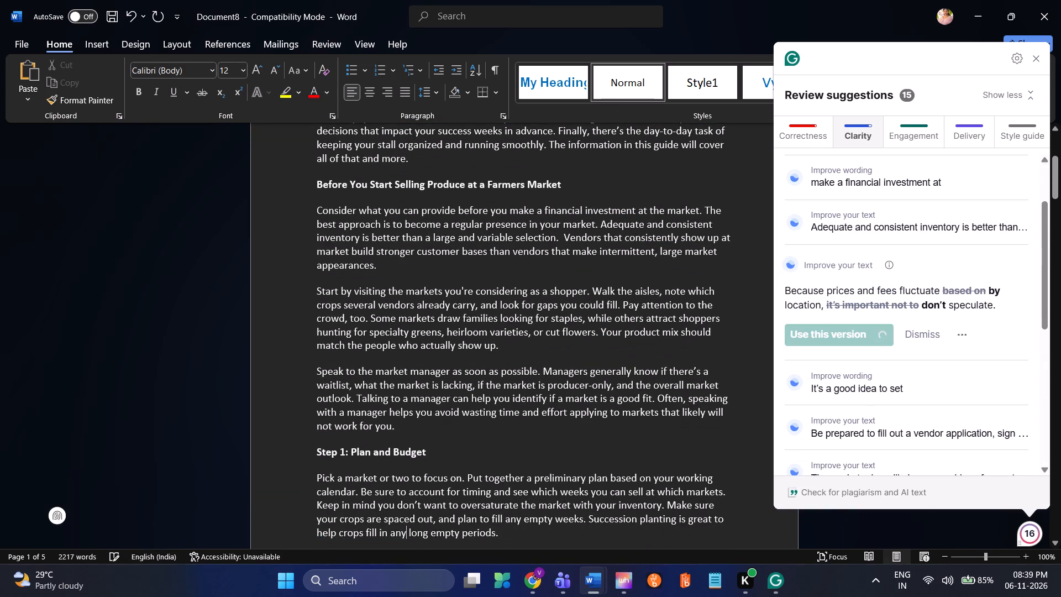
click(807, 338)
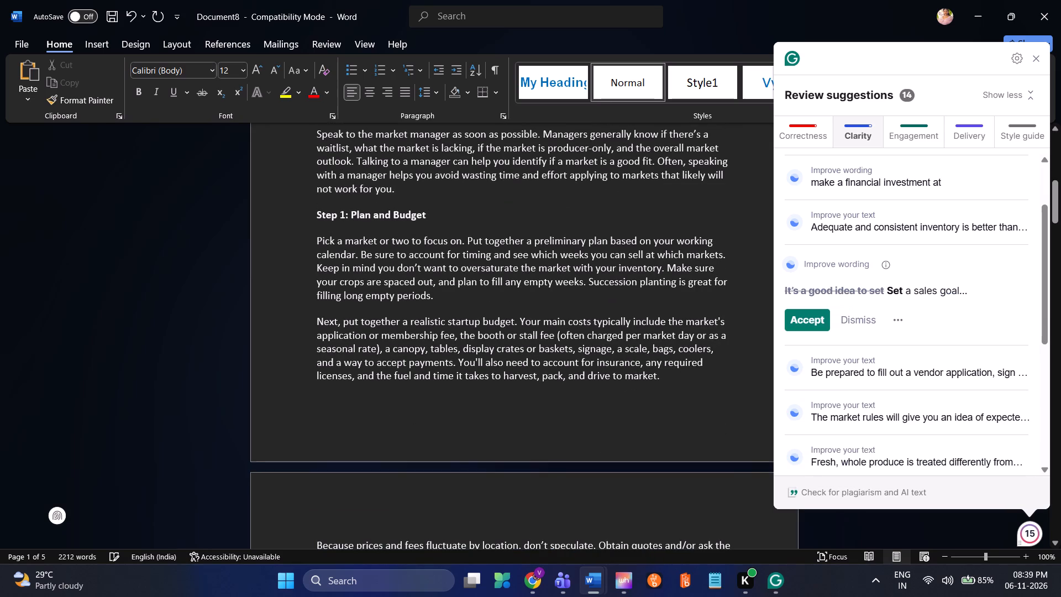
click(806, 321)
Accept the Step 2 clarity rewrites for the vendor application, market rules and general liability insurance sentences.
click(801, 346)
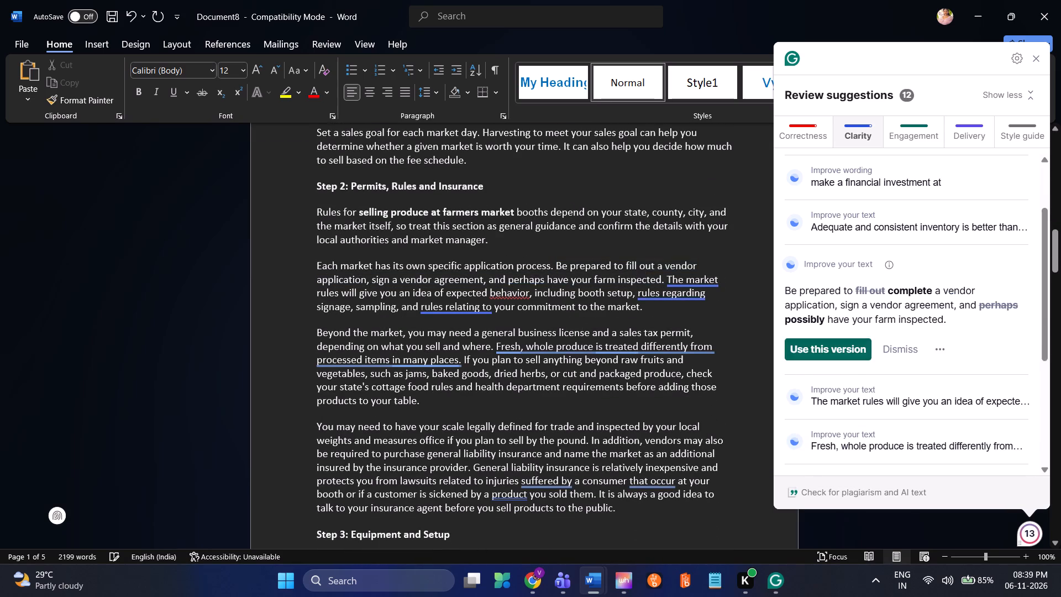
click(801, 355)
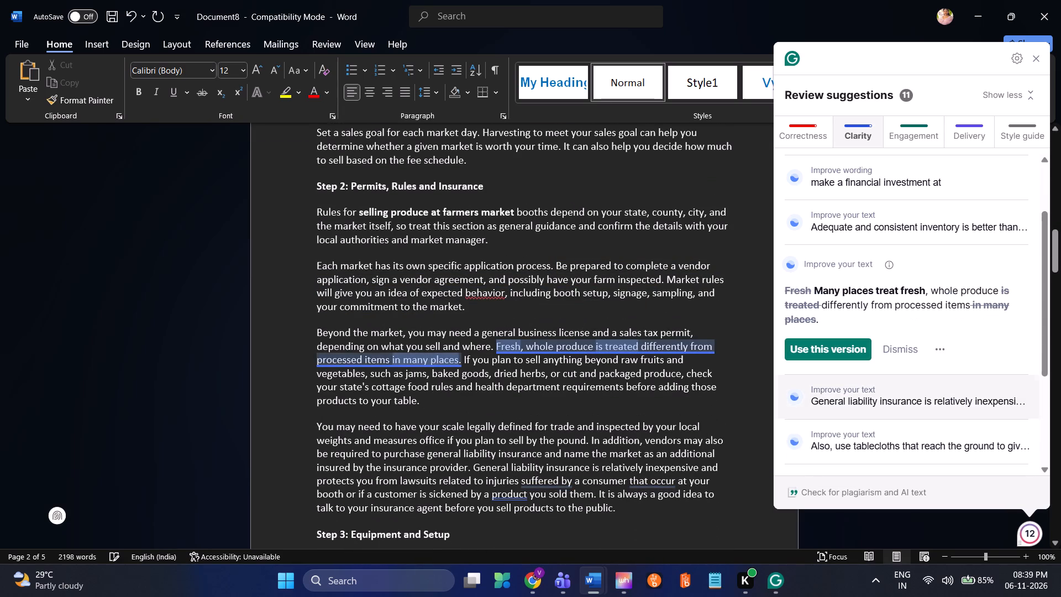
click(810, 397)
scroll(810, 397, down, 1)
click(810, 405)
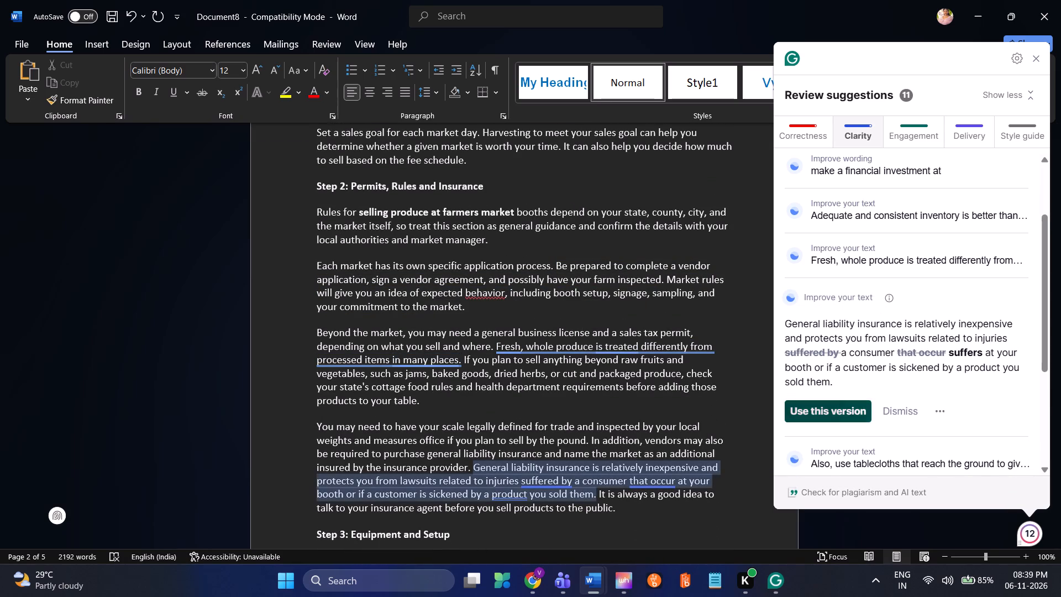
Accept the Step 3 clarity rewrites for the tablecloths, farm name sign, price cards and mobile card reader sentences.
click(797, 370)
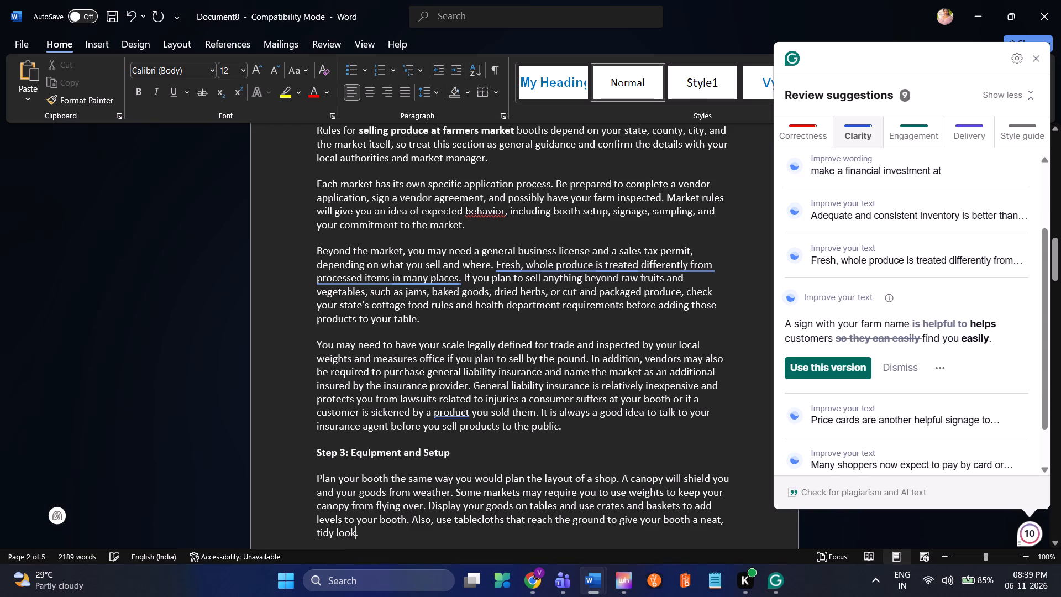
click(797, 370)
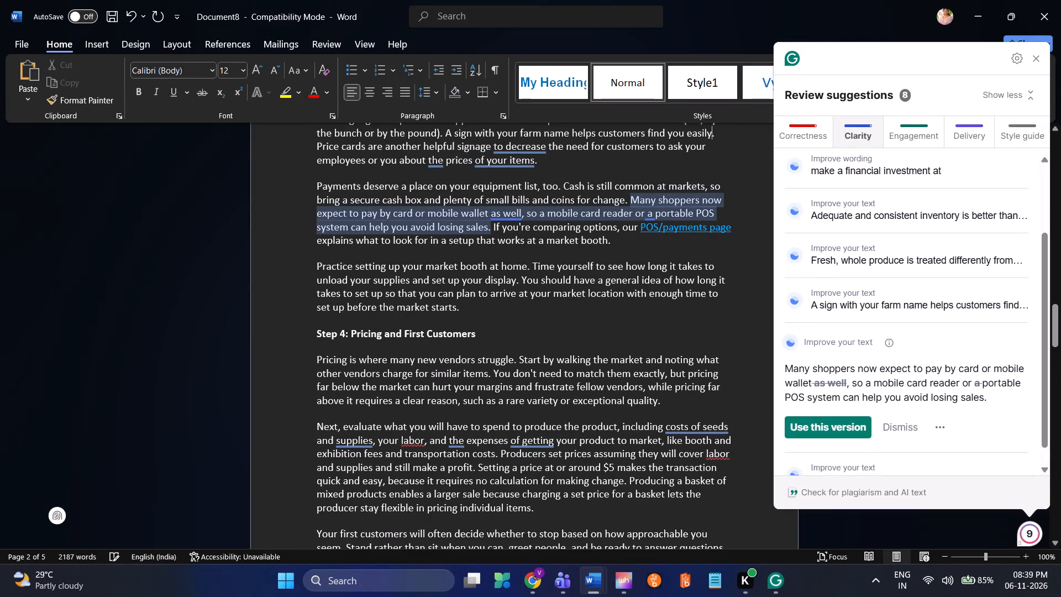
click(807, 314)
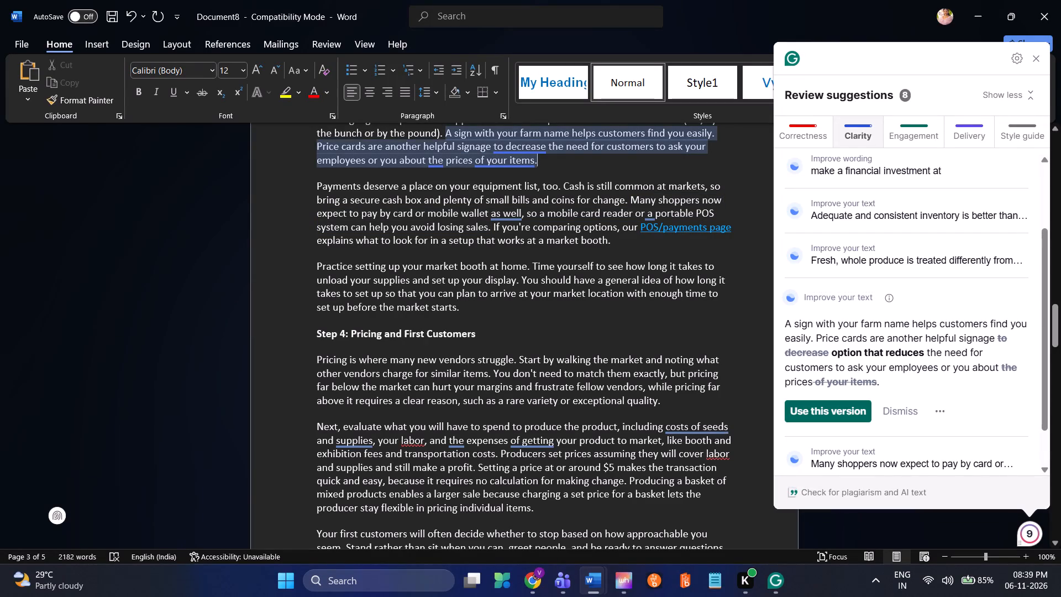
click(803, 409)
click(803, 409)
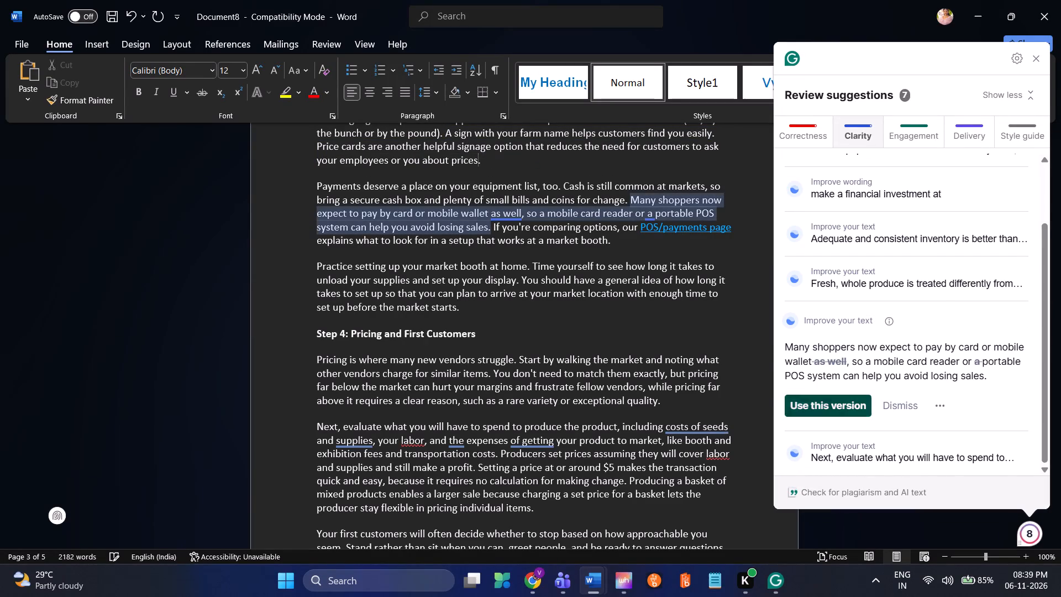
Accept the opening sections' clarity rewrites for the financial investment, "Adequate, consistent inventory" and "quickly learn" sentences, and close Grammarly's suggestions.
scroll(850, 363, up, 5)
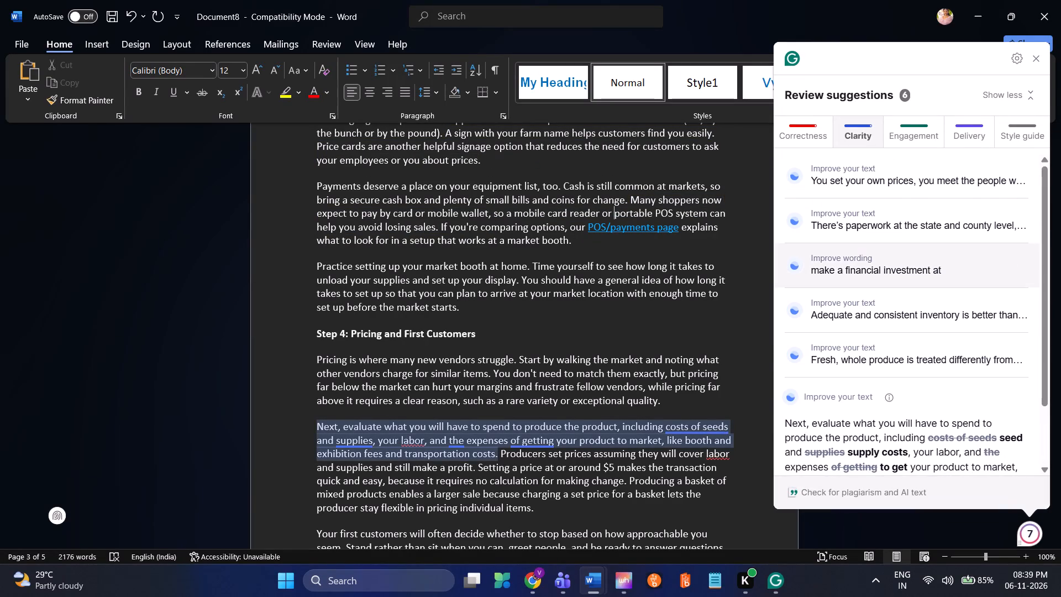
click(876, 264)
click(811, 338)
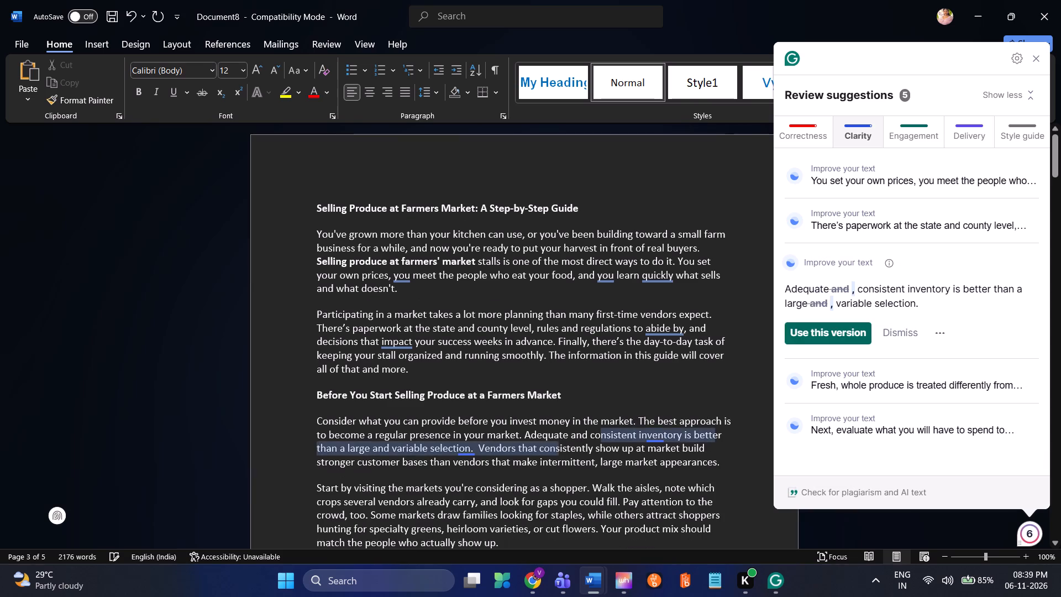
click(811, 338)
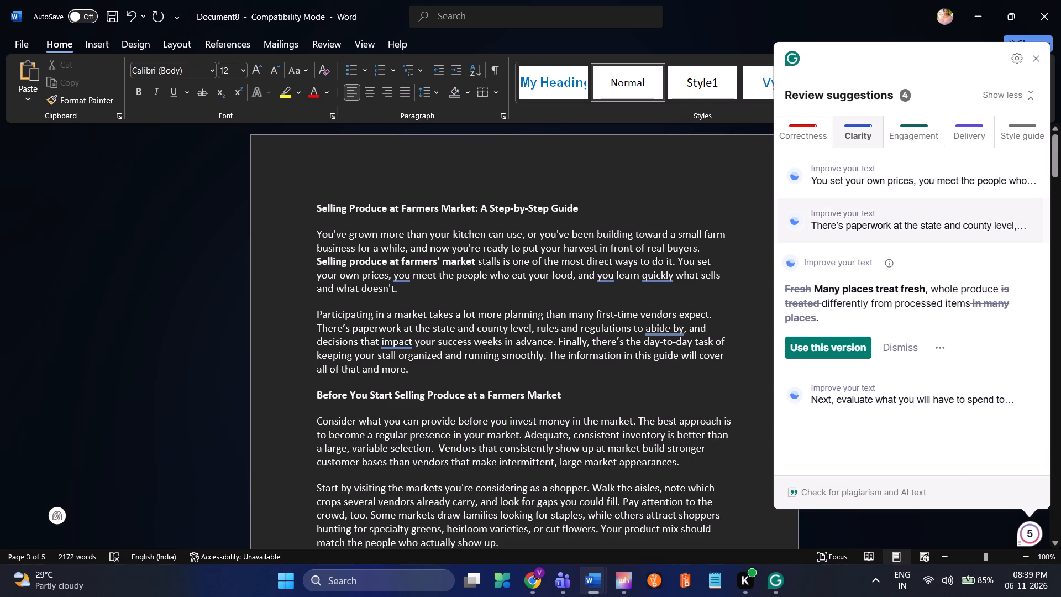
click(860, 212)
click(920, 179)
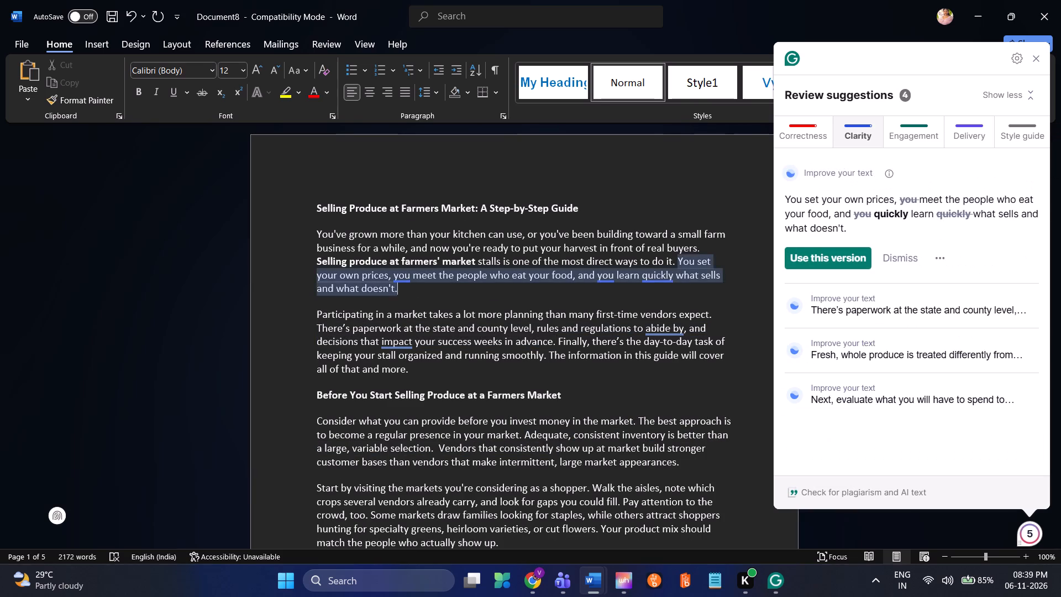
click(818, 249)
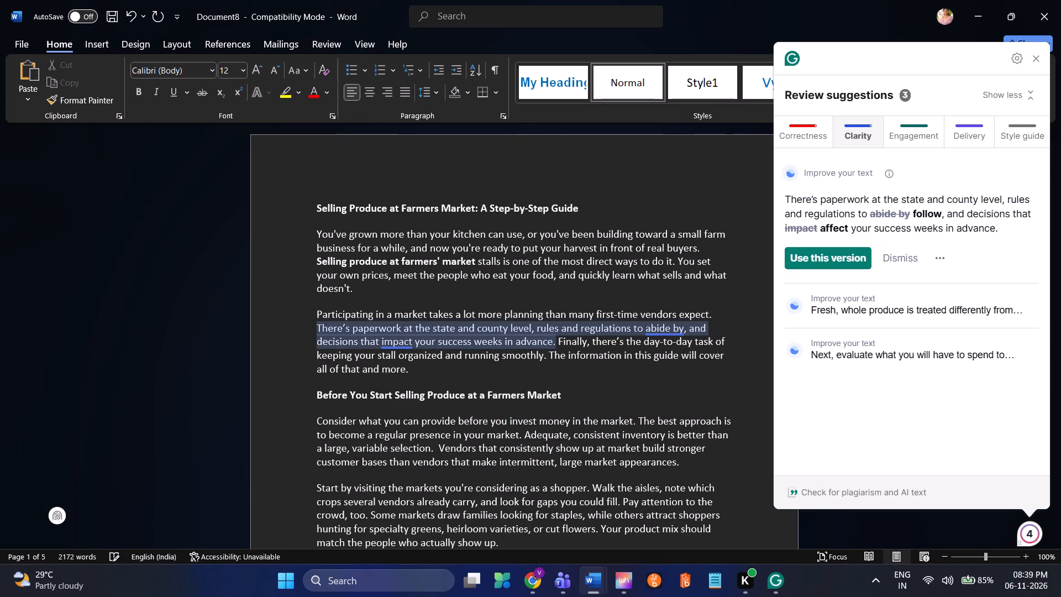
click(1037, 64)
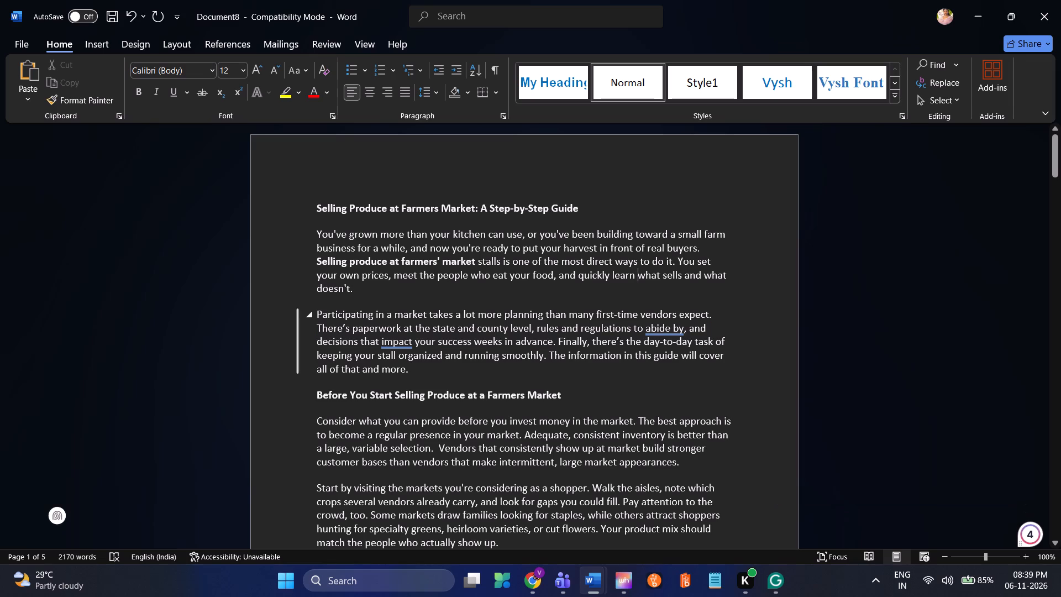
Copy the entire corrected produce-selling article.
key(ctrl+a)
key(ctrl+c)
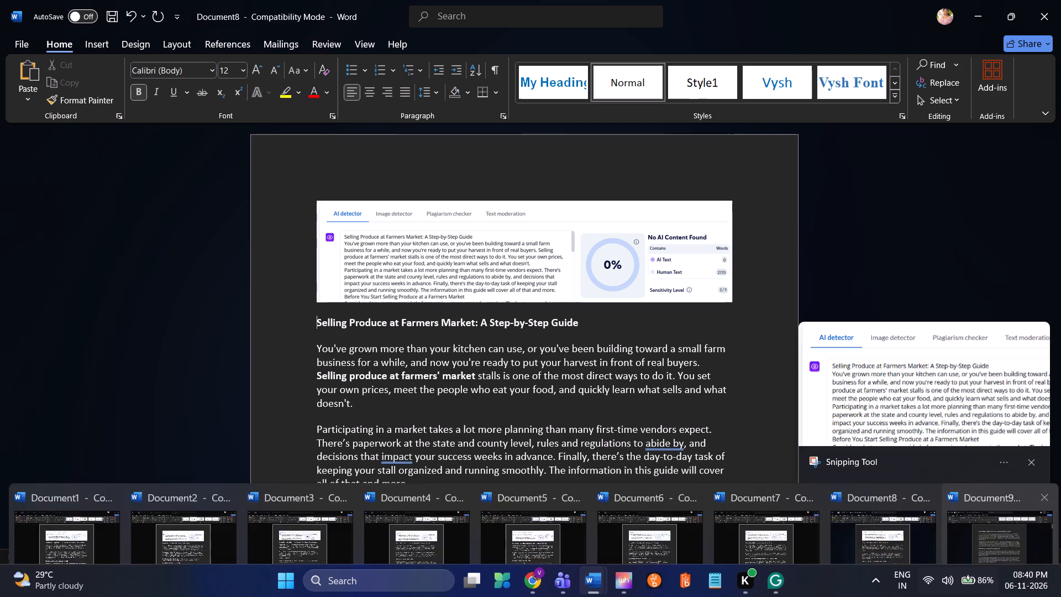
click(1024, 513)
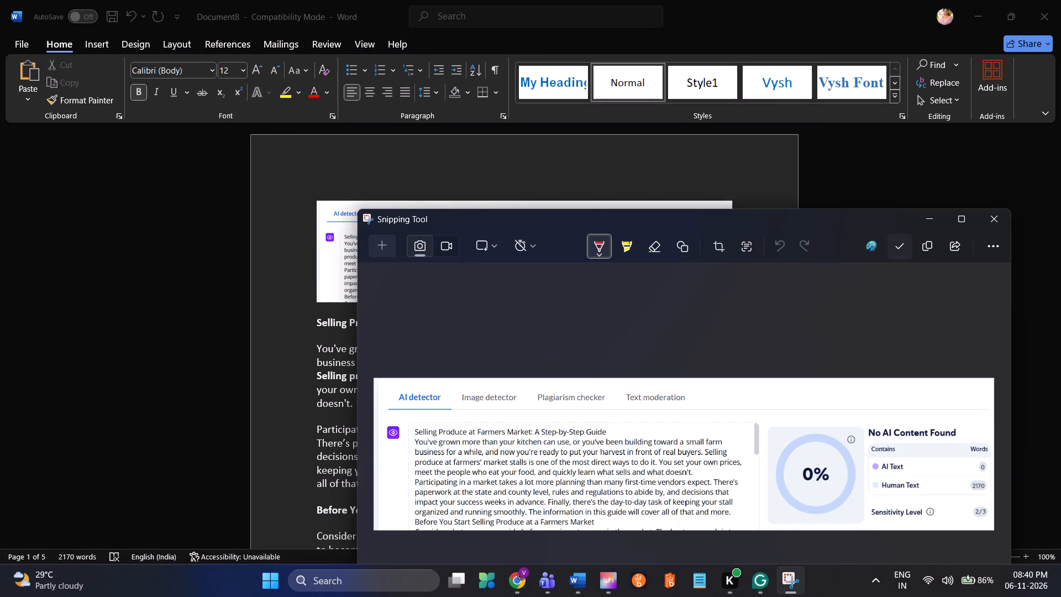
click(985, 211)
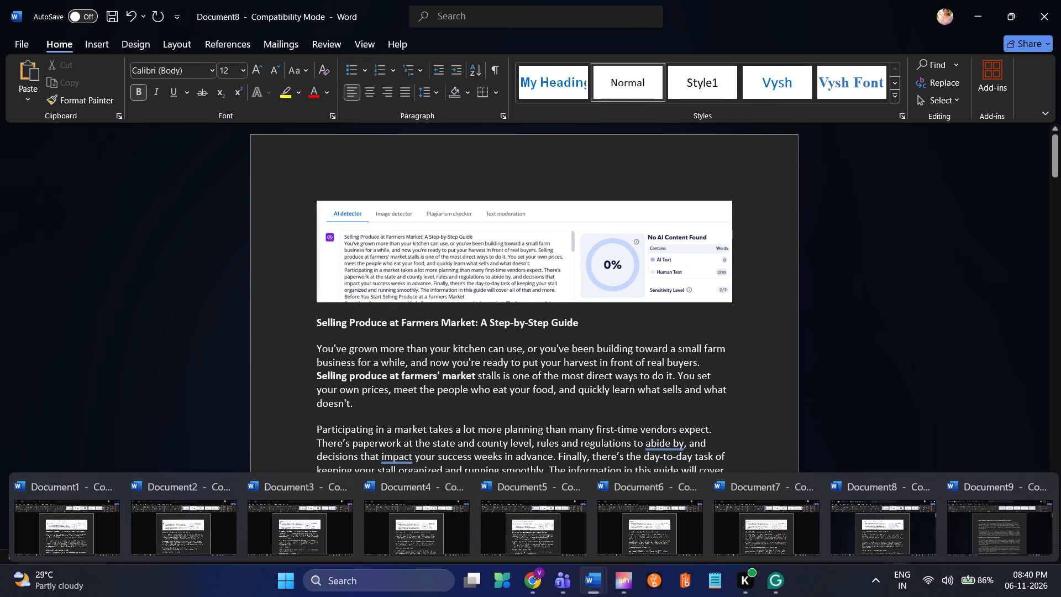
Accept Grammarly's punctuation correction before "so market setup" in Step 5 of the produce-selling article, and return to its beginning.
click(1034, 527)
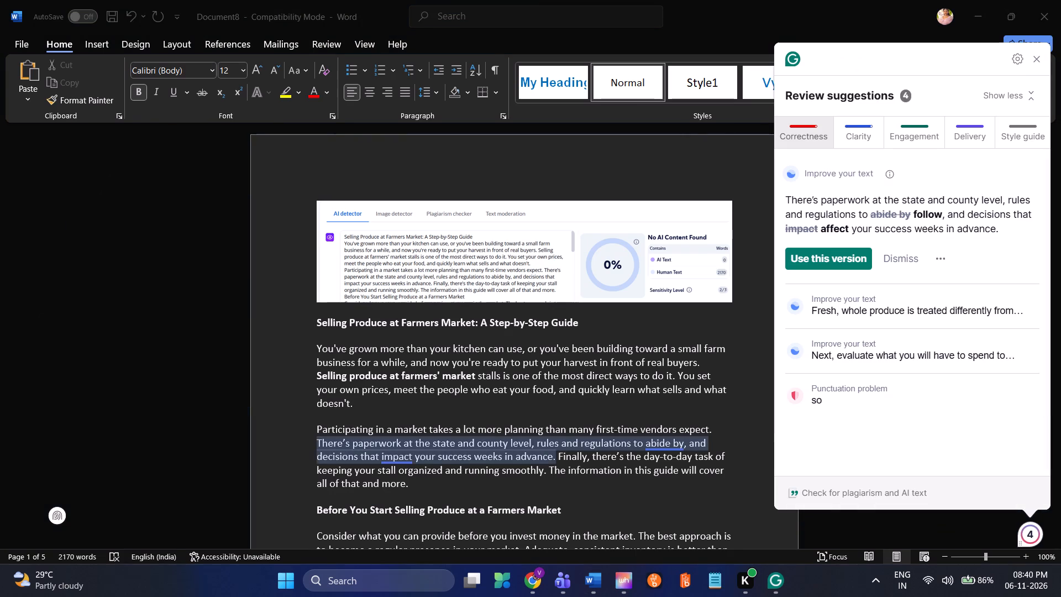
click(817, 123)
click(797, 234)
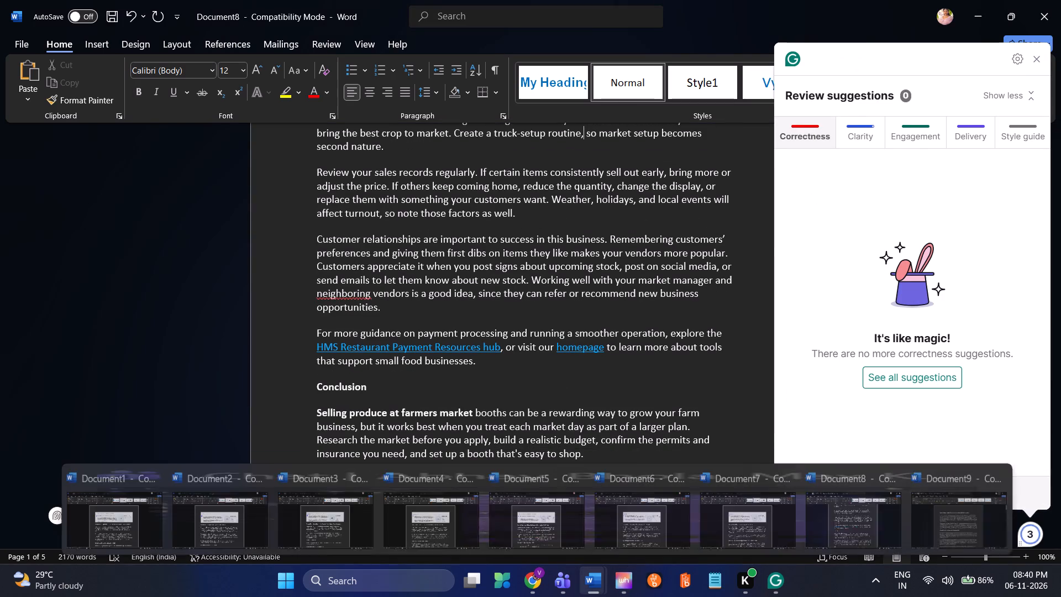
click(887, 536)
scroll(748, 384, up, 2)
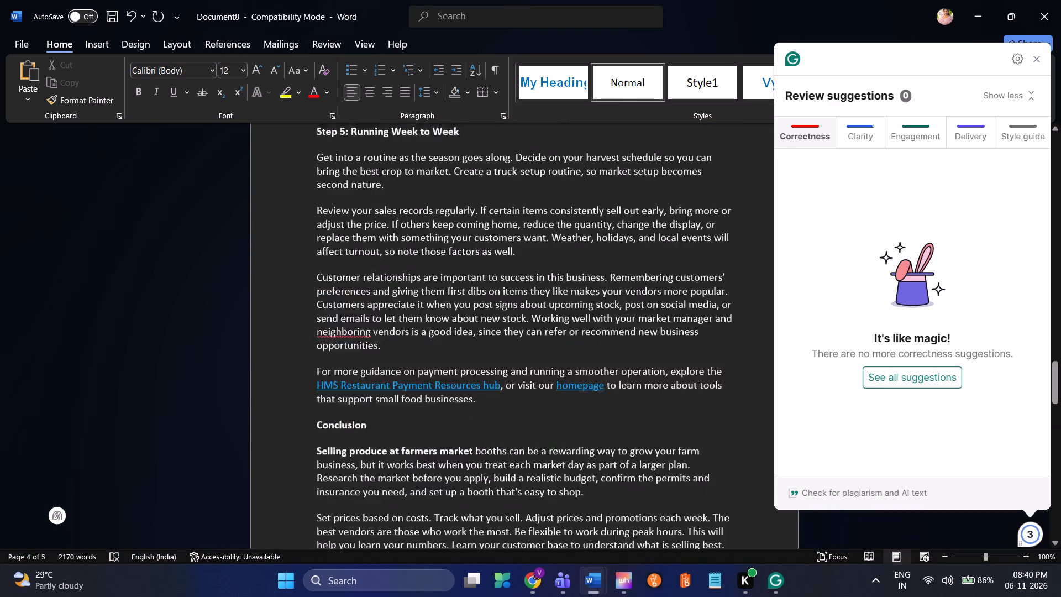
scroll(748, 384, up, 11)
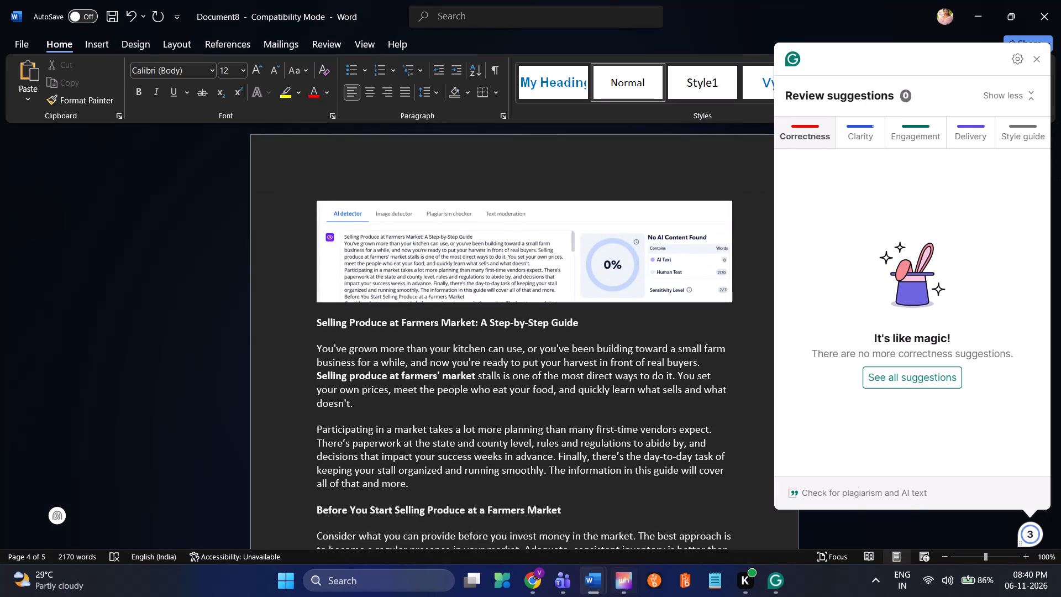
In Document9's vendor checklist article, accept Grammarly's correctness fixes from "sample checklist and provide" and "downtime" through "e.g.,", "i.e.," and "handwashing".
click(1002, 511)
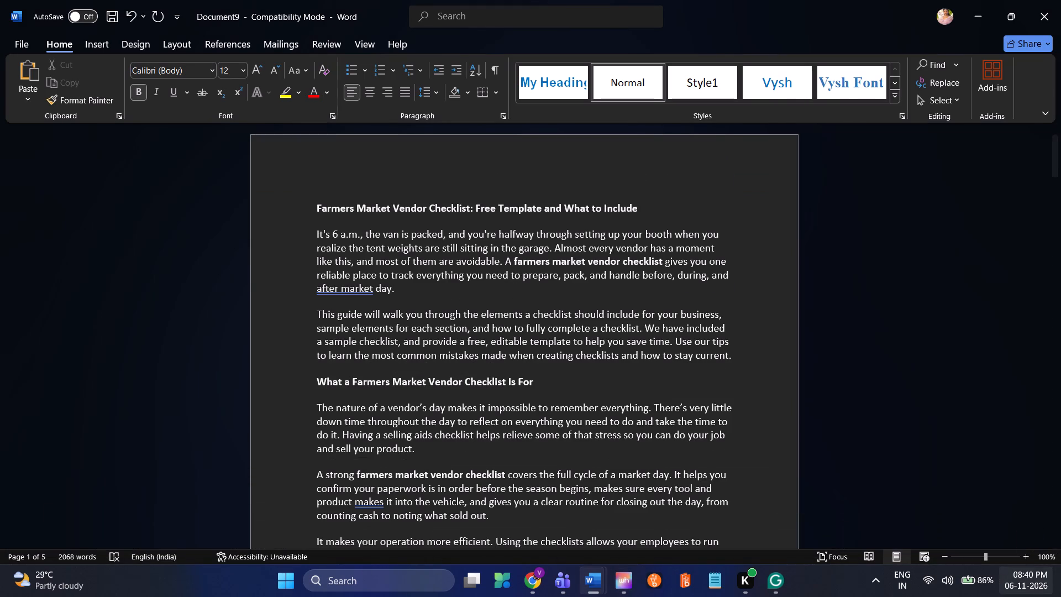
click(1036, 537)
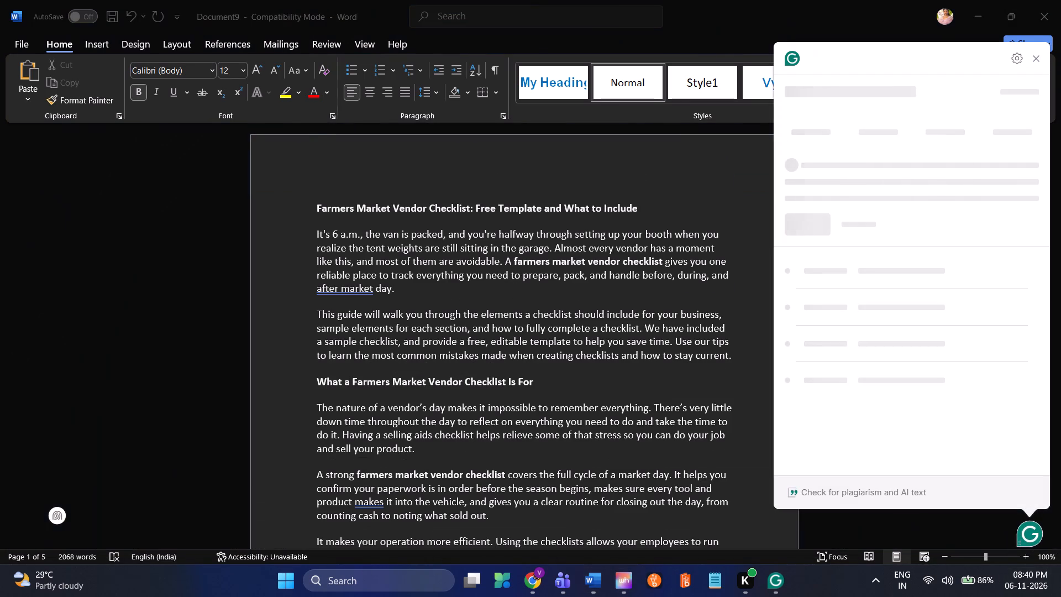
click(813, 134)
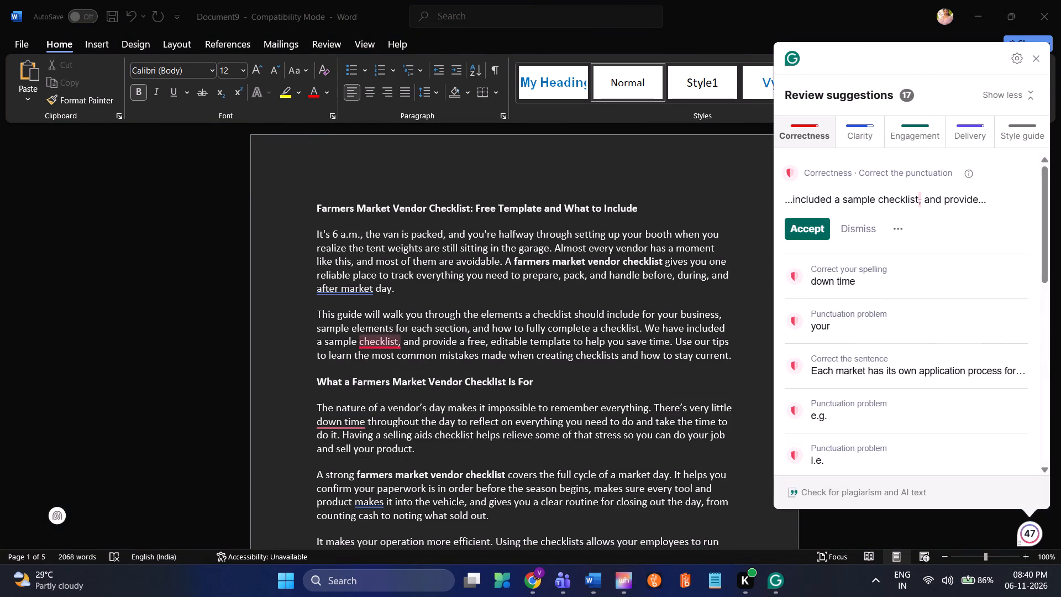
click(794, 224)
click(795, 233)
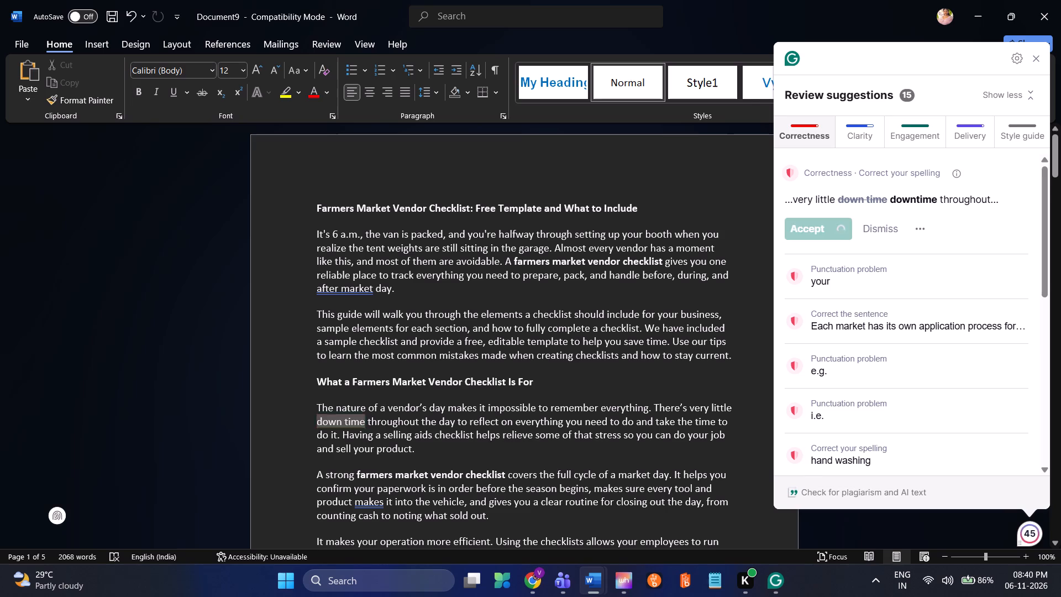
click(795, 233)
click(797, 252)
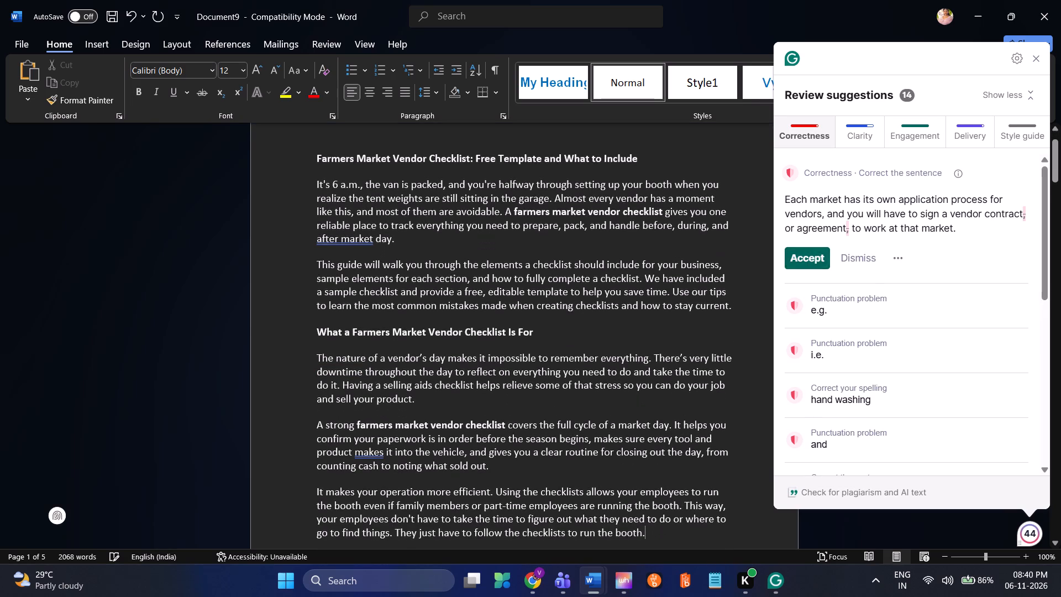
click(795, 224)
click(795, 224)
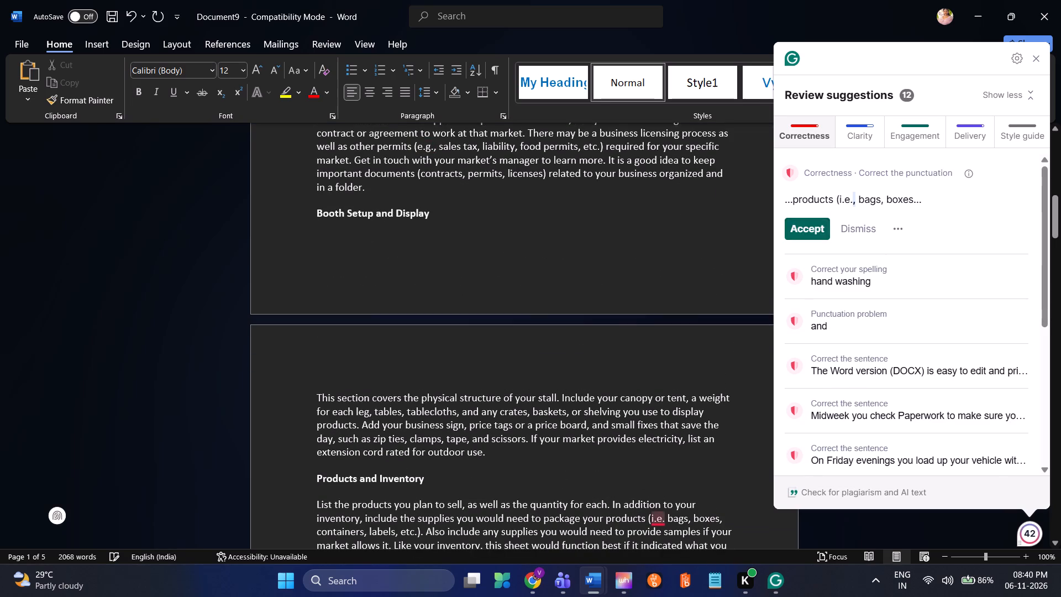
click(796, 244)
click(796, 244)
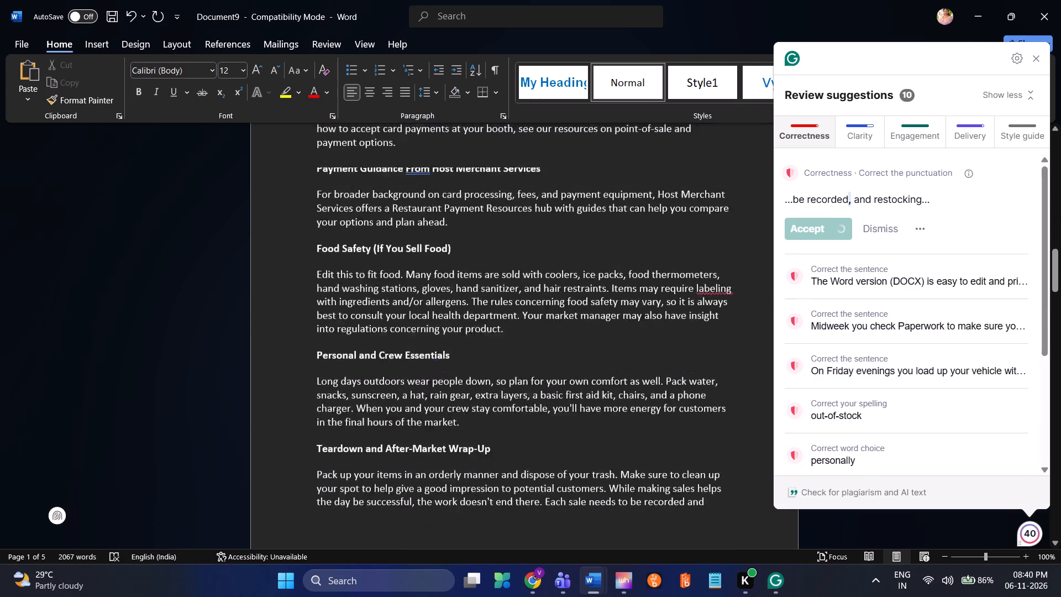
Accept the punctuation corrections in the "recorded, and restocking", Word version, "Midweek, you check" and "On Friday evenings, you load" sentences.
click(794, 235)
click(794, 235)
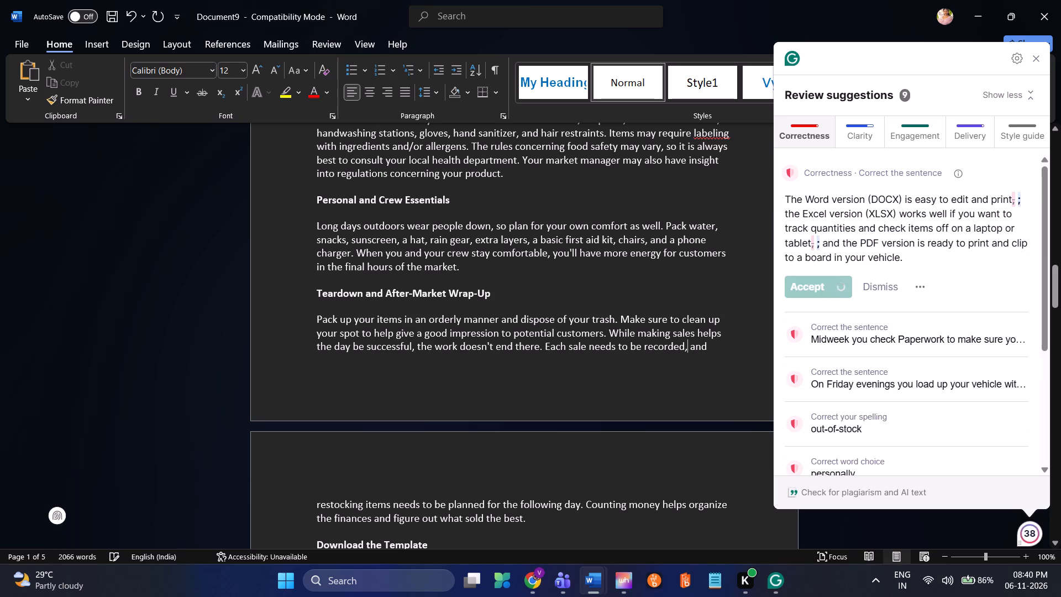
click(794, 277)
click(791, 254)
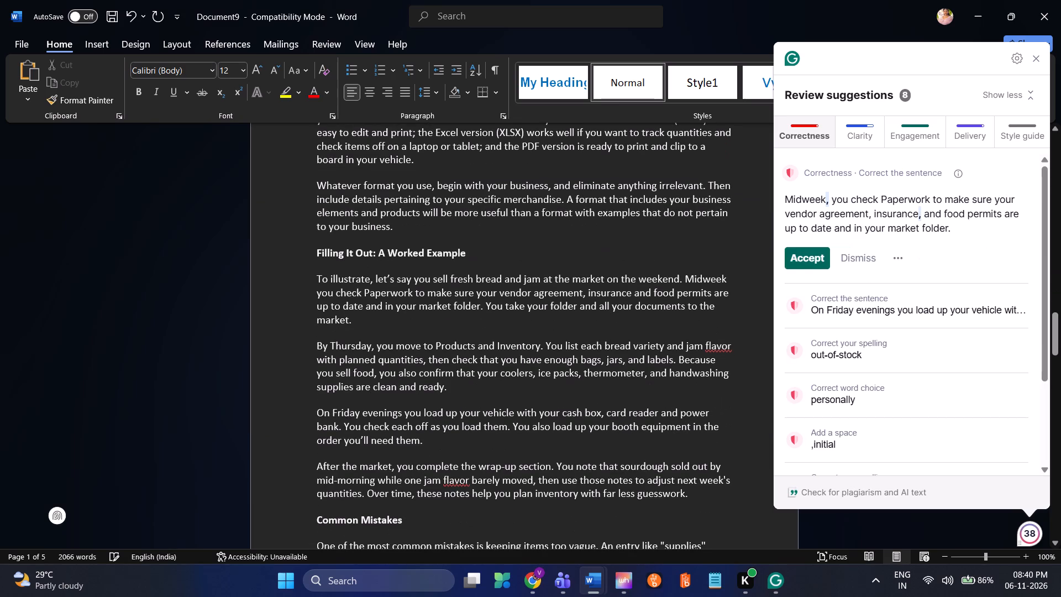
click(791, 254)
click(791, 254)
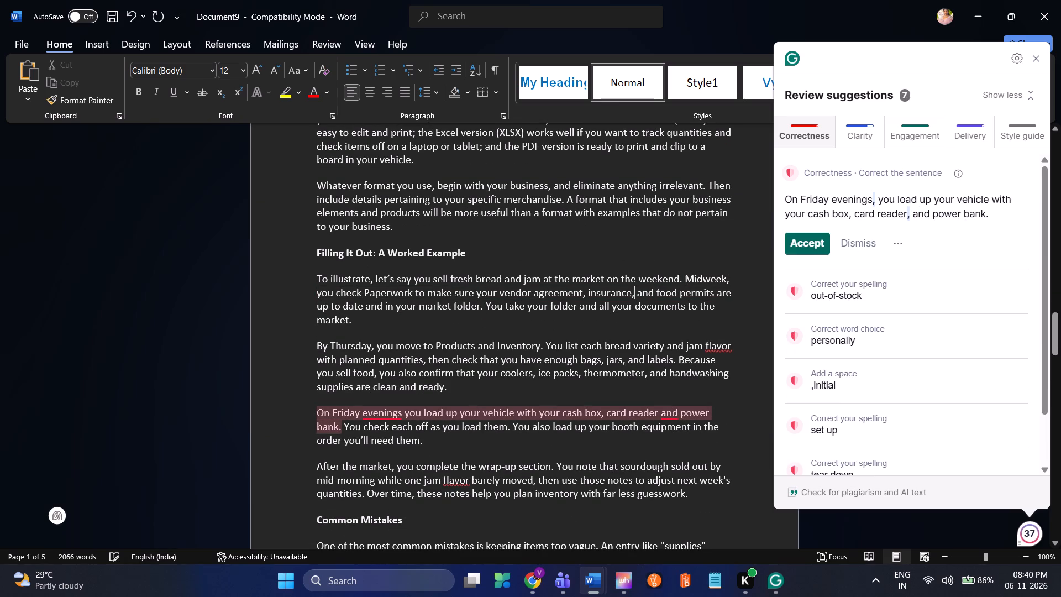
click(791, 254)
click(791, 254)
click(791, 254)
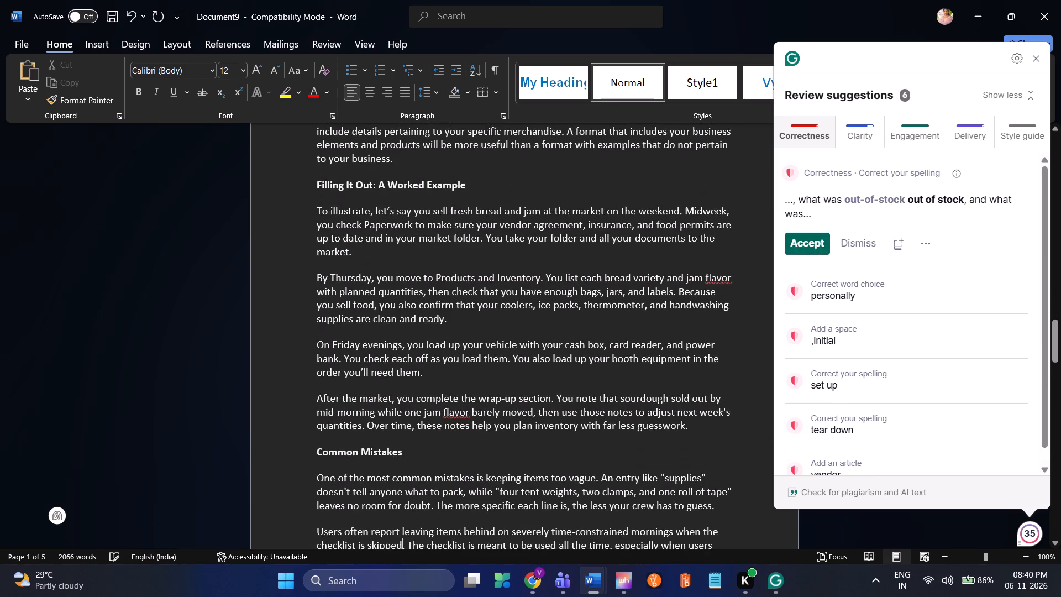
Accept the remaining correctness fixes, including "out of stock", the "personally" word choice, "list, initial", "setup", "teardown" and the missing articles before "vendor".
click(805, 224)
click(805, 224)
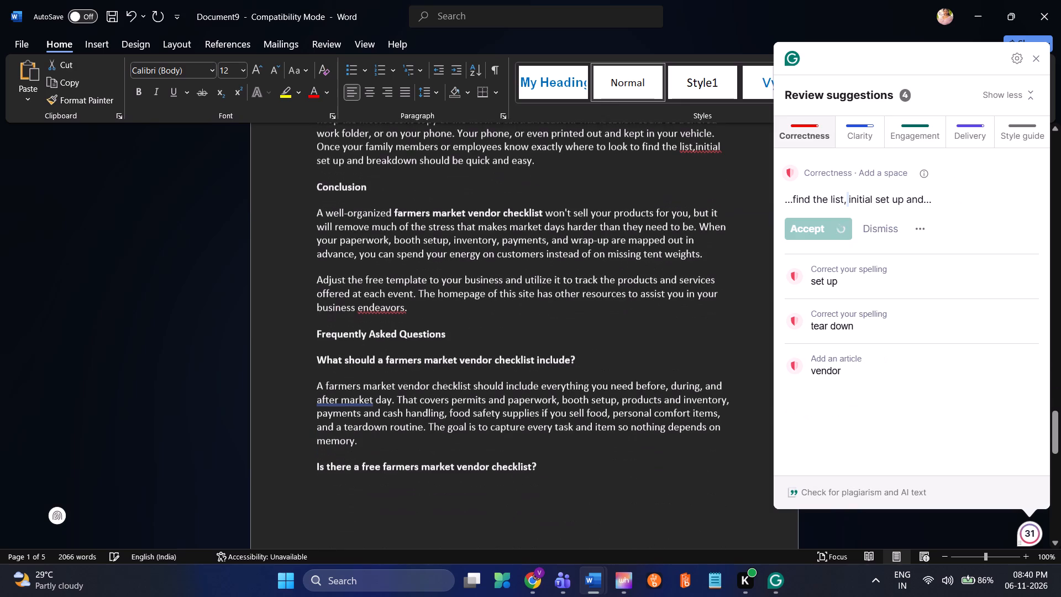
click(805, 224)
click(805, 224)
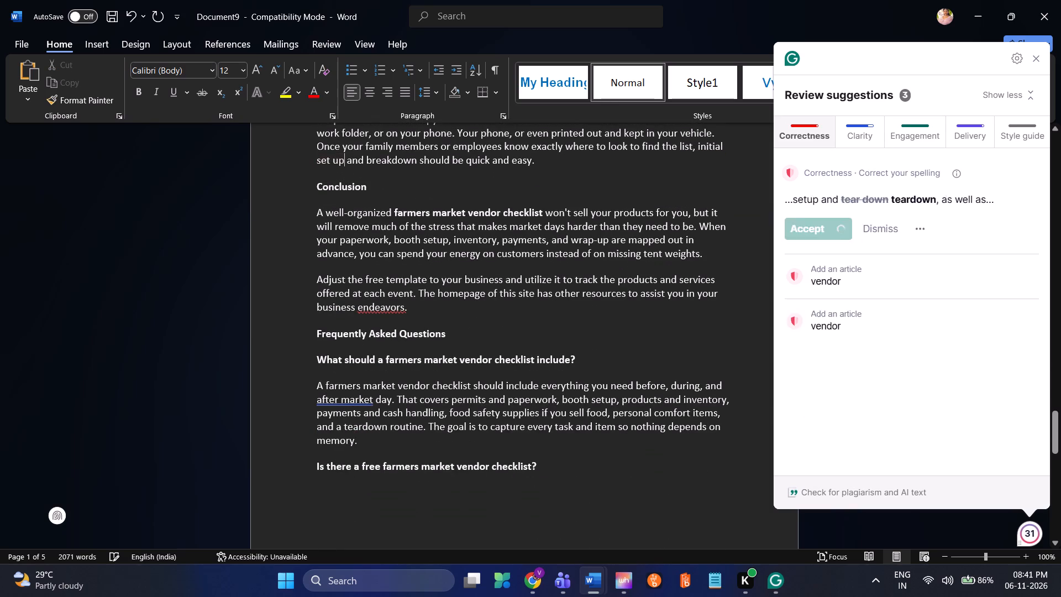
click(796, 227)
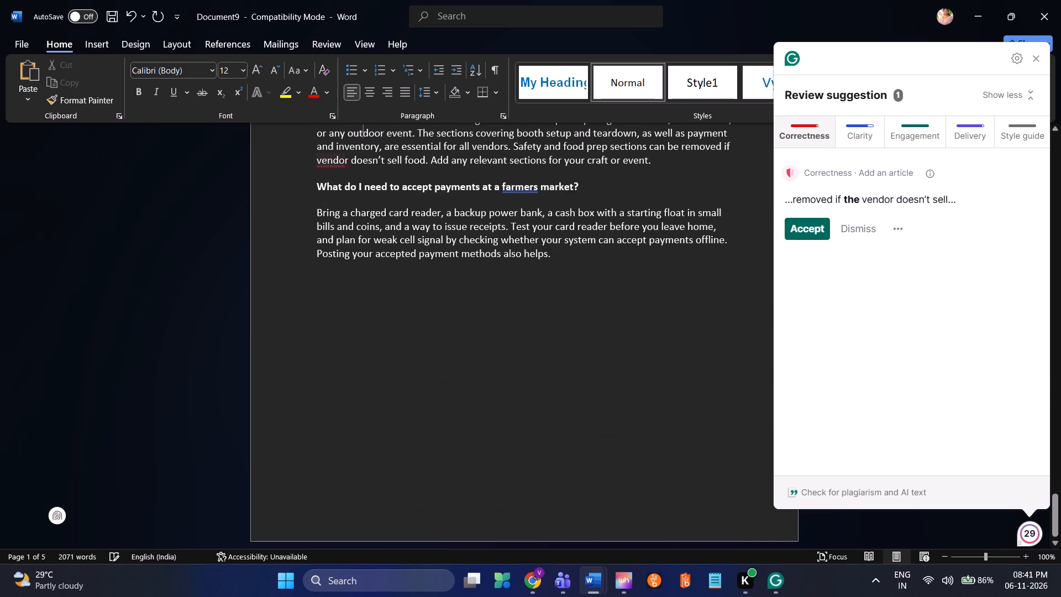
click(796, 227)
Accept the clarity rewrites "A vendor's day", "You have very little downtime" and "Checklists let your employees run the booth".
click(854, 141)
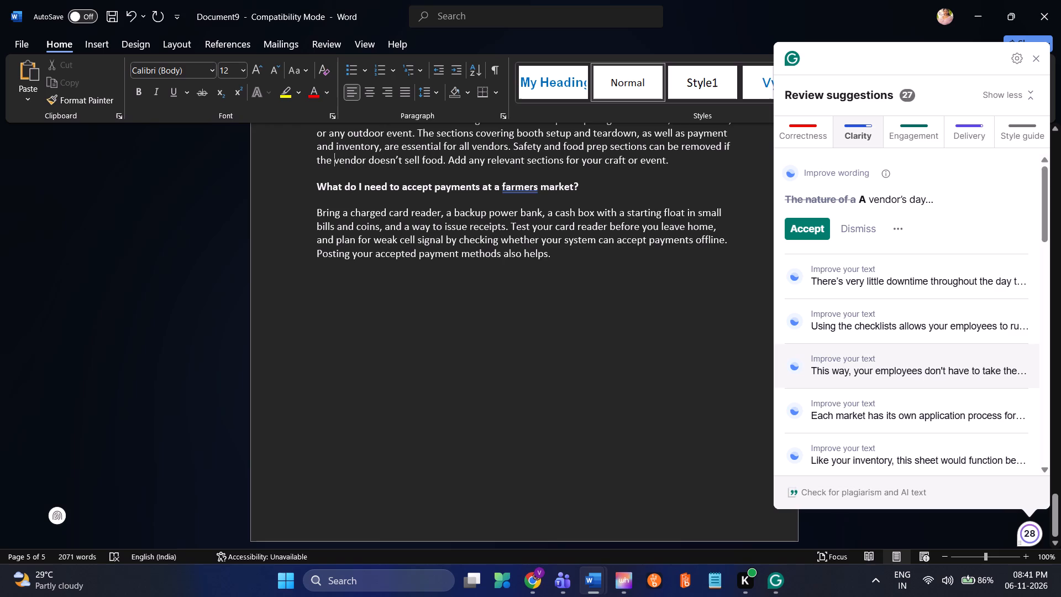
click(804, 234)
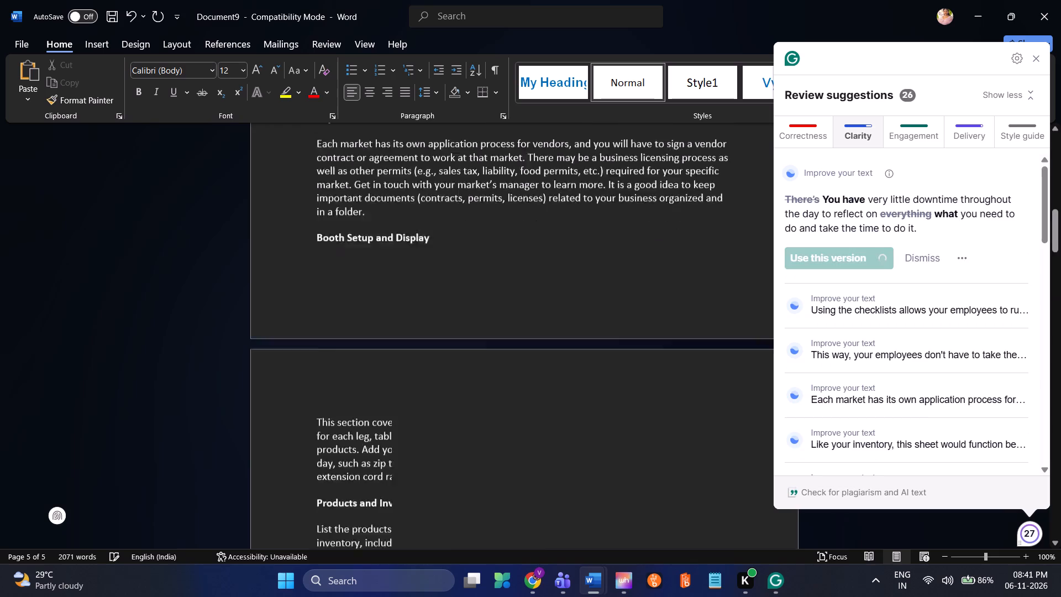
click(805, 254)
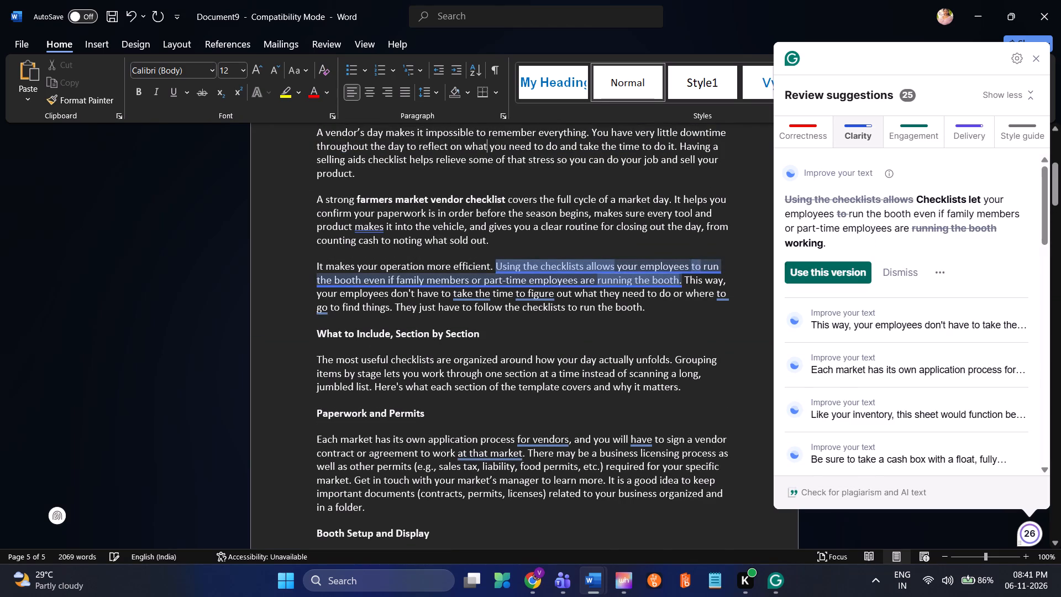
click(803, 261)
Accept the clarity suggestions for "to find the list", "When you map out paperwork" and the "free farmers market vendor checklist" download sentence.
scroll(799, 325, down, 2)
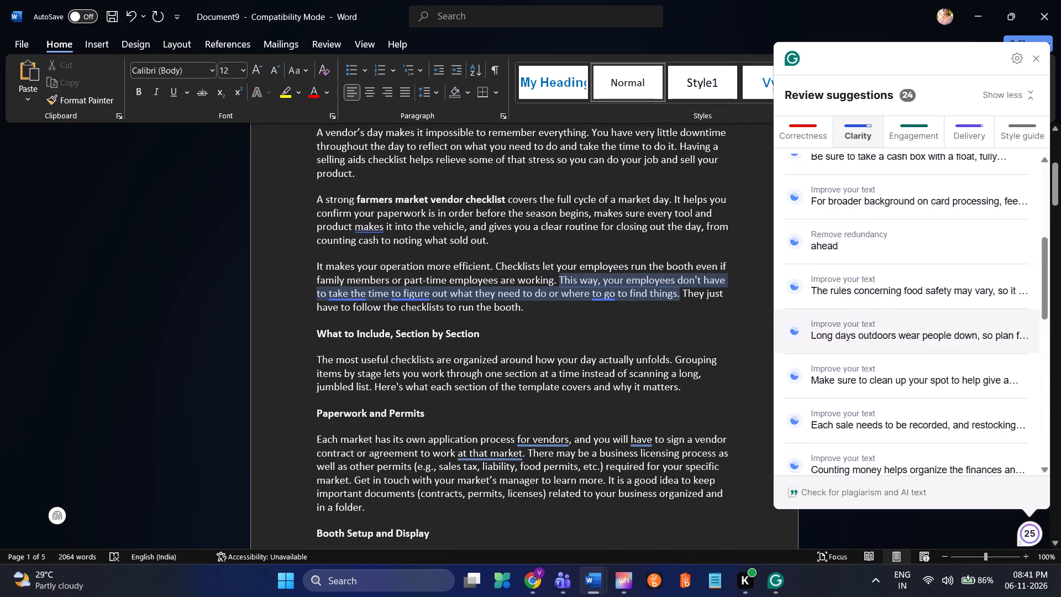
scroll(808, 420, down, 3)
click(820, 328)
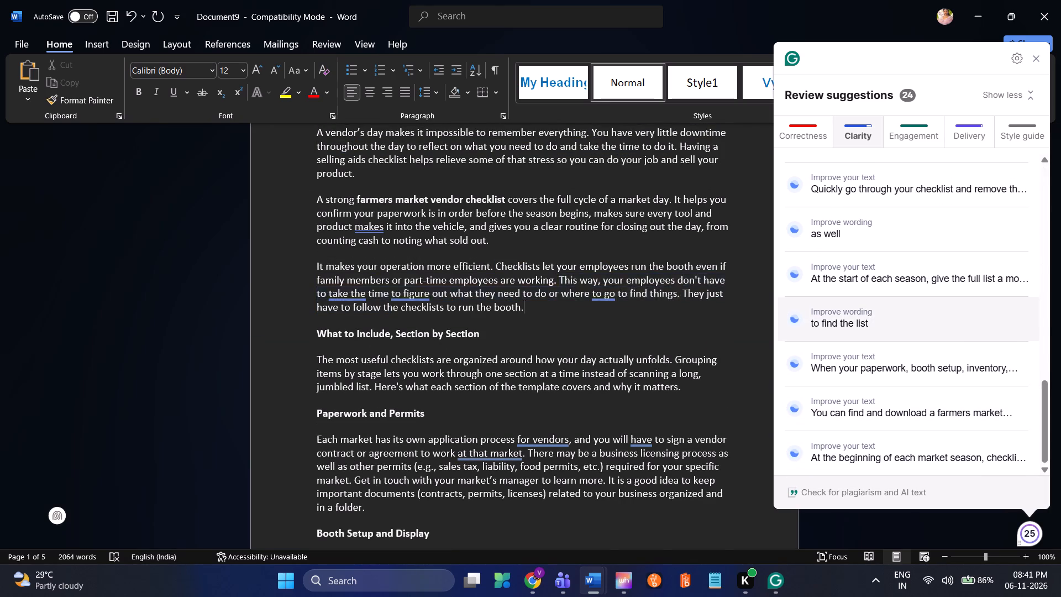
click(794, 317)
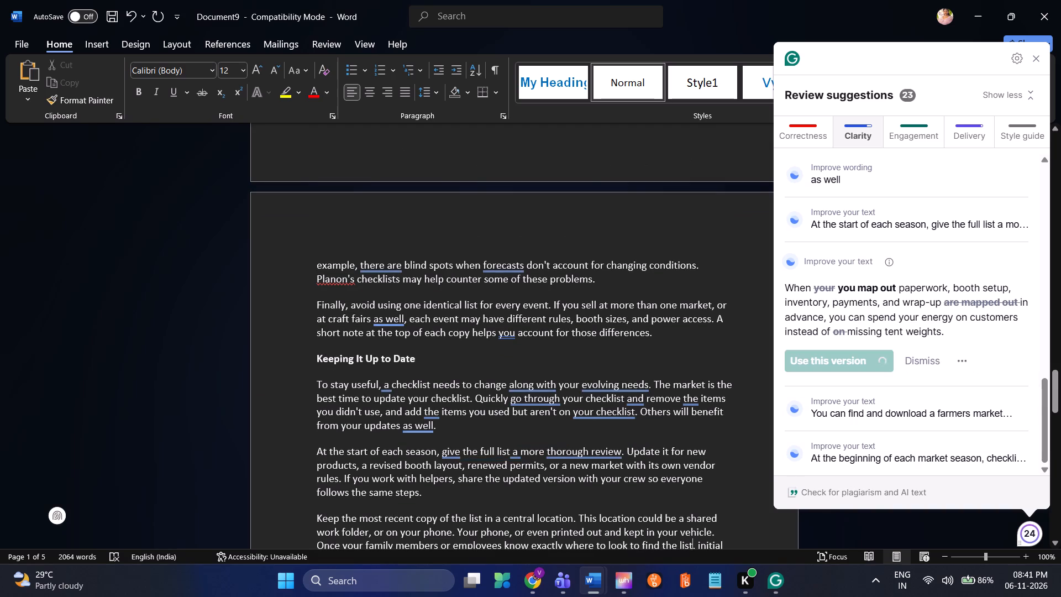
click(802, 358)
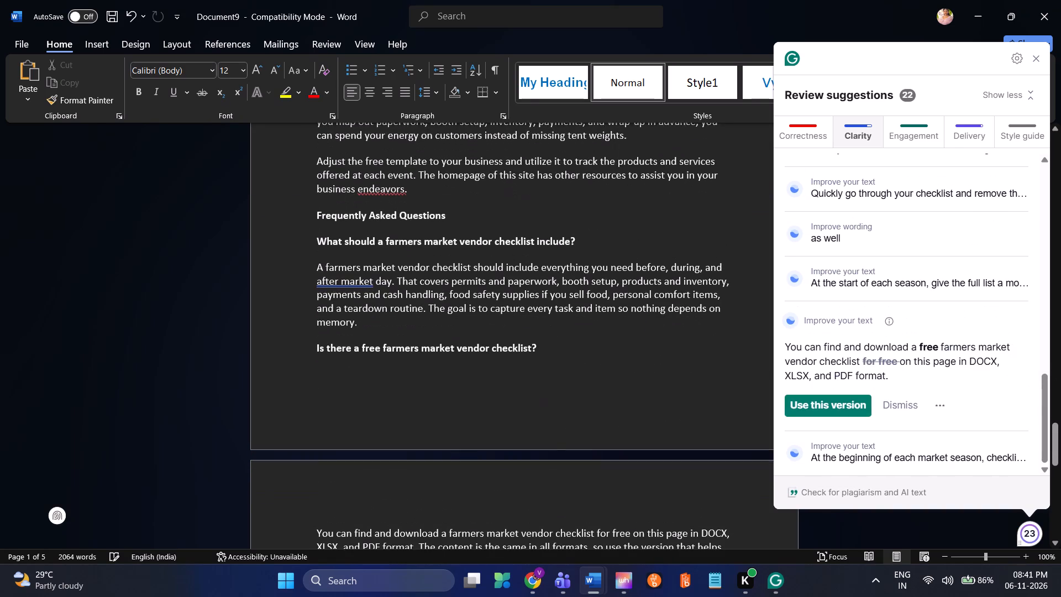
click(818, 414)
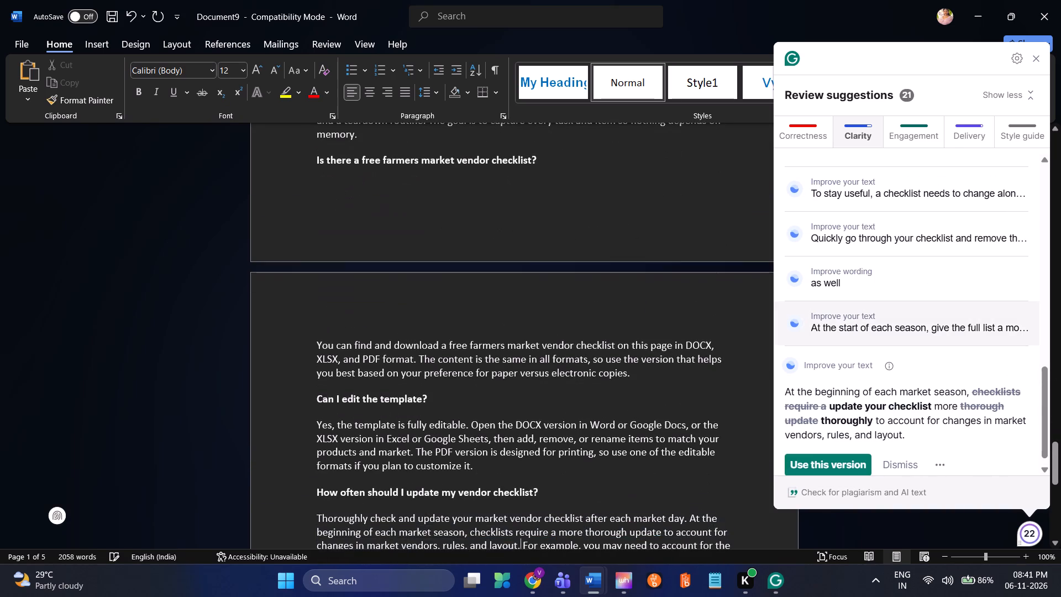
Remove "as well" after "craft fairs" and accept the "Keeping It Up to Date" rewrites: "updates, too", "needs evolve", "Quickly review" and "review the full list more thoroughly".
click(833, 321)
click(831, 305)
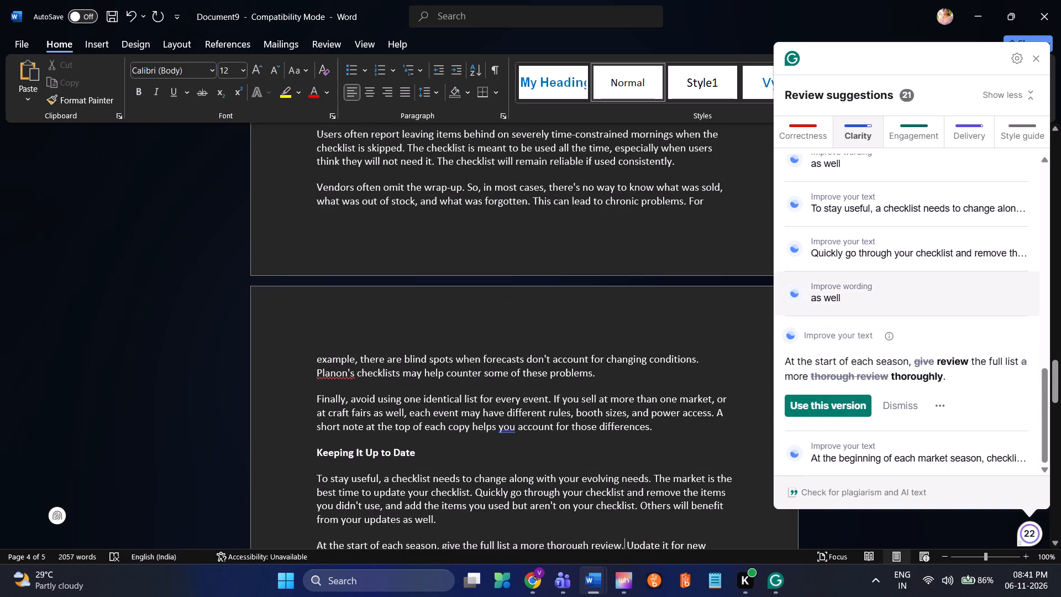
click(816, 357)
scroll(855, 307, up, 1)
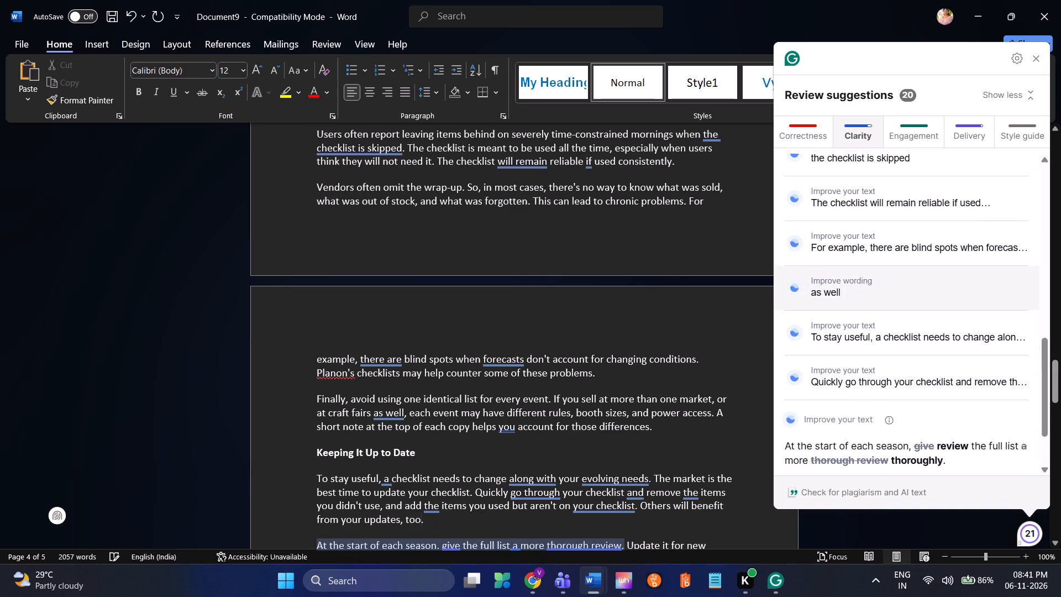
drag(836, 280, 817, 291)
click(817, 291)
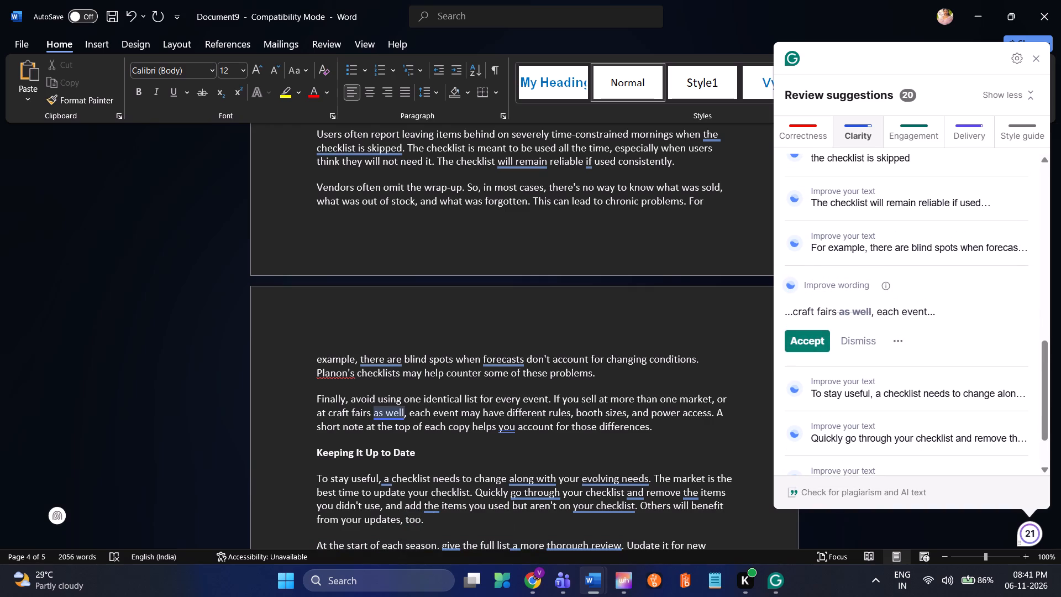
click(812, 341)
click(812, 341)
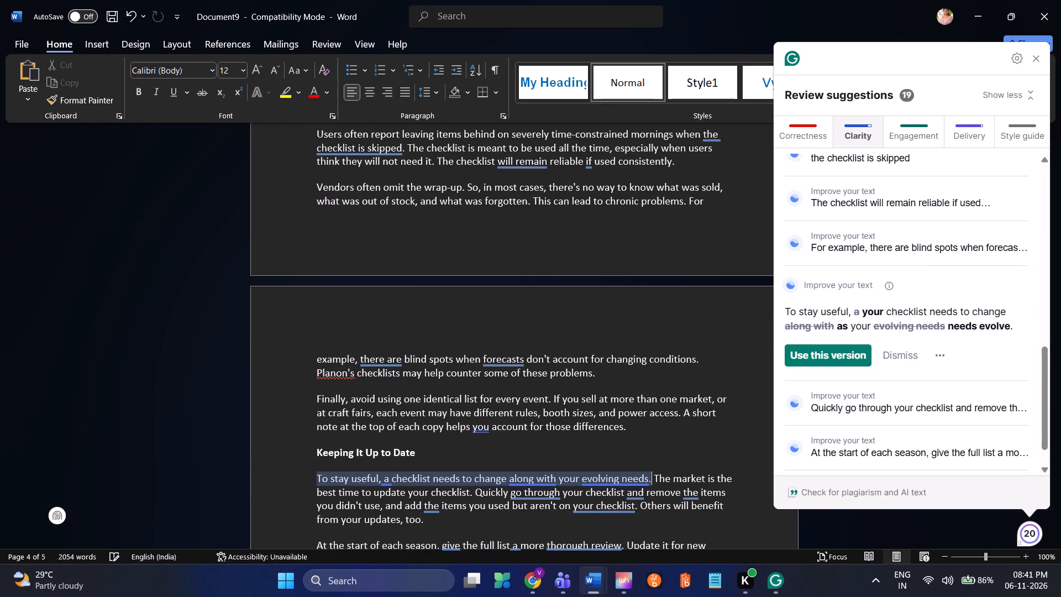
click(813, 349)
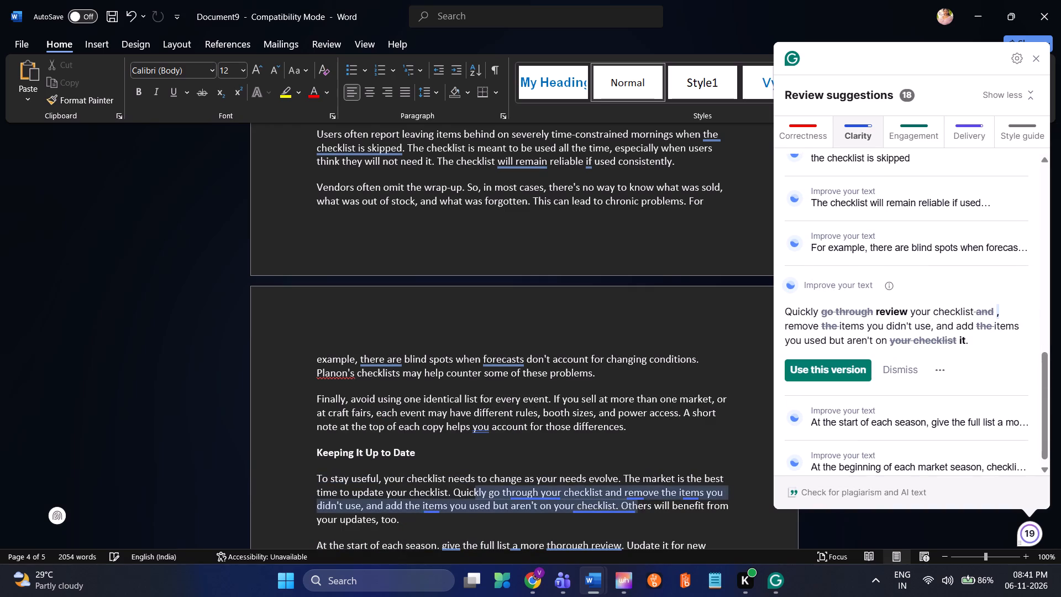
click(816, 362)
click(821, 396)
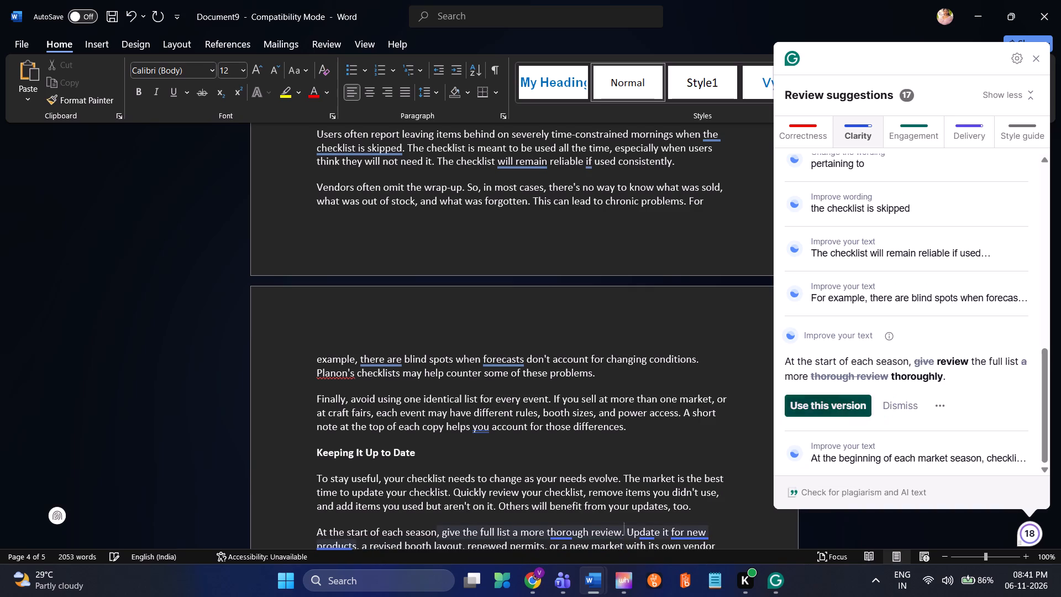
Accept the clarity suggestions for "pertaining to" and "they skip the checklist", and remove the redundant "ahead" after "plan".
scroll(866, 348, up, 1)
click(845, 268)
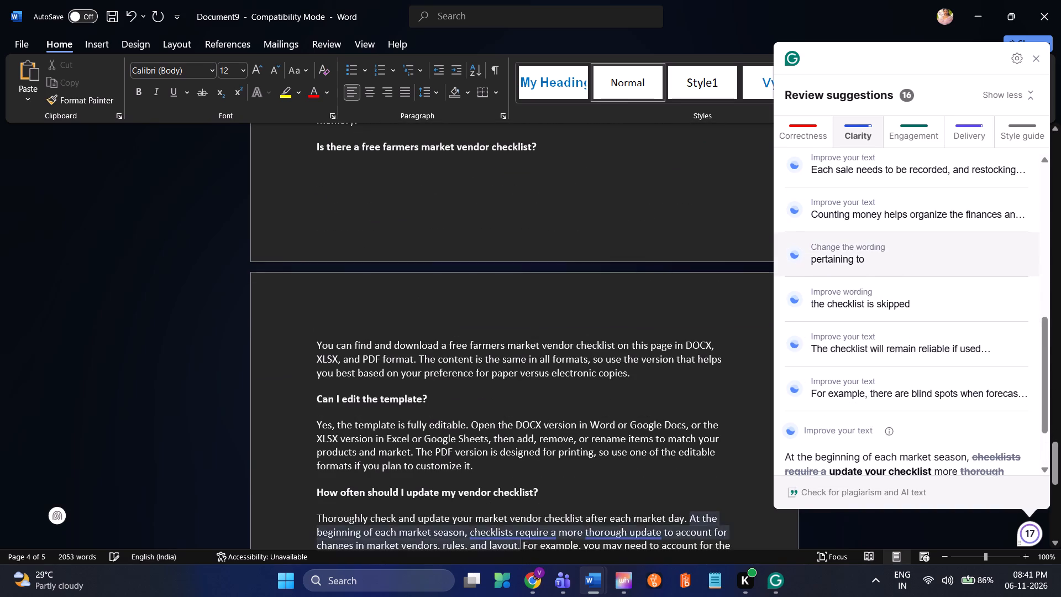
click(812, 331)
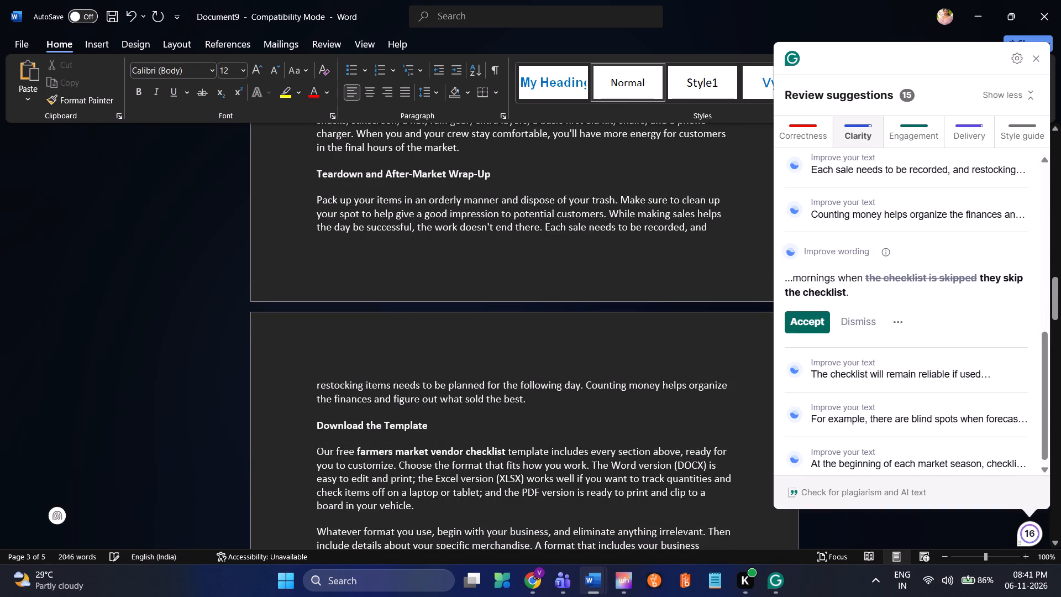
click(806, 317)
scroll(806, 317, up, 3)
click(823, 314)
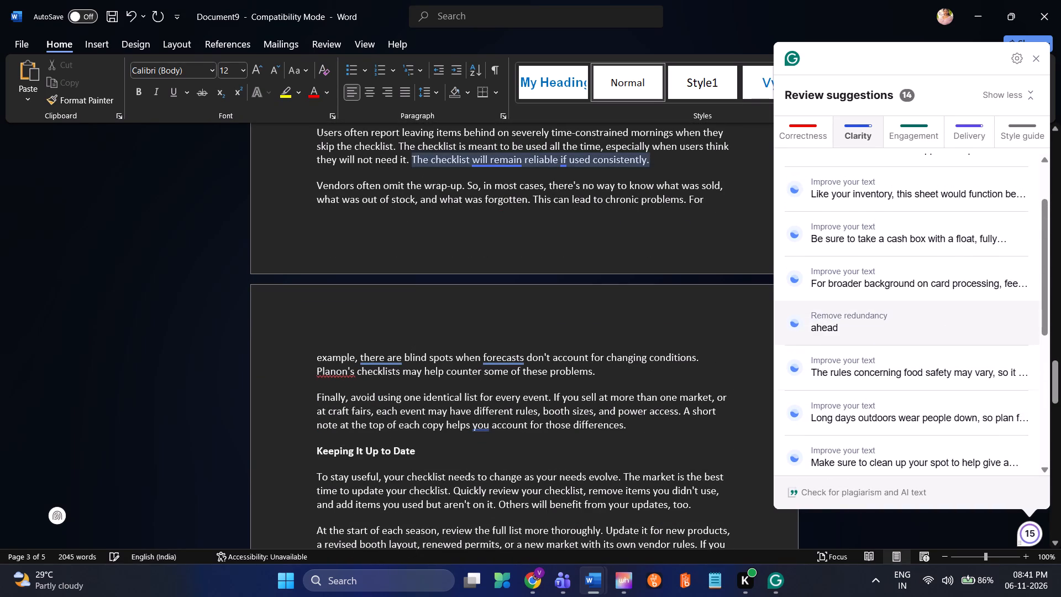
click(803, 360)
click(806, 378)
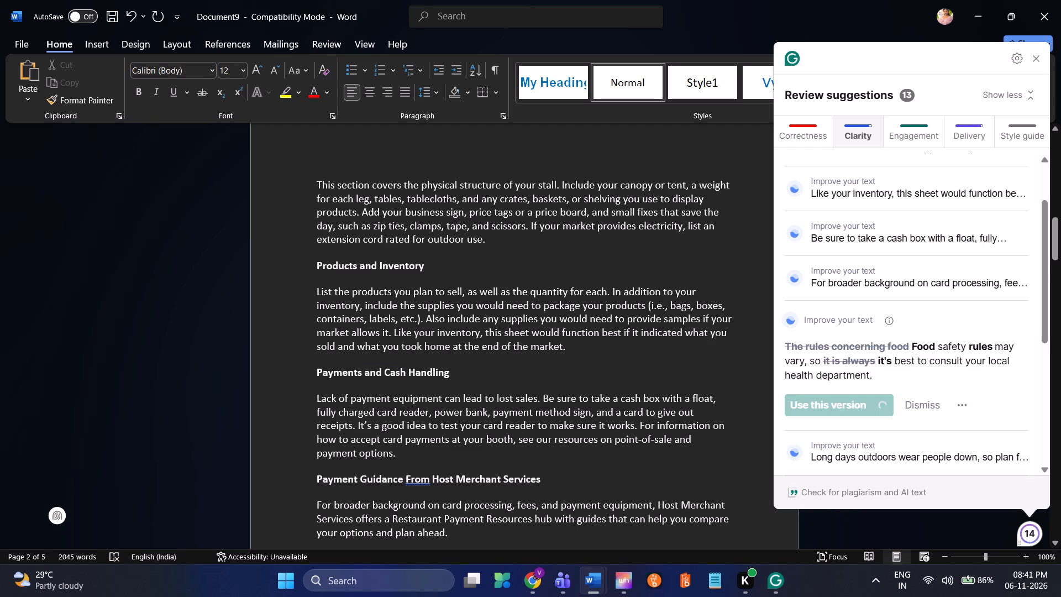
Accept the clarity rewrites "Food safety rules may vary, so it's best", "plan for your comfort, too" and "Clean up your spot".
scroll(854, 326, up, 1)
scroll(827, 444, down, 1)
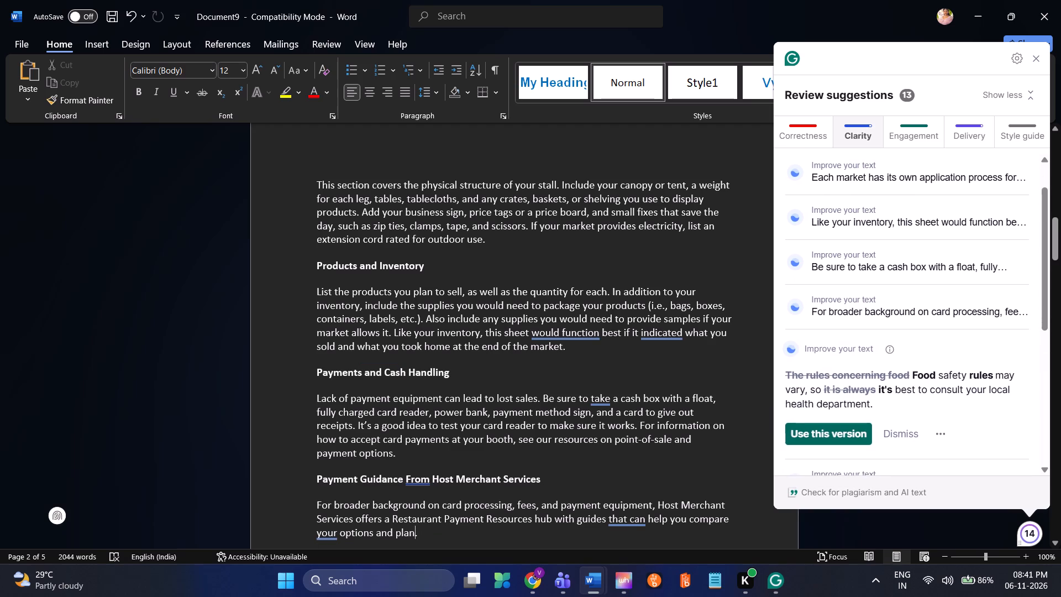
click(812, 428)
click(802, 410)
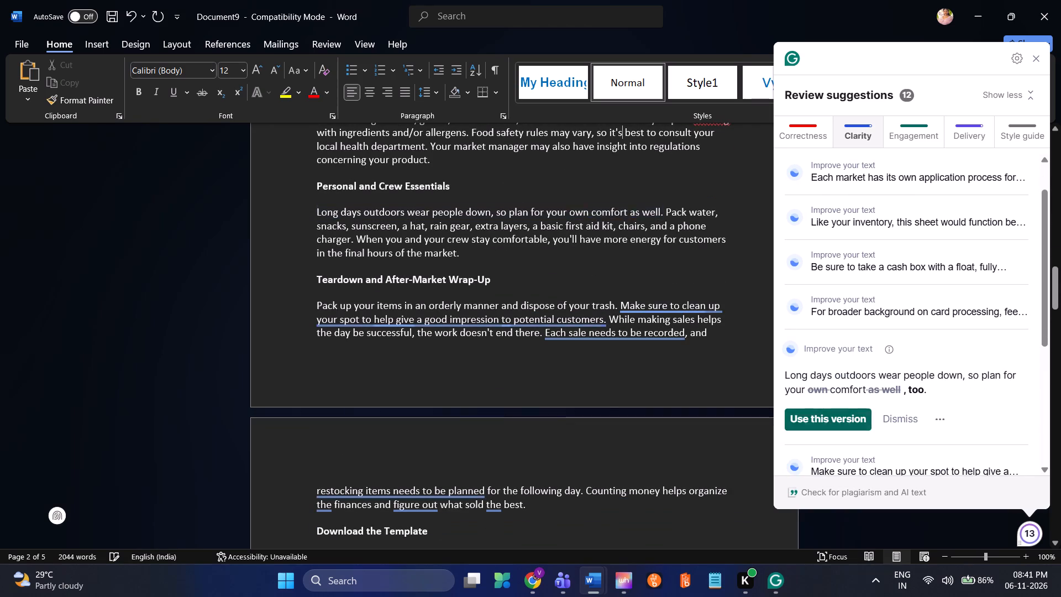
click(805, 416)
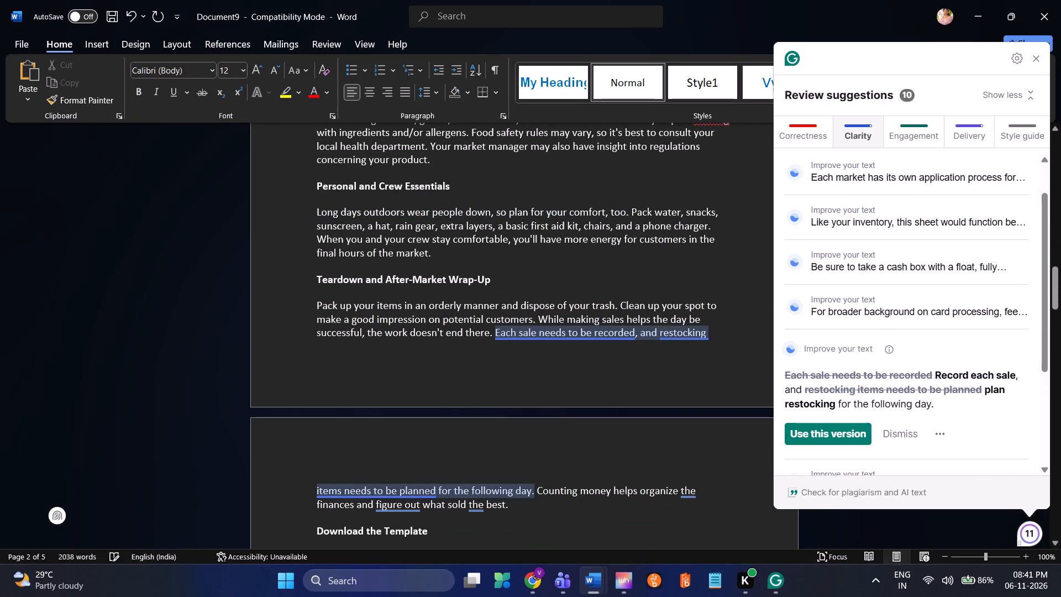
Accept the rewrites of the "Like your inventory", cash box and card-processing background sentences, and close the suggestions.
scroll(861, 330, up, 2)
click(834, 271)
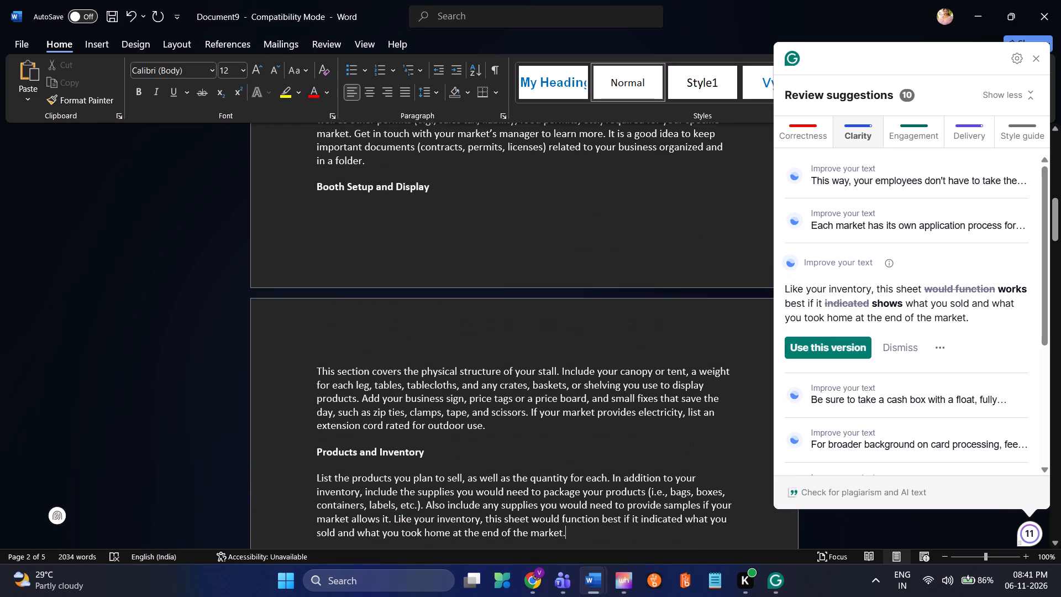
click(822, 348)
click(822, 348)
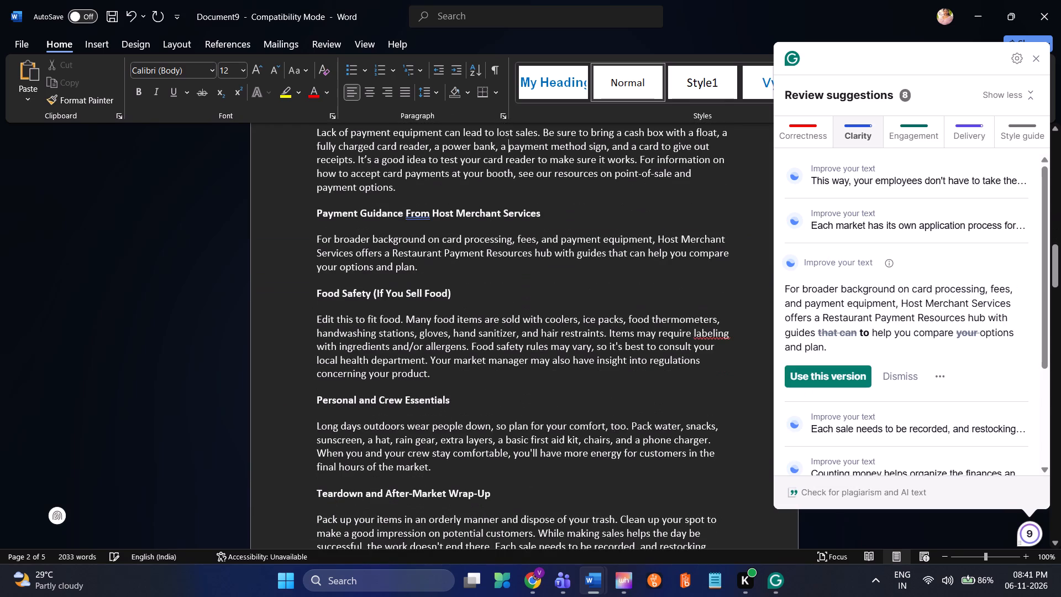
click(817, 382)
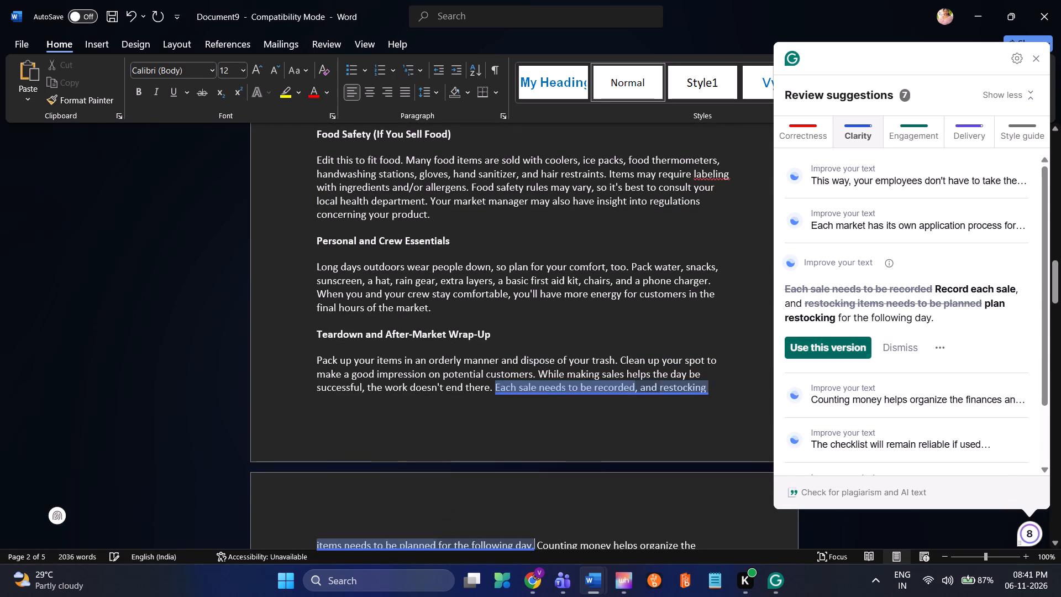
click(1041, 60)
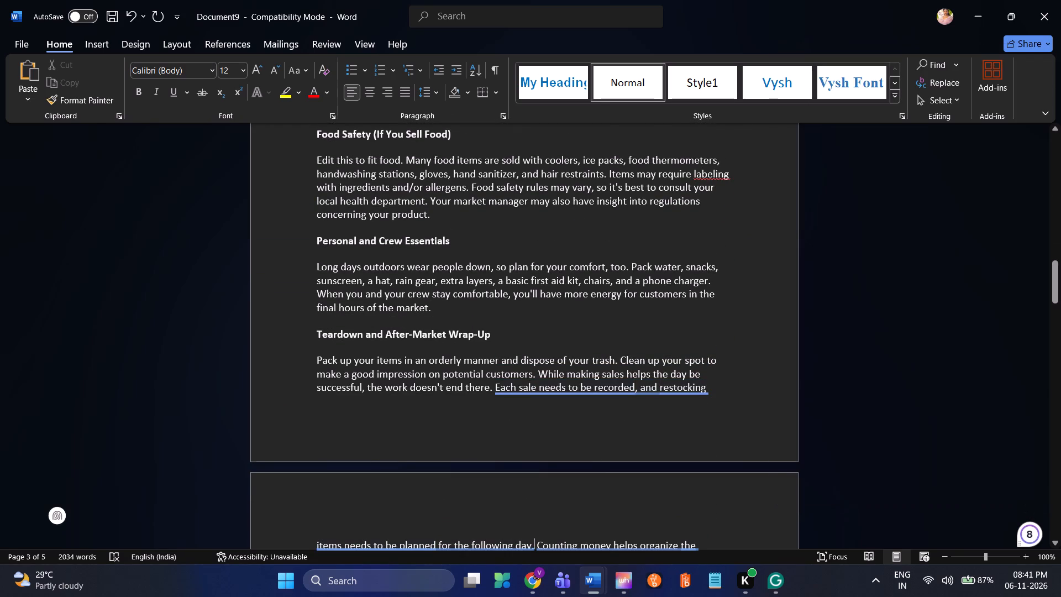
scroll(616, 238, up, 8)
key(ctrl+a)
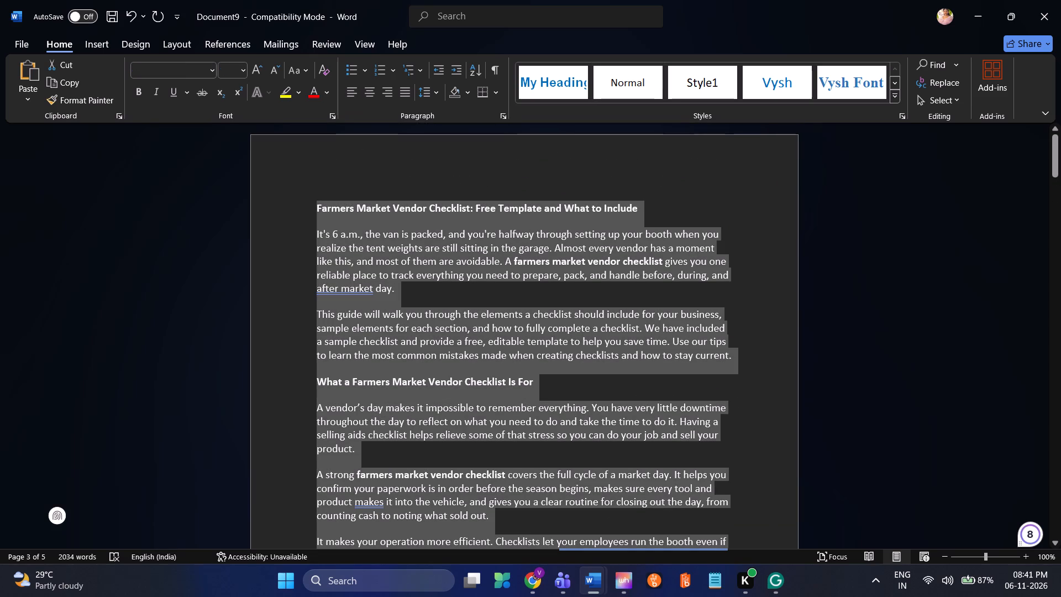
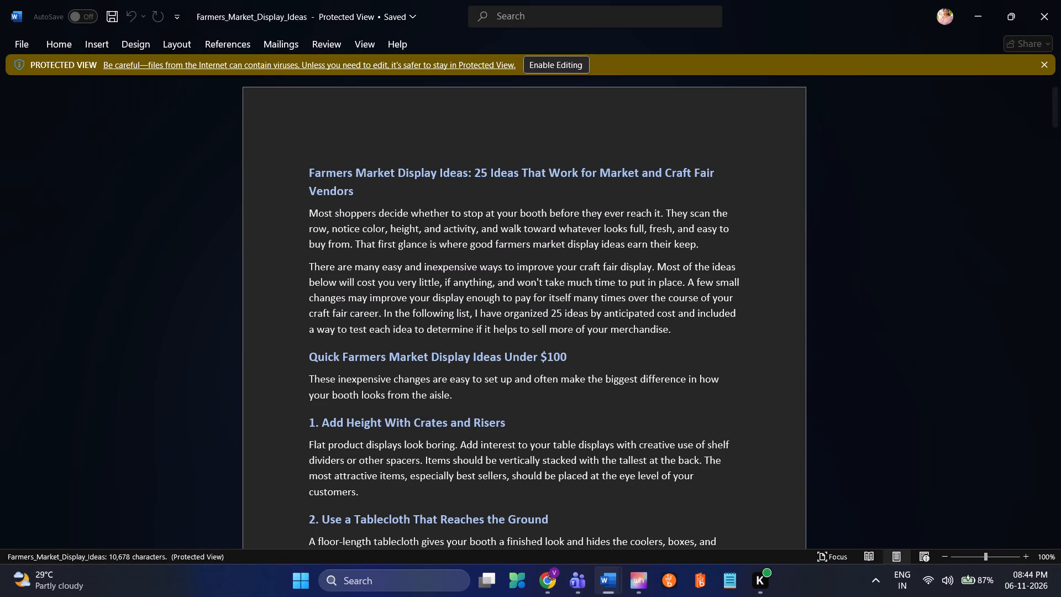
click(575, 59)
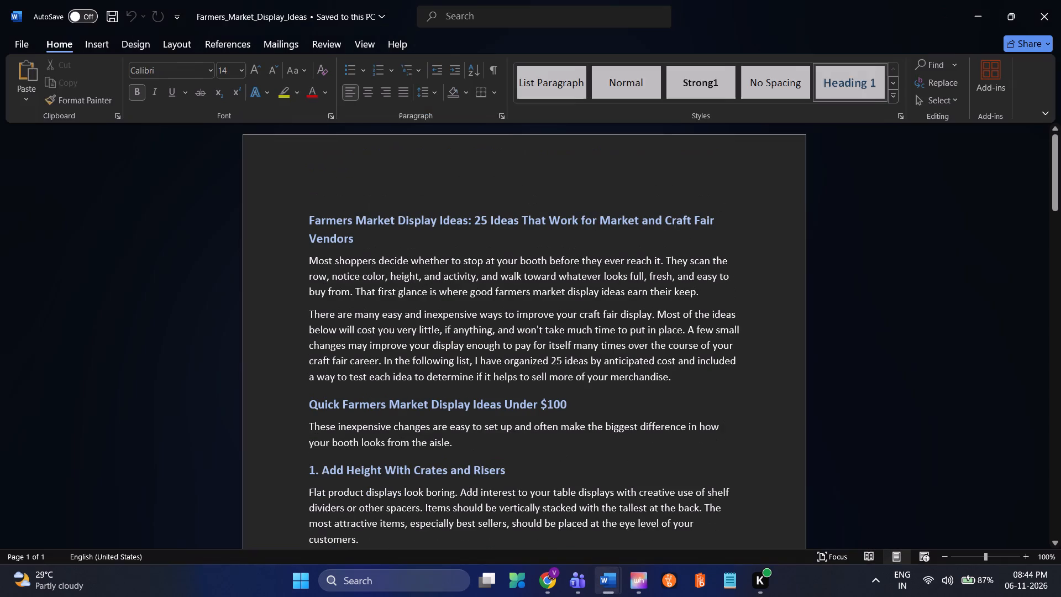
Copy the AI detector screenshot from Document1 and paste it above the title in Farmers_Market_Display_Ideas, on its own line.
click(62, 514)
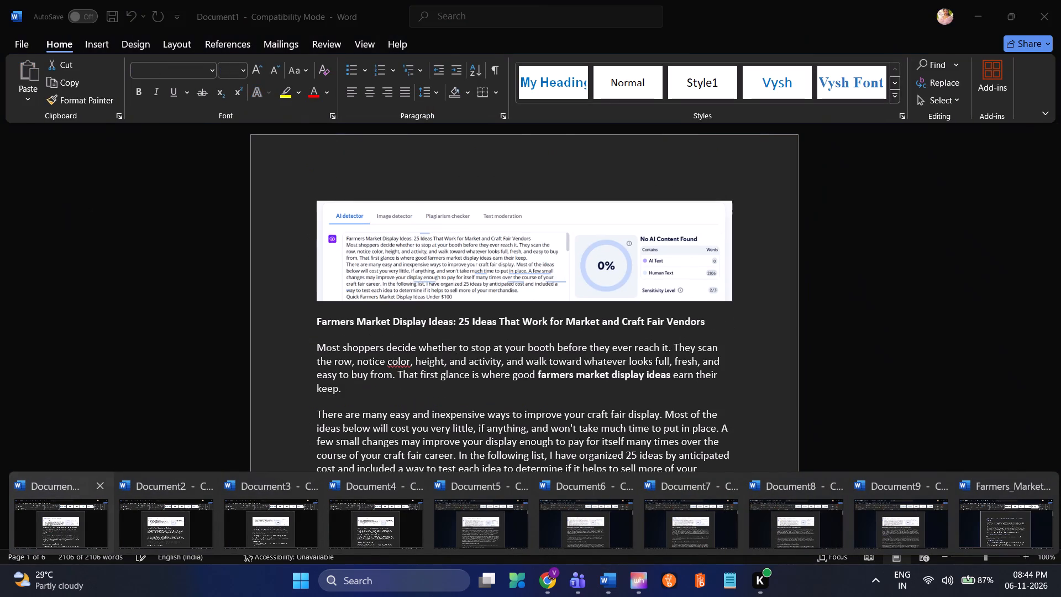
click(399, 269)
key(ctrl+c)
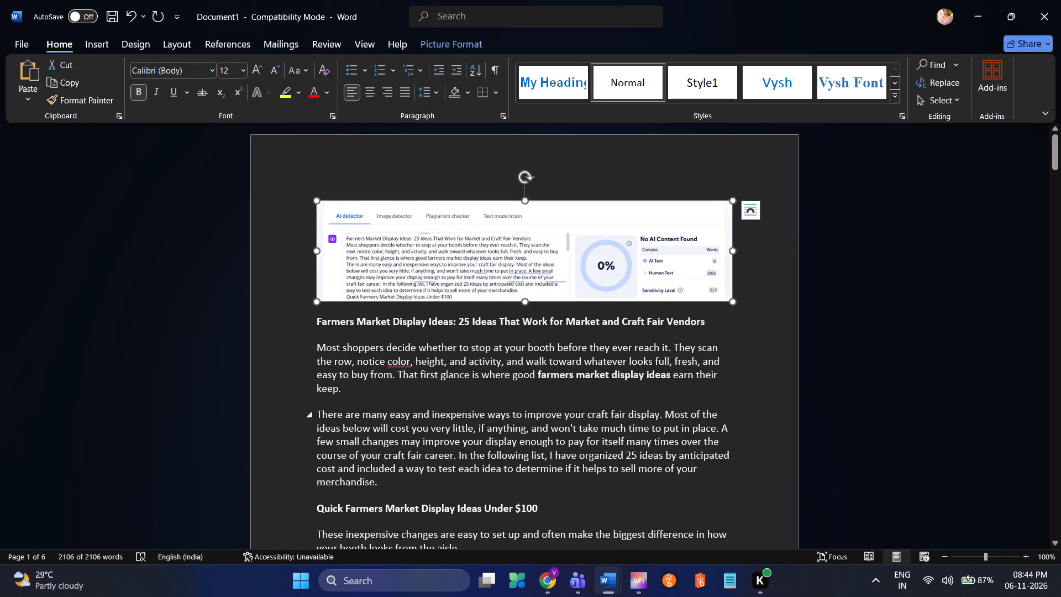
click(1008, 519)
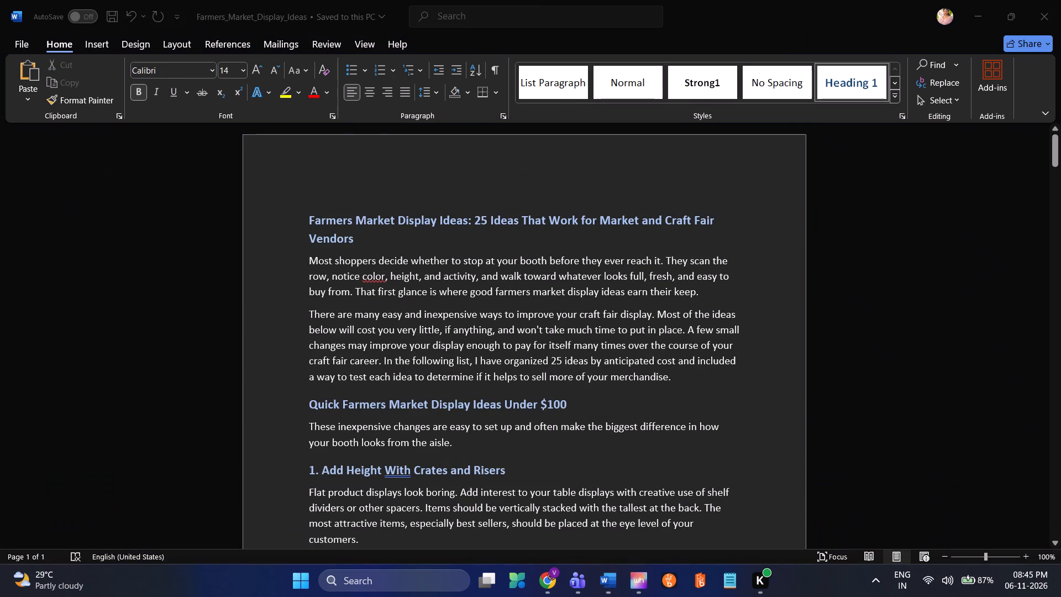
key(ctrl+v)
key(Return)
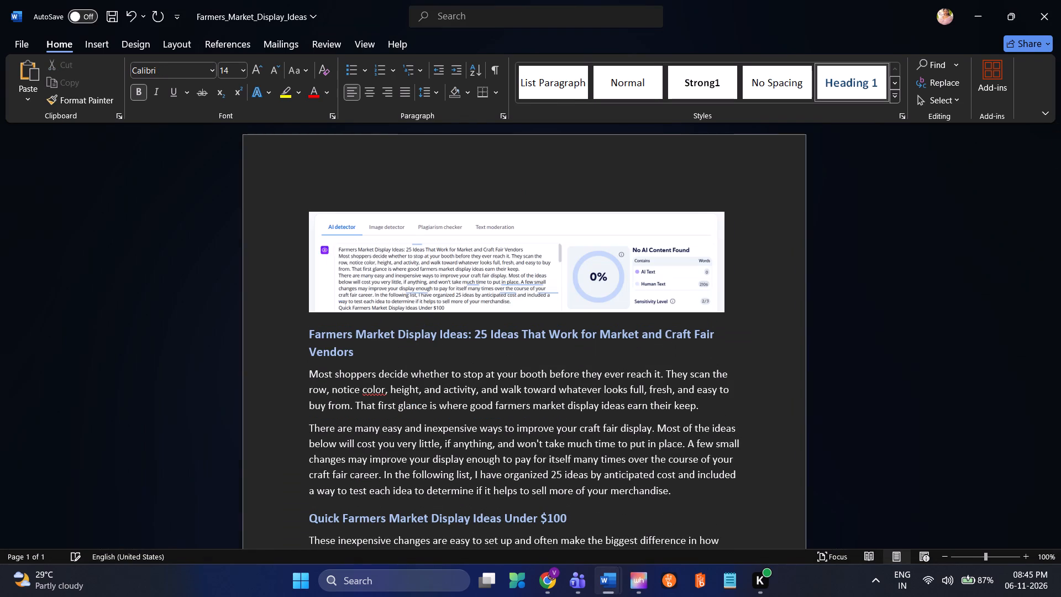
Copy the full Farmers_Market_Display_Ideas article and paste it into the untitled Grammarly document, keeping its title at the top of the page.
key(ctrl+a)
key(ctrl+c)
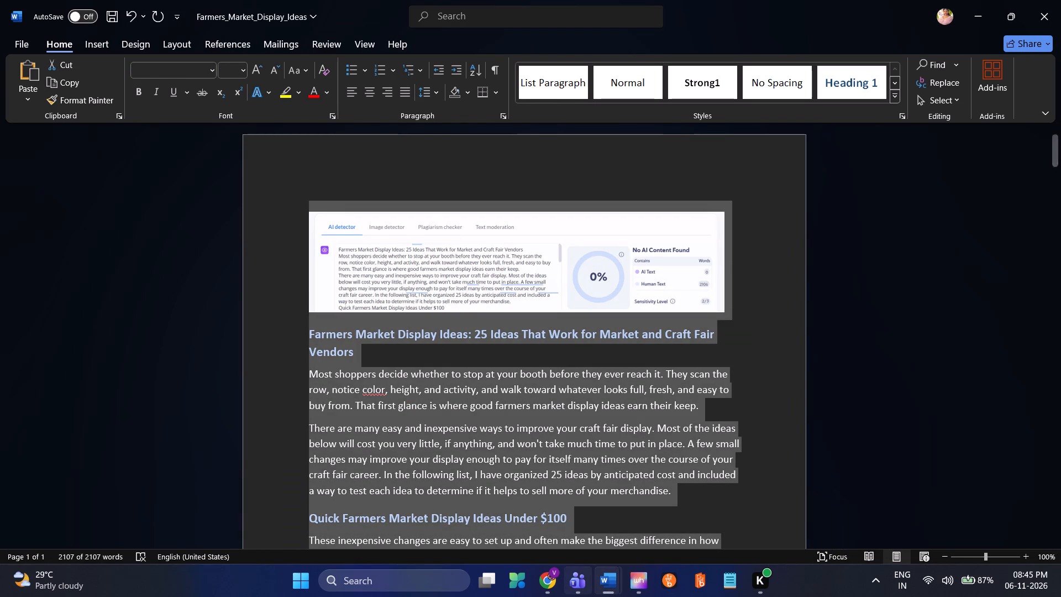
click(528, 516)
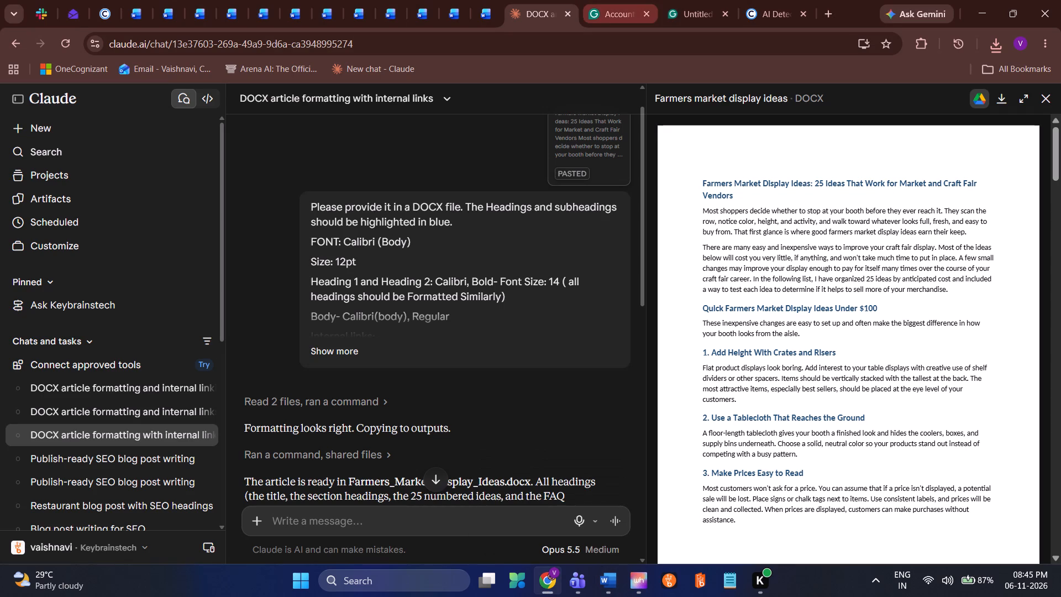
click(669, 2)
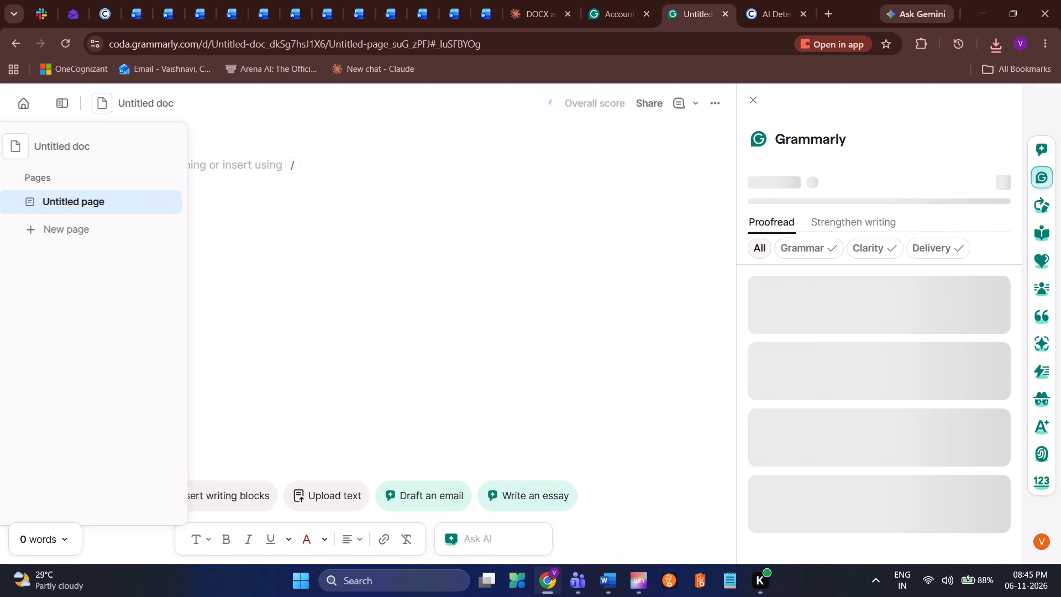
click(77, 106)
click(71, 104)
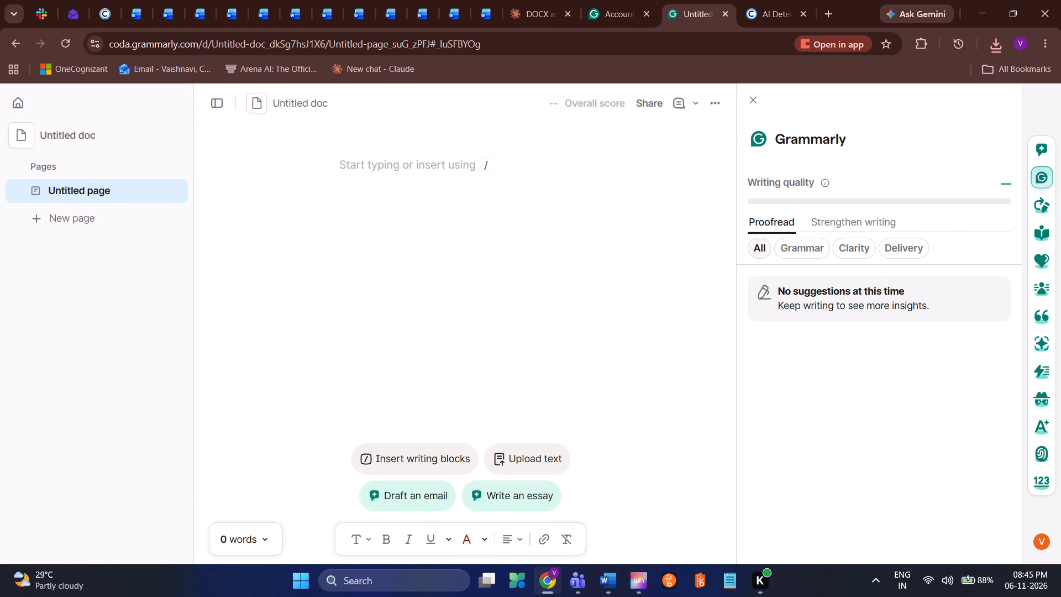
click(350, 252)
key(ctrl+v)
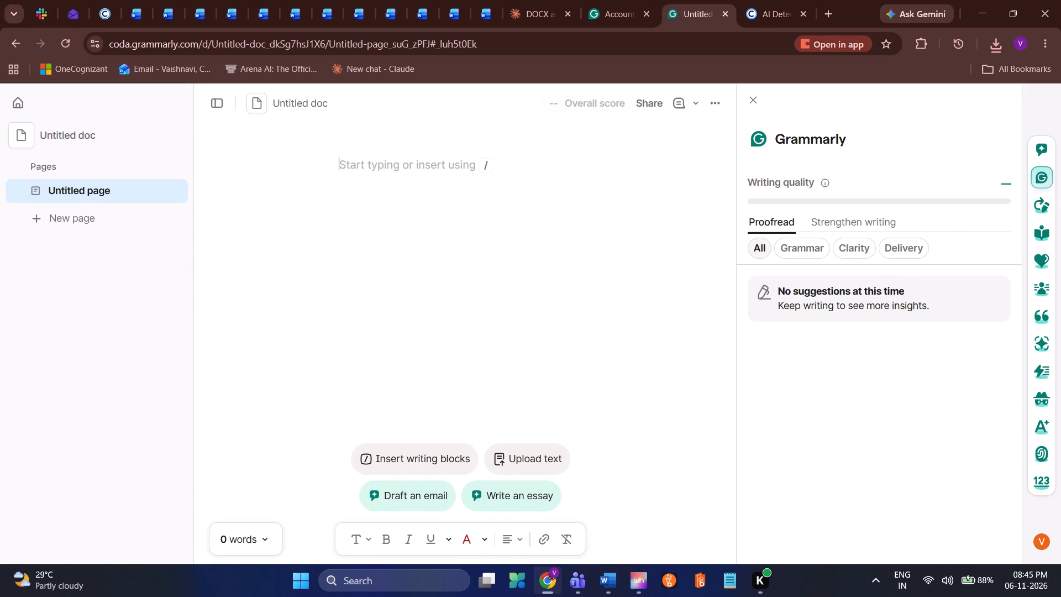
click(403, 228)
key(BackSpace)
key(BackSpace)
key(BackSpace)
key(BackSpace)
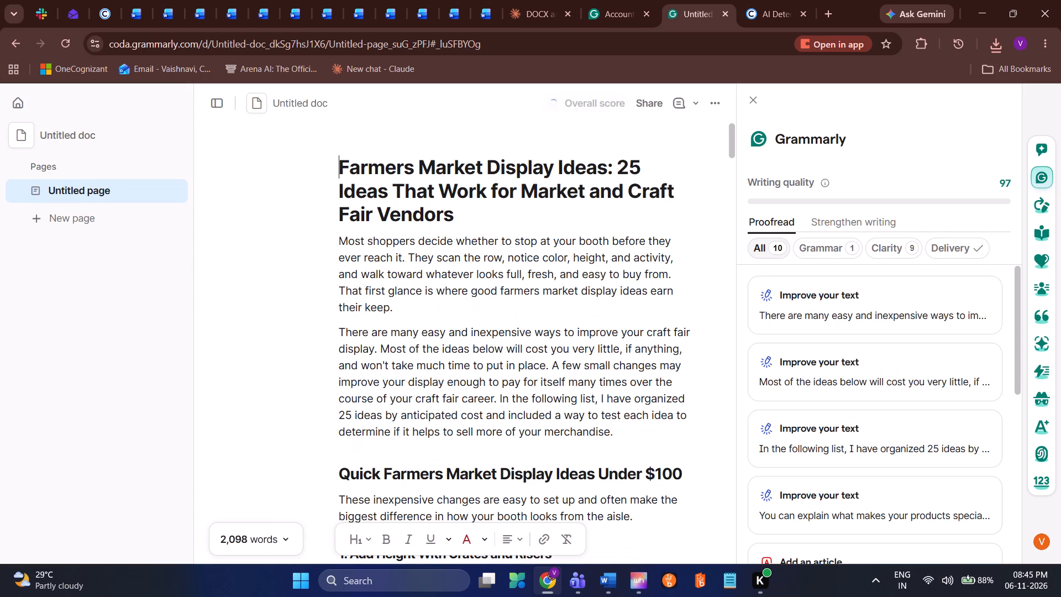
key(BackSpace)
key(BackSpace)
Filter the Grammarly suggestions to Grammar and open the missing-article suggestion.
click(795, 248)
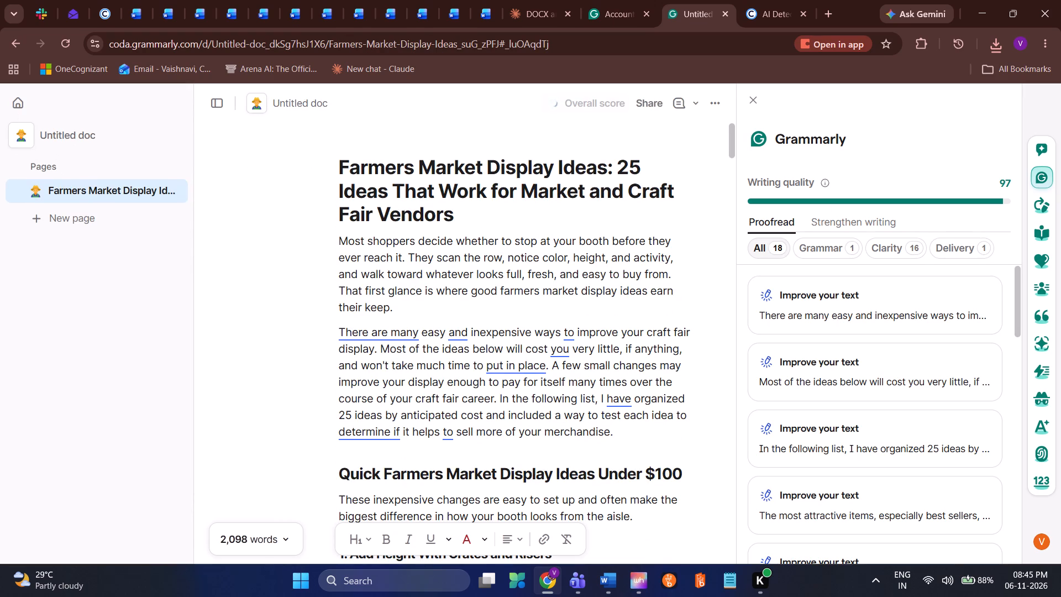
click(775, 285)
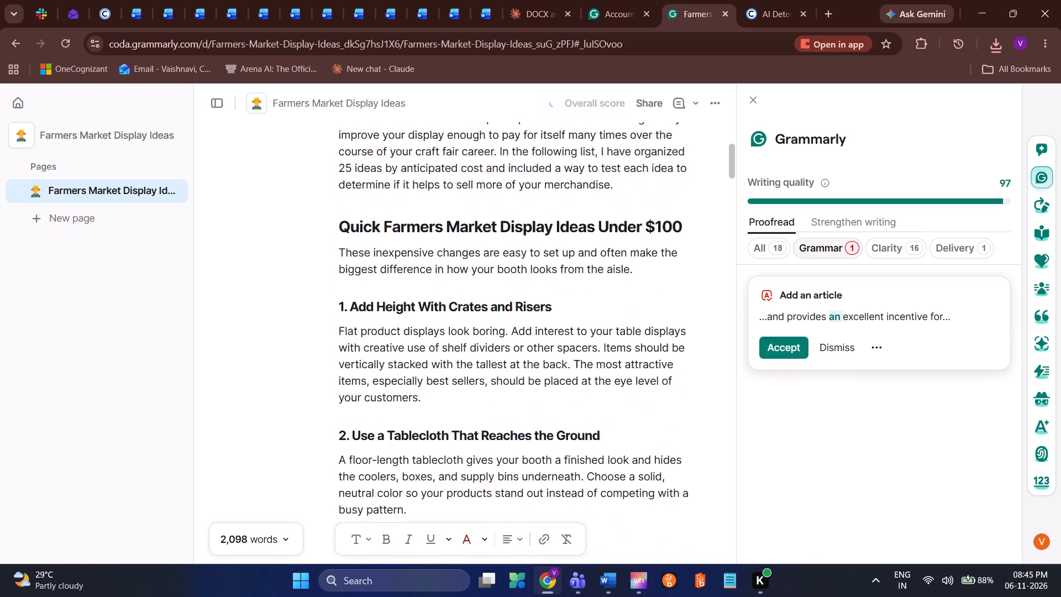
scroll(608, 326, up, 1)
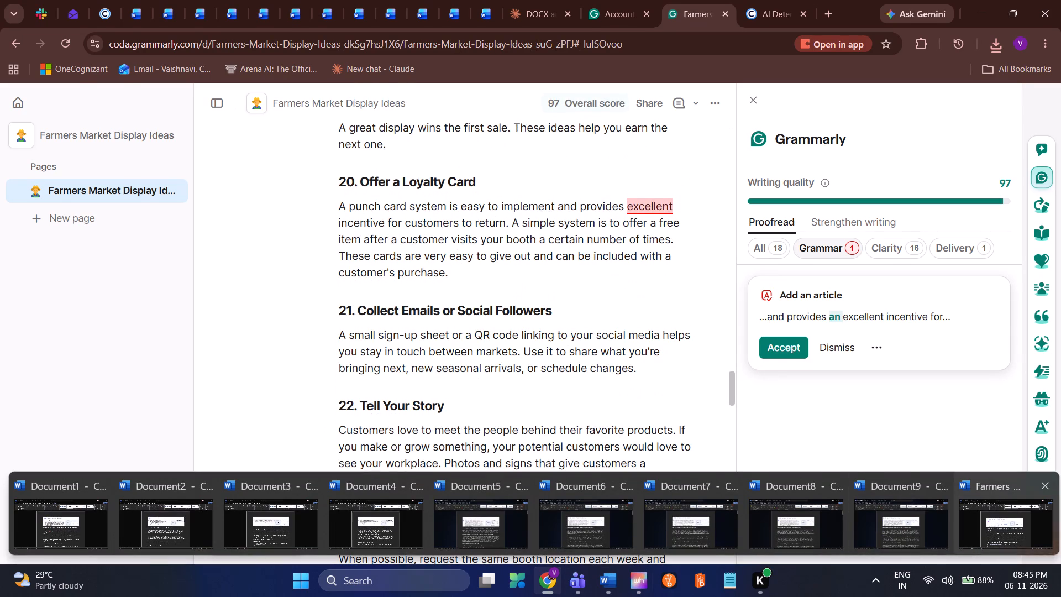
In Word's Farmers_Market_Display_Ideas, insert "an" before "excellent incentive" under "20. Offer a Loyalty Card".
click(987, 542)
click(601, 492)
scroll(601, 492, down, 4)
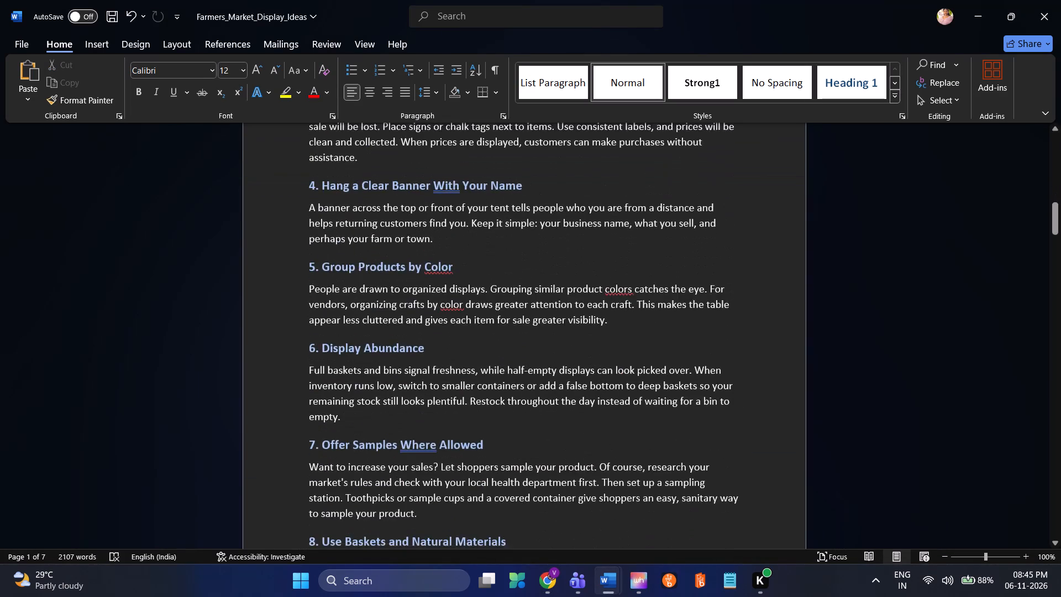
scroll(601, 492, down, 6)
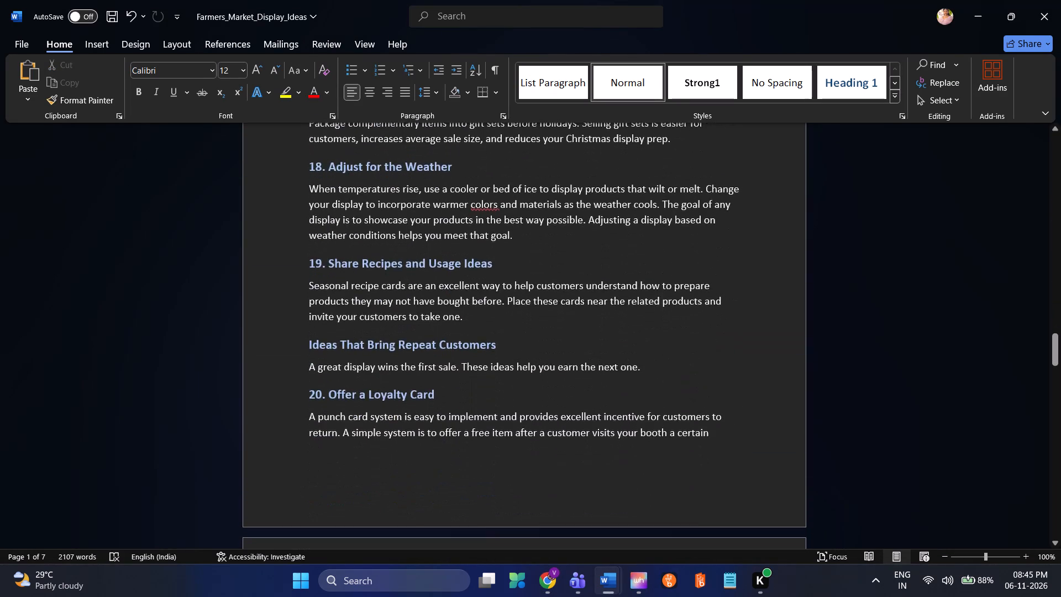
scroll(601, 492, down, 1)
scroll(522, 449, down, 1)
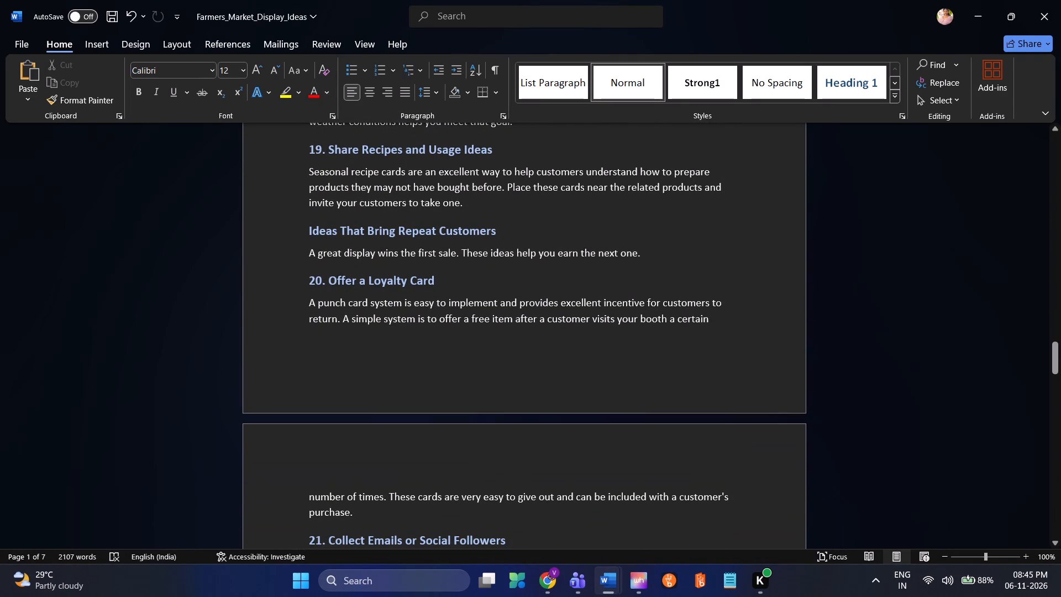
click(561, 300)
text(an)
key(space)
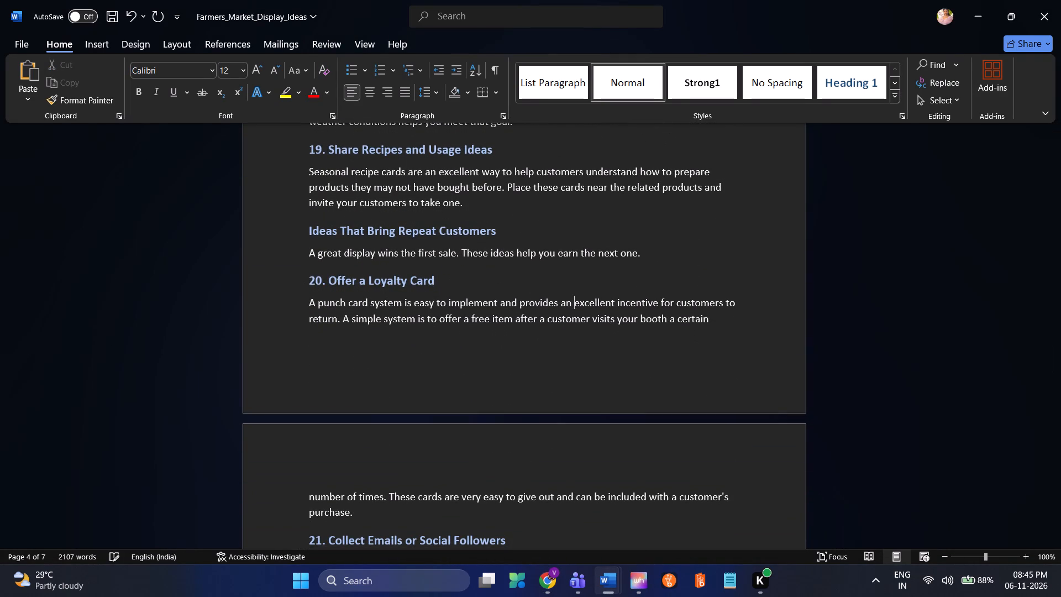
scroll(577, 335, up, 18)
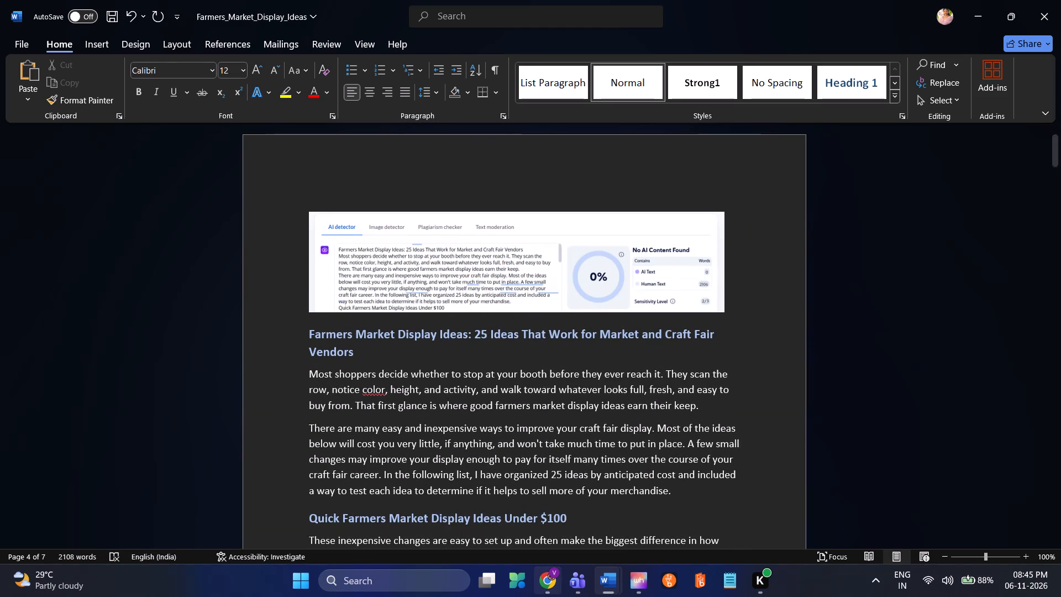
Accept the "Add an article" suggestion in Grammarly.
click(519, 499)
click(794, 344)
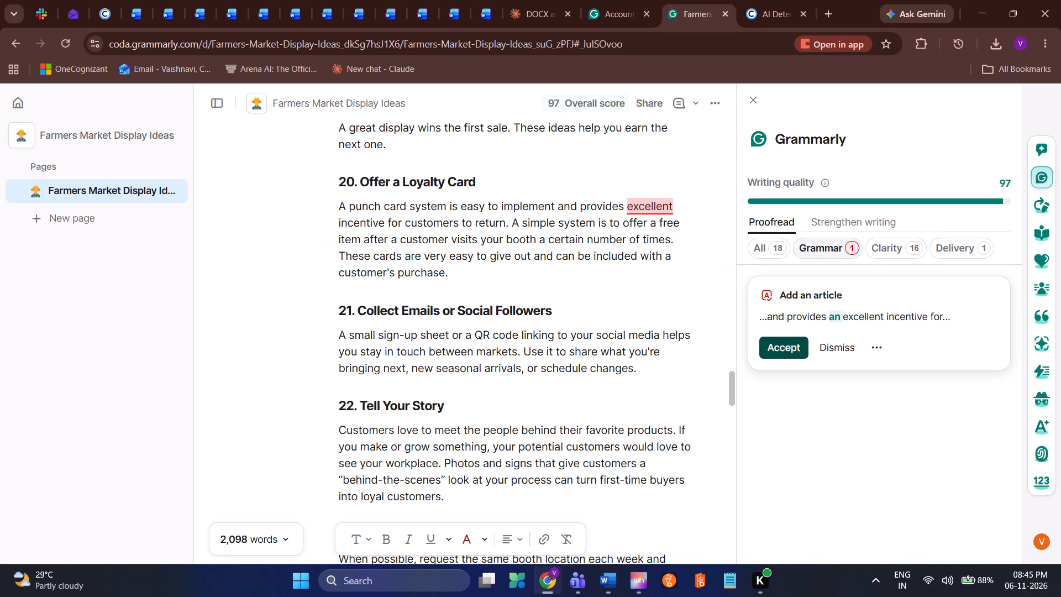
Capture a screenshot of the article's opening together with Grammarly's writing quality and cleared grammar suggestions.
scroll(508, 362, up, 17)
scroll(508, 362, up, 6)
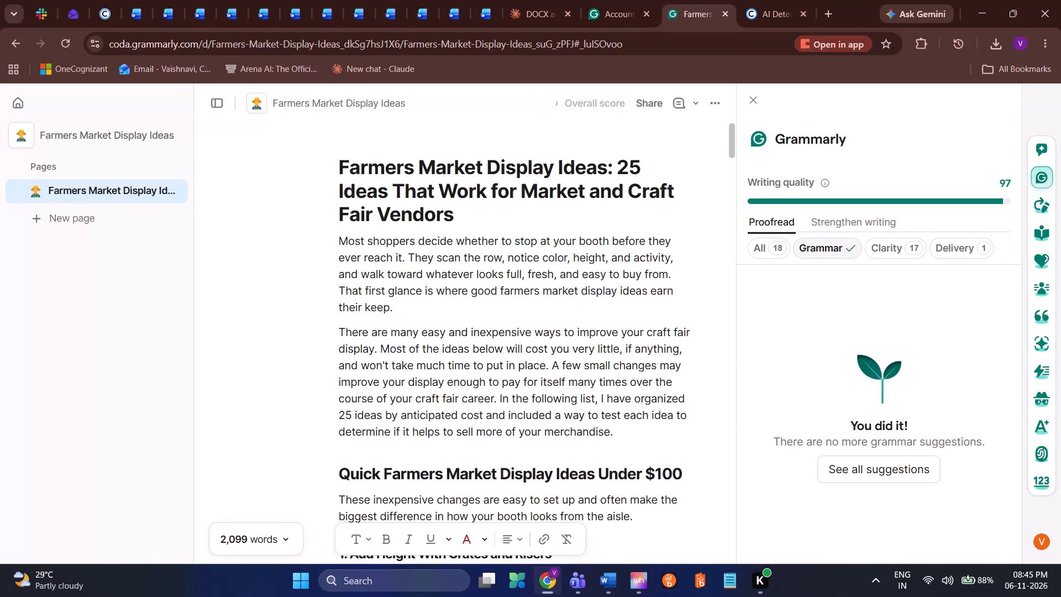
key(Print)
drag(324, 141, 1011, 467)
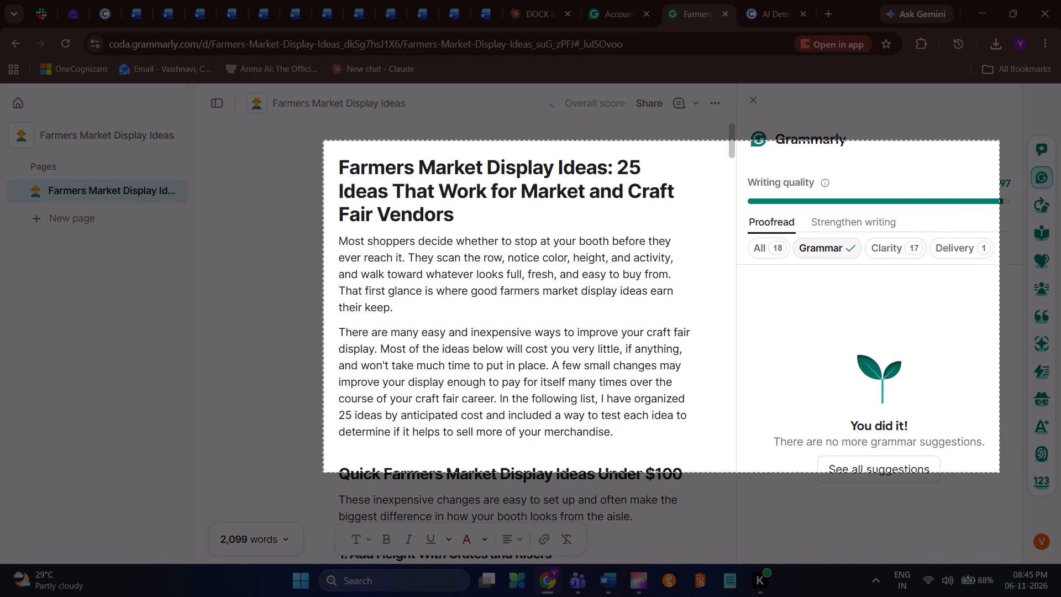
drag(1011, 467, 1026, 455)
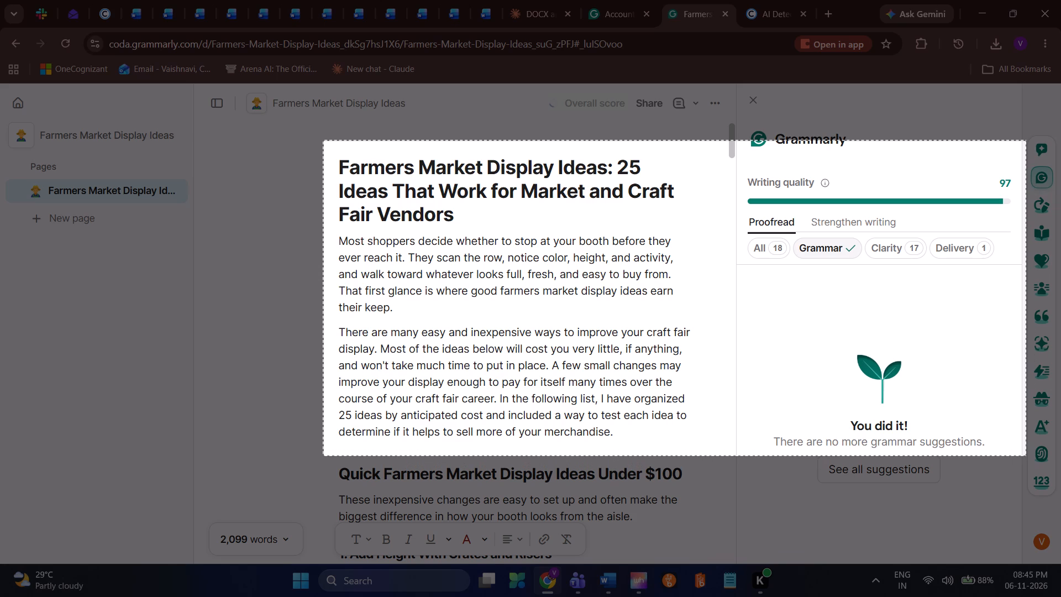
drag(1026, 455, 1021, 454)
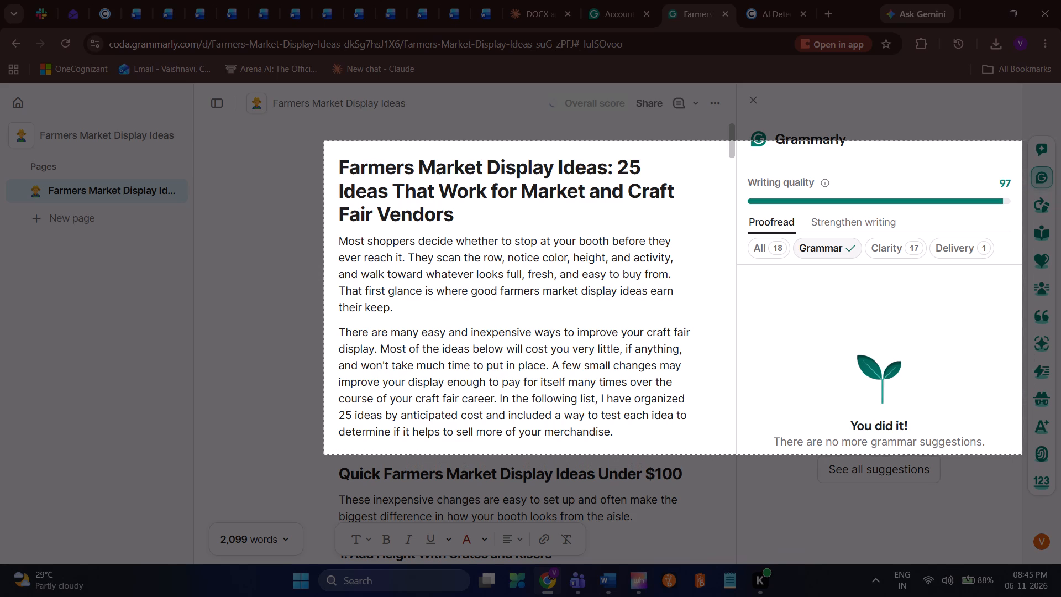
drag(1021, 454, 1018, 453)
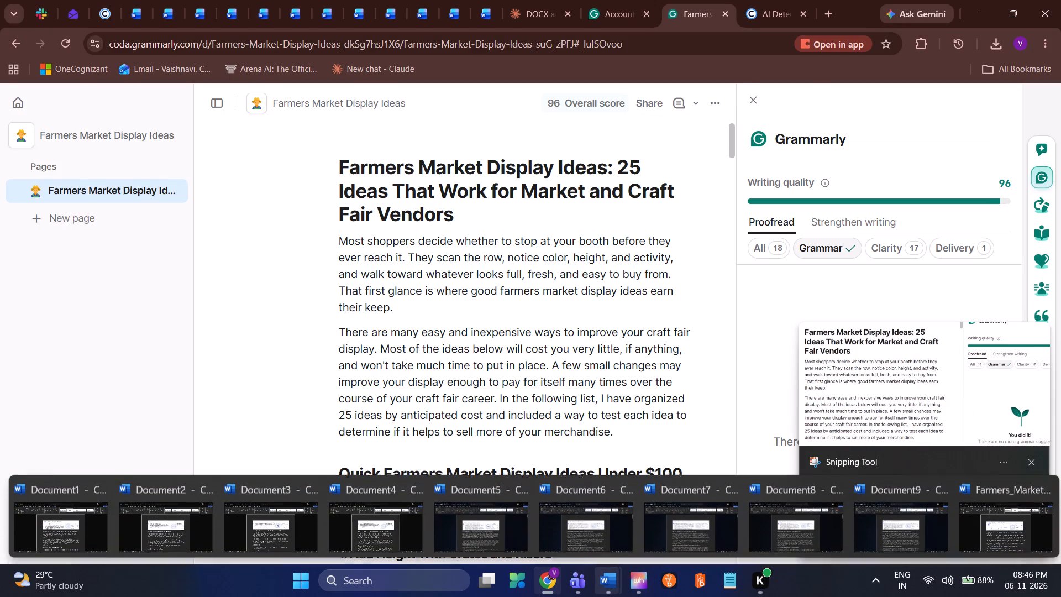
Paste the Grammarly screenshot into Word's Farmers_Market_Display_Ideas between the AI detector image and the title, on its own line.
click(968, 541)
click(452, 416)
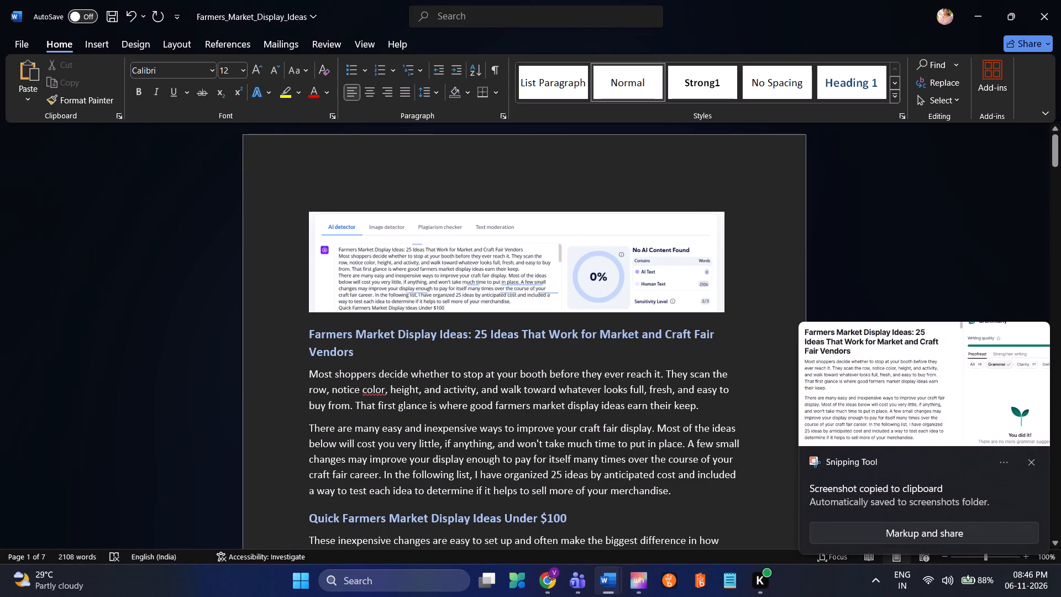
click(308, 331)
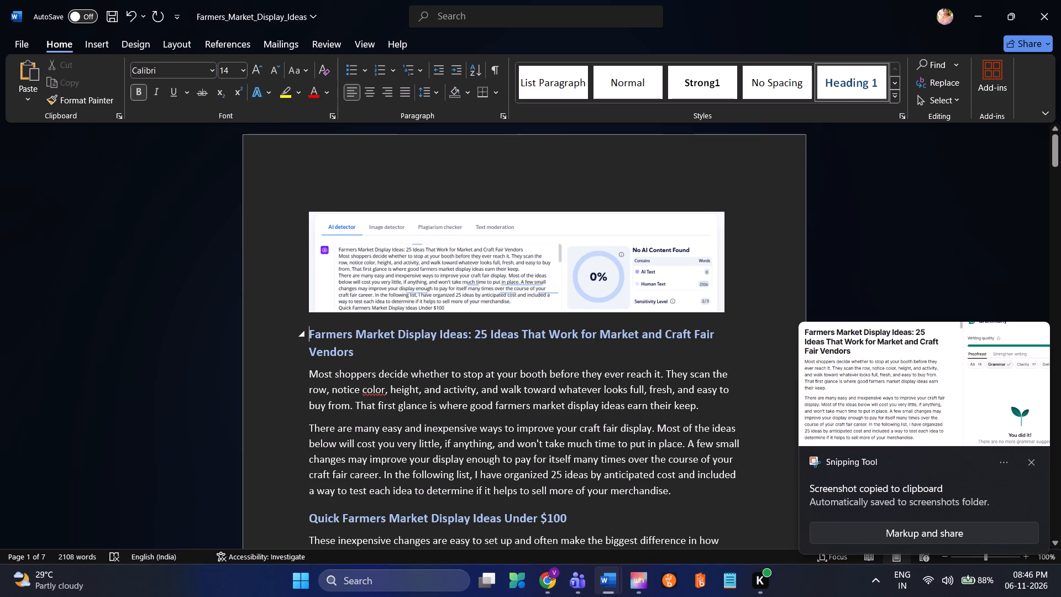
key(ctrl+v)
key(Return)
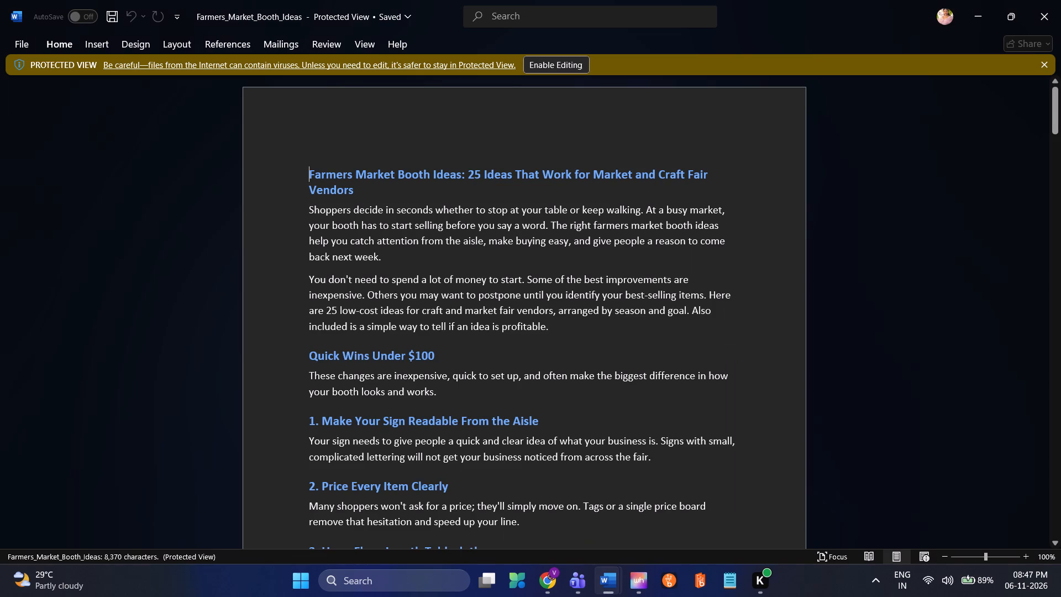
click(561, 66)
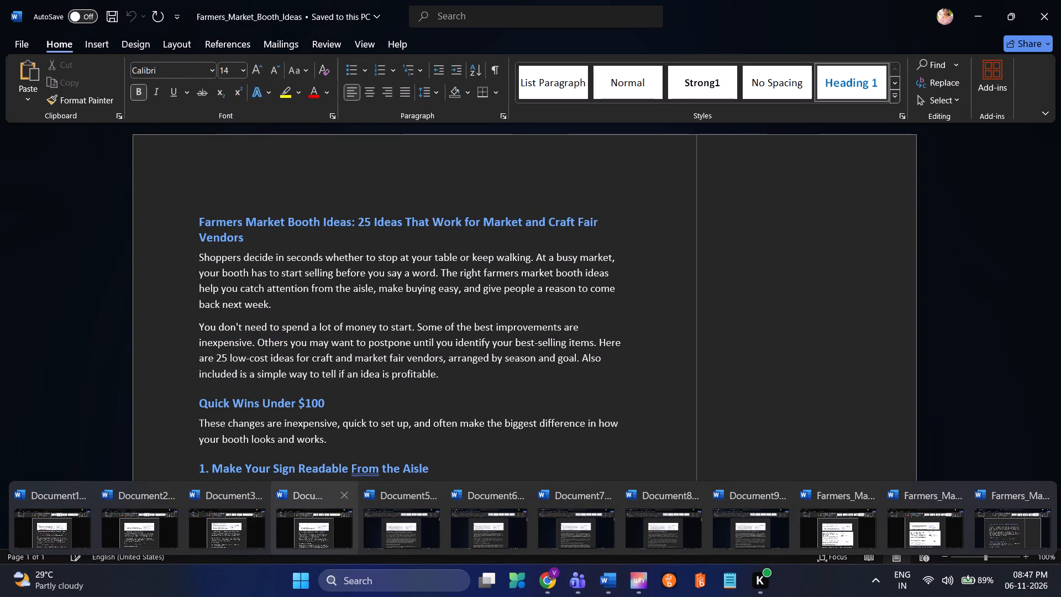
Copy the AI detector image from Document3 and paste it above the title in Farmers_Market_Booth_Ideas, on its own line.
click(221, 526)
click(380, 280)
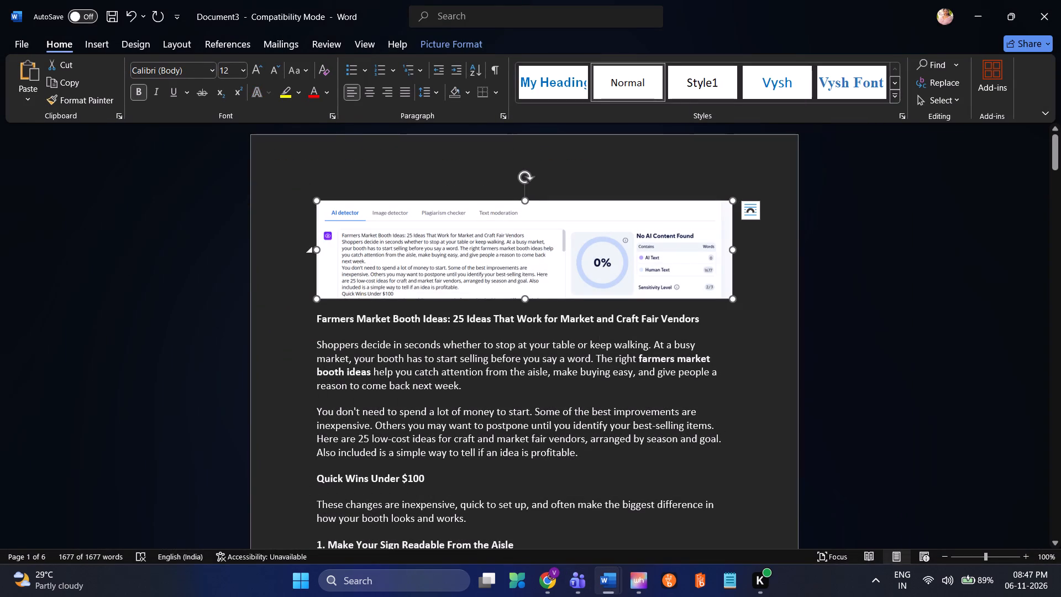
key(ctrl+c)
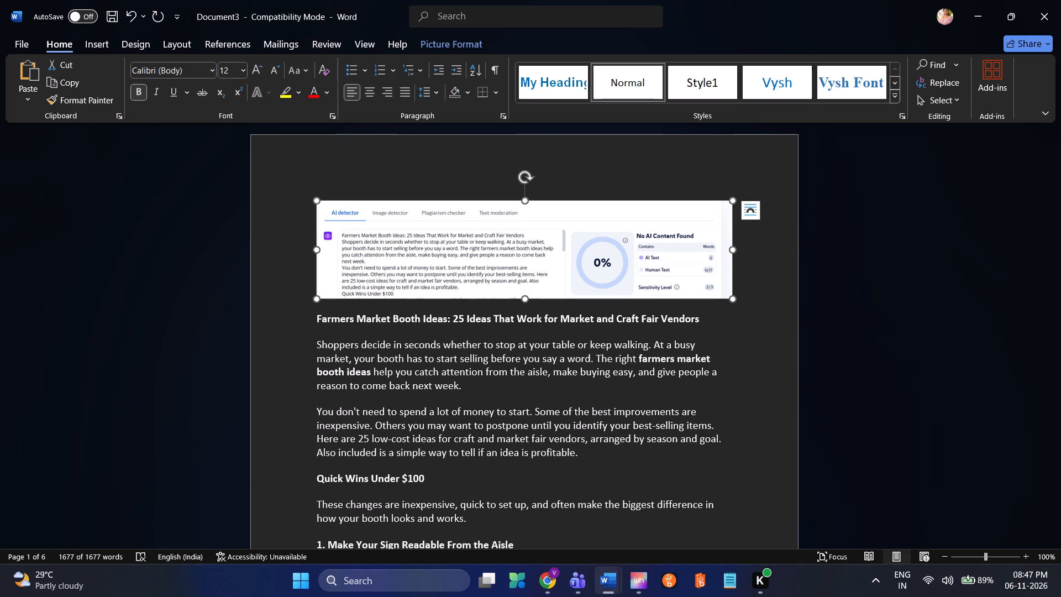
click(1013, 531)
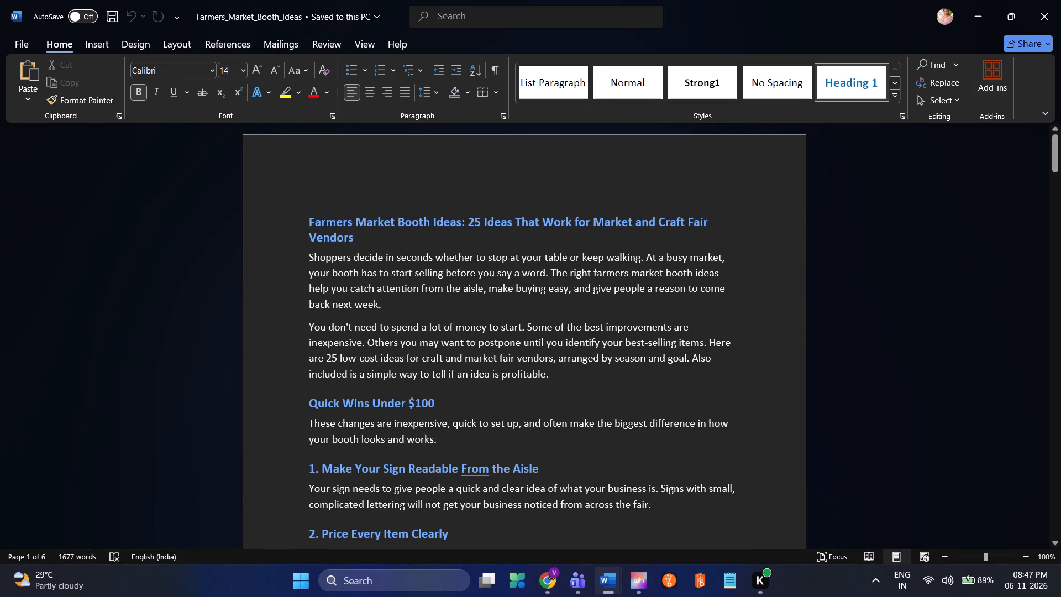
key(ctrl+v)
key(Return)
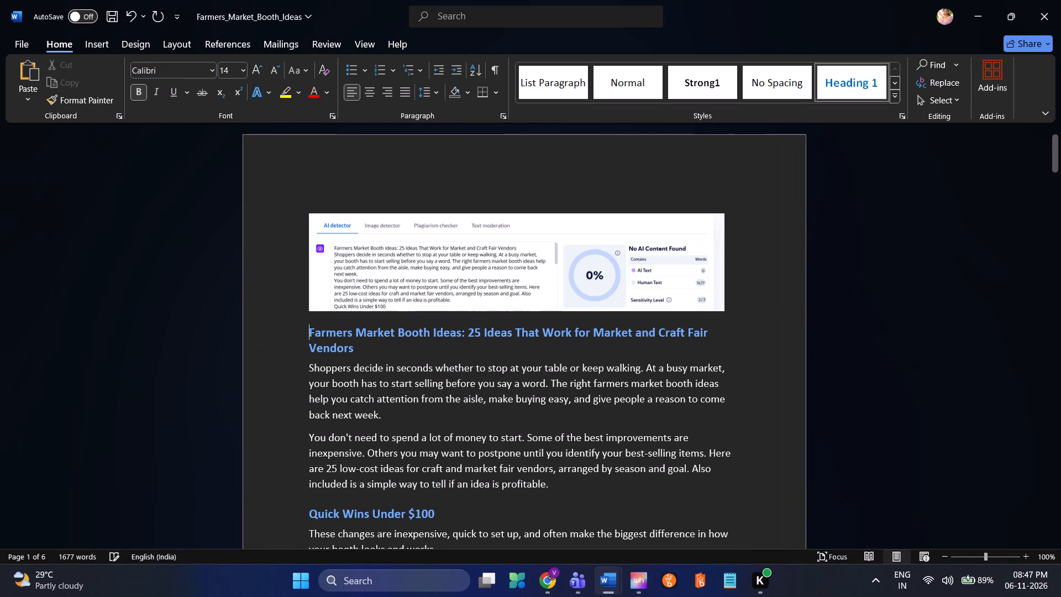
Copy the whole Farmers_Market_Booth_Ideas article into a new Grammarly page in Chrome and delete the image placeholder above the title.
key(ctrl+a)
key(ctrl+c)
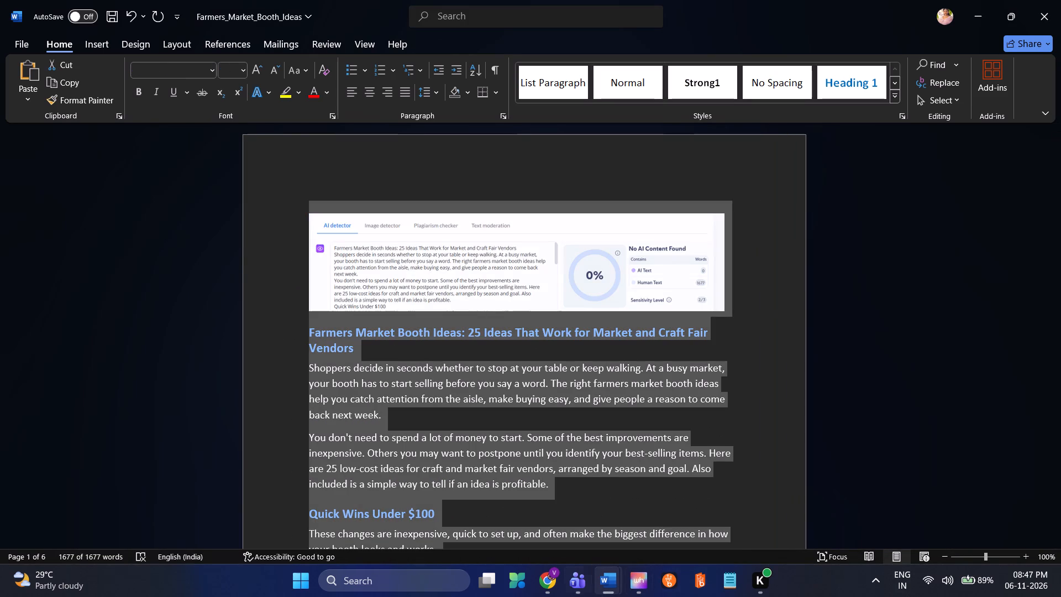
click(496, 502)
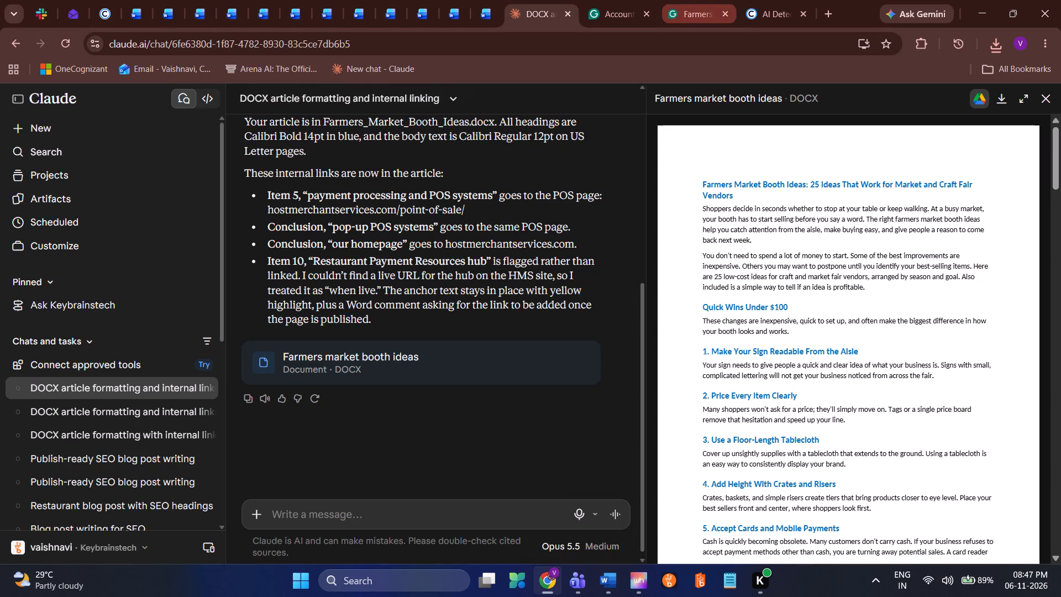
click(689, 0)
click(73, 237)
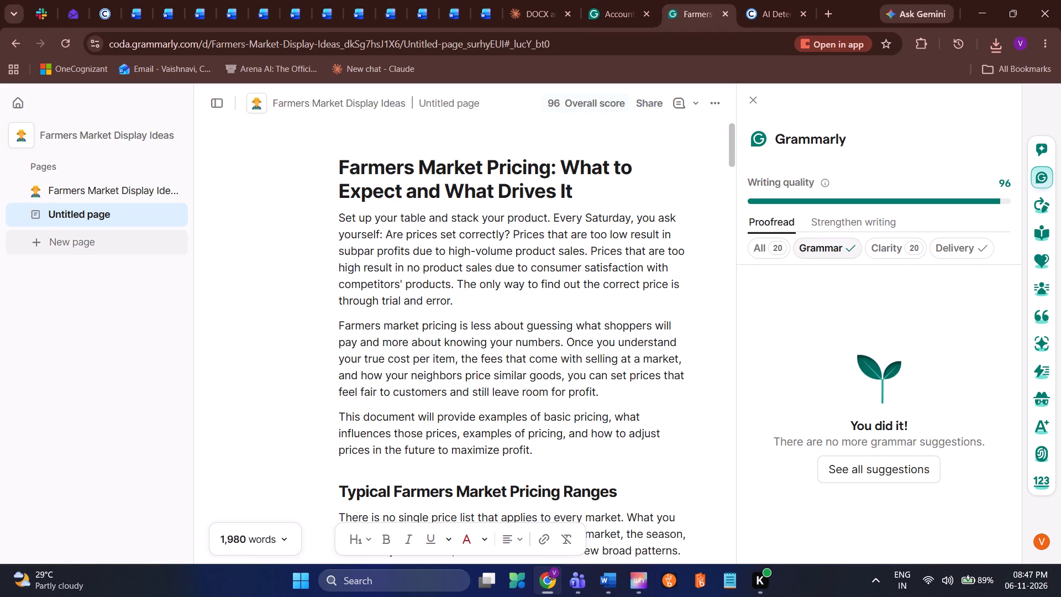
click(371, 274)
key(ctrl+v)
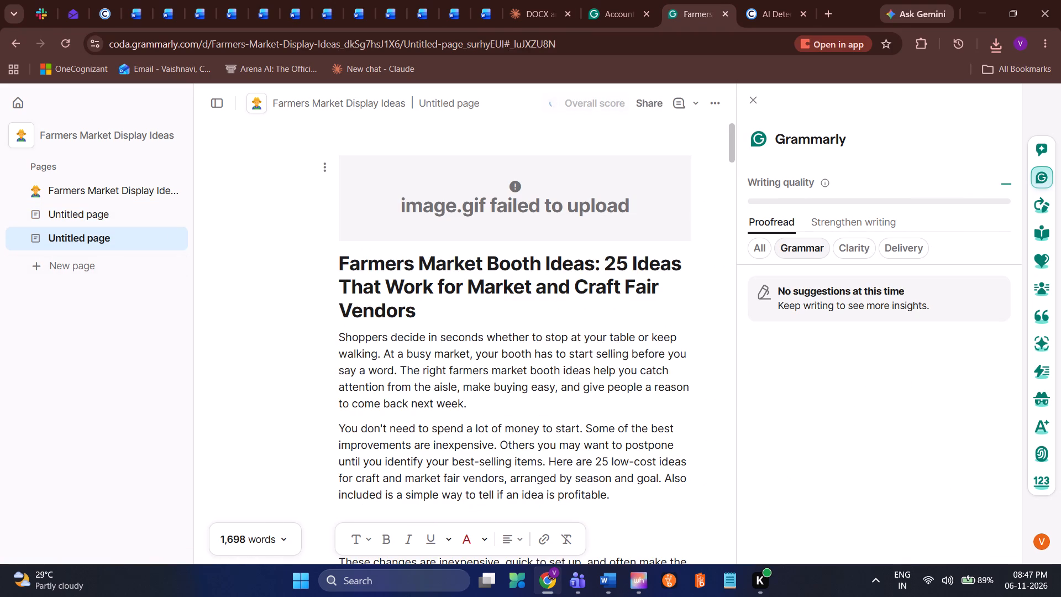
click(476, 193)
key(BackSpace)
key(BackSpace)
key(BackSpace)
key(BackSpace)
key(BackSpace)
key(BackSpace)
key(BackSpace)
key(BackSpace)
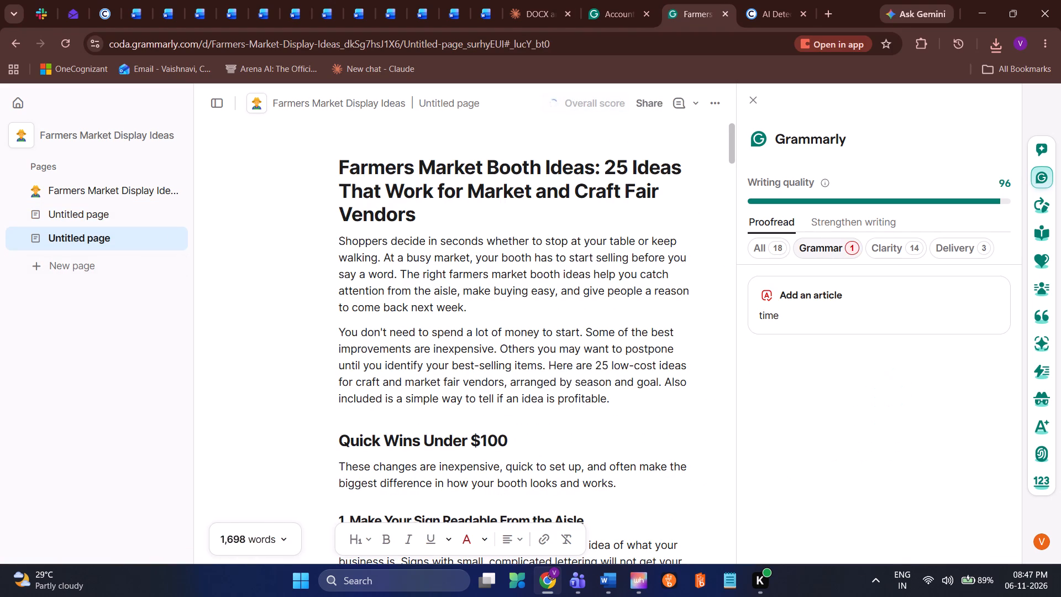
Review the missing-article suggestion against the end of Farmers_Market_Booth_Ideas in Word, and accept "the time of writing" in Grammarly.
click(794, 294)
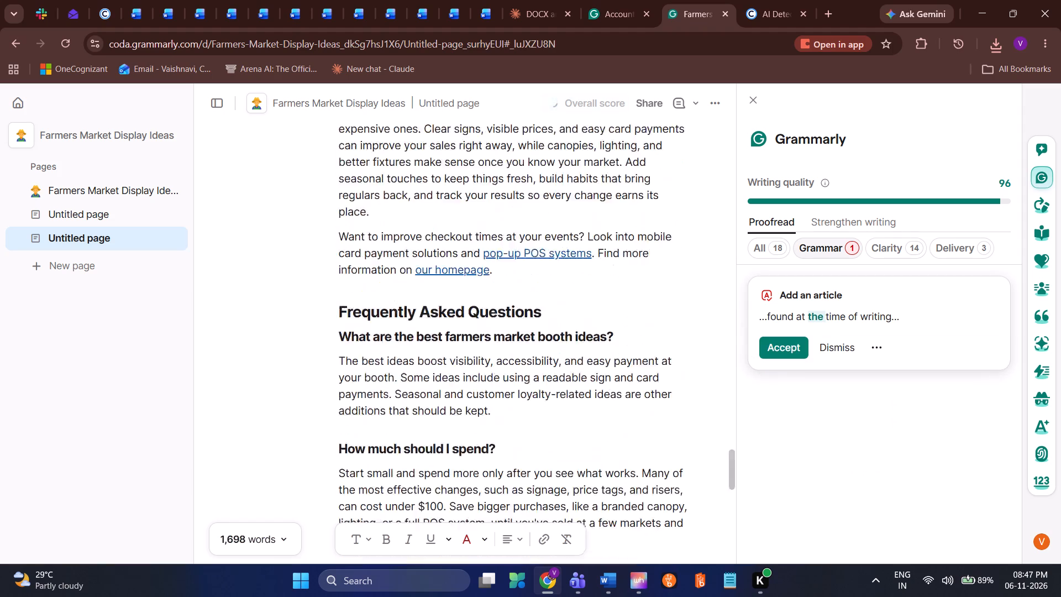
scroll(581, 308, up, 1)
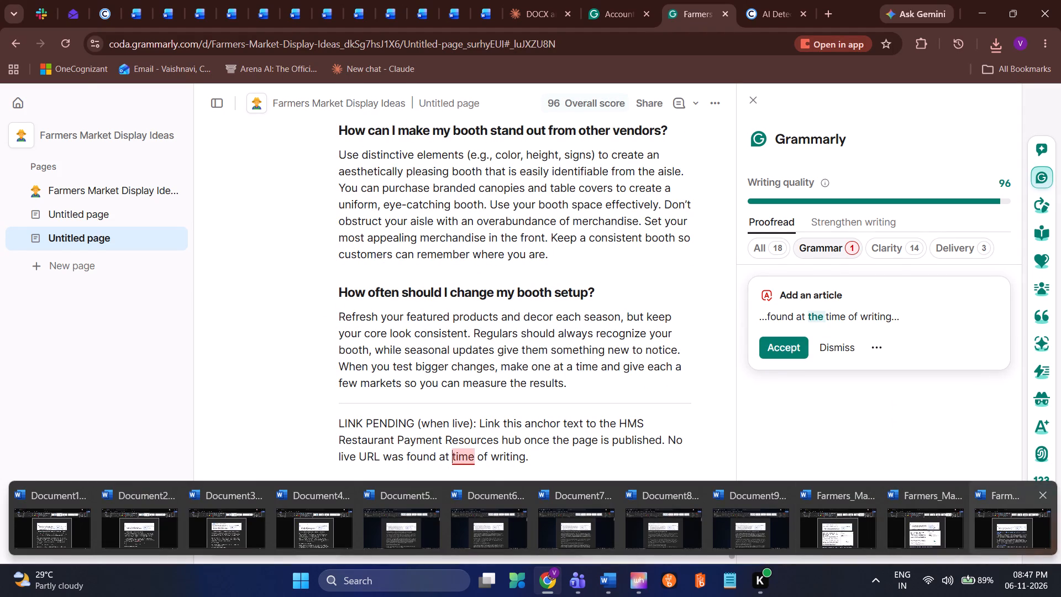
click(1010, 521)
click(654, 460)
scroll(654, 460, down, 8)
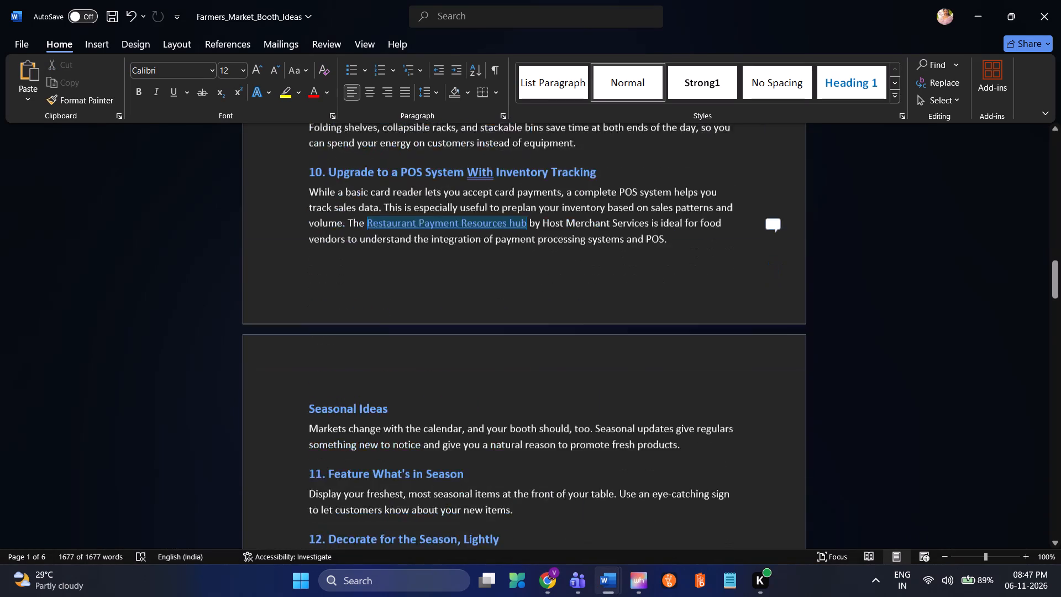
scroll(654, 460, down, 9)
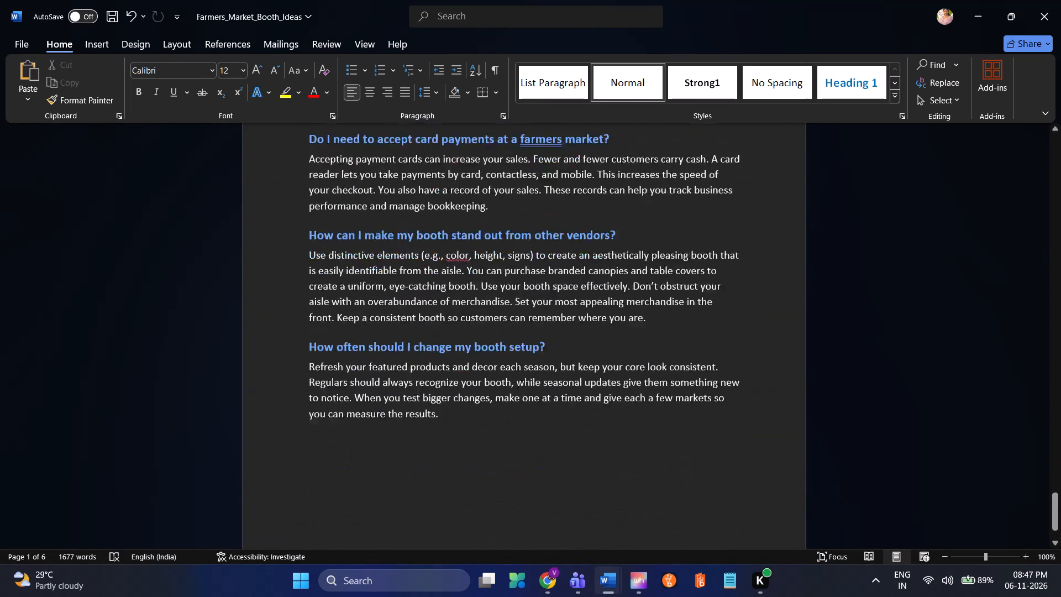
scroll(654, 460, up, 1)
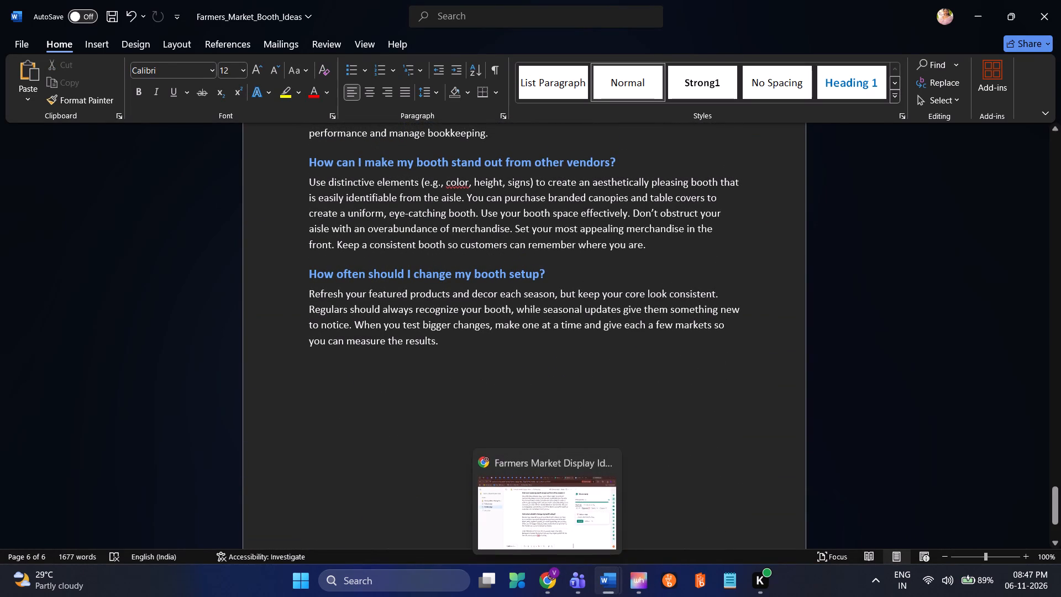
click(505, 521)
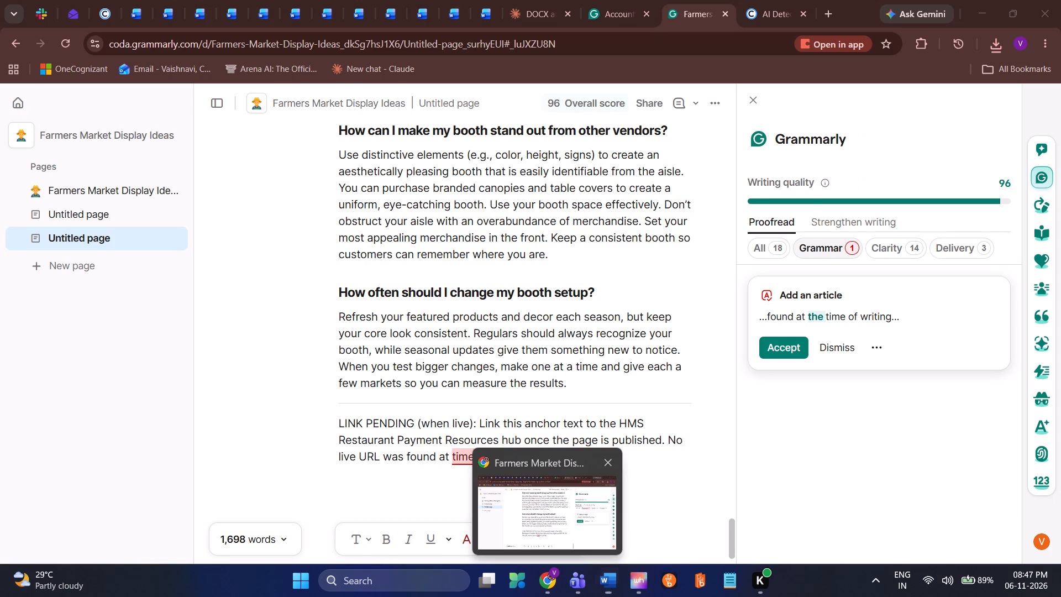
click(780, 341)
Capture a screenshot of the Farmers Market Booth Ideas title and opening paragraphs together with Grammarly's writing quality and proofreading results.
scroll(540, 298, up, 8)
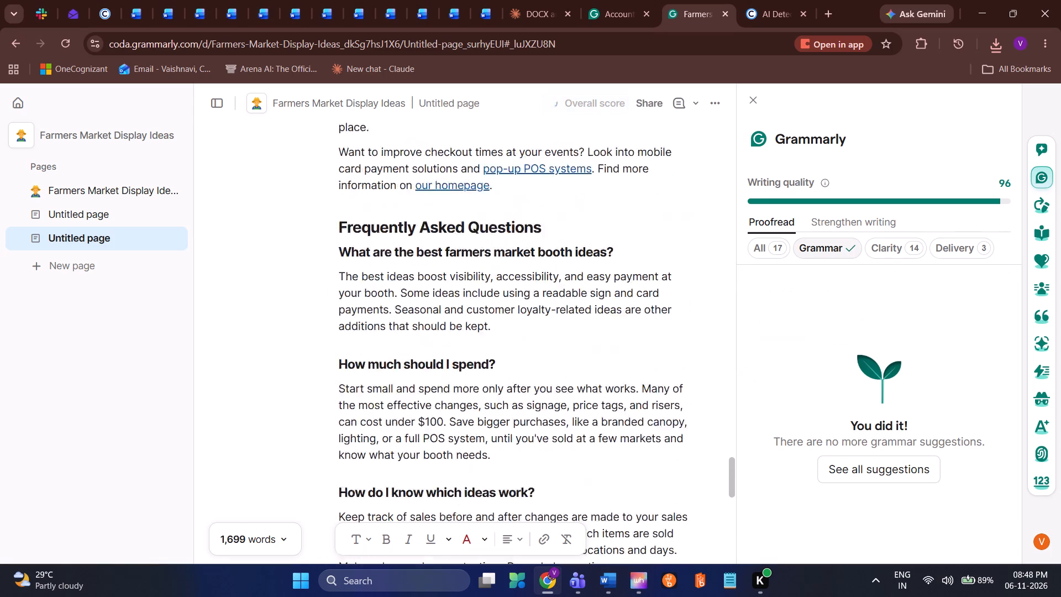
scroll(540, 298, up, 15)
key(Print)
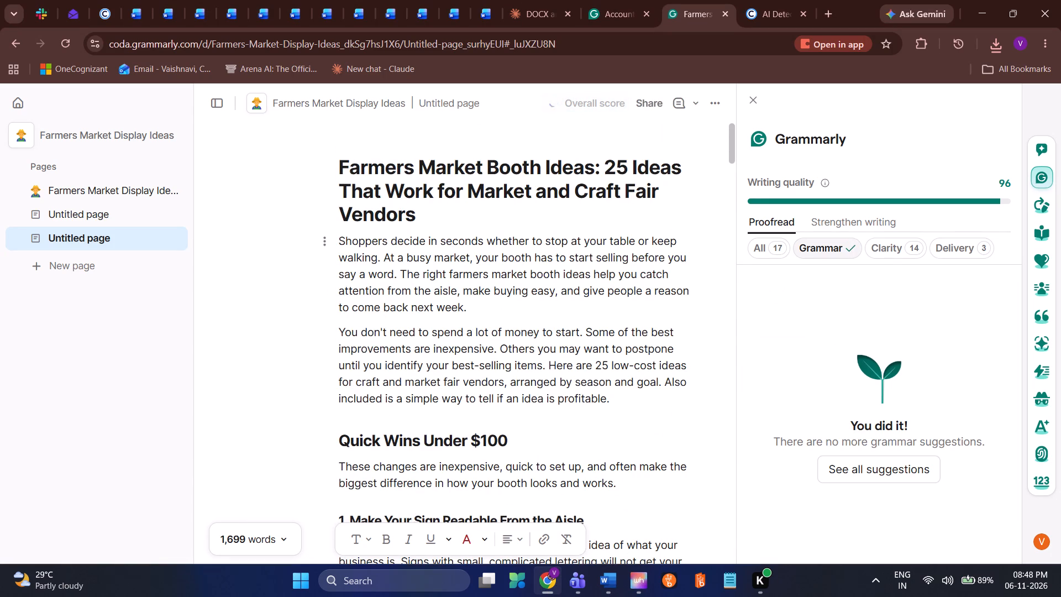
drag(310, 123, 1033, 432)
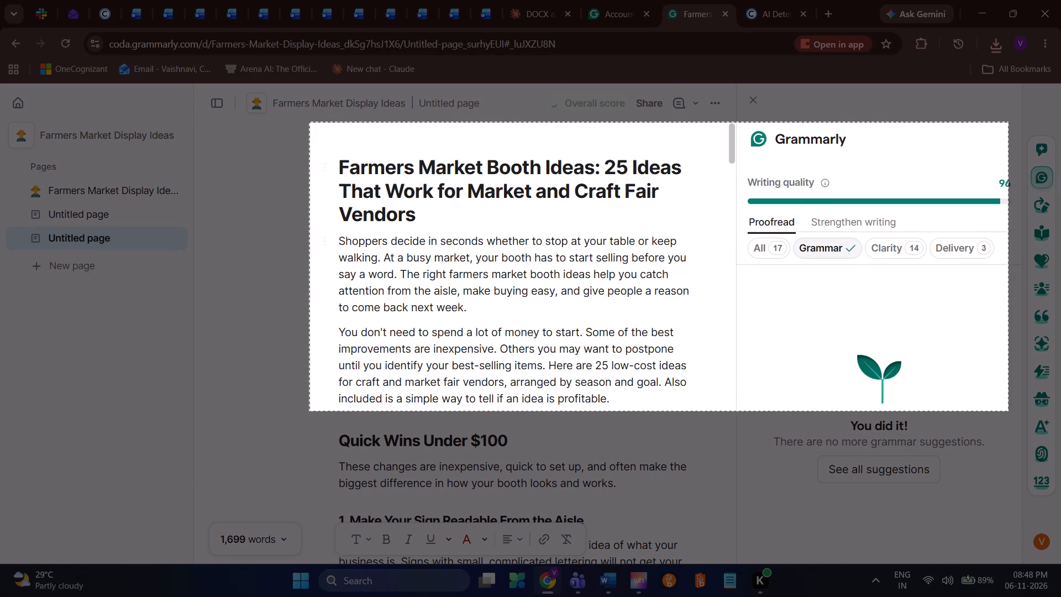
drag(1033, 432, 1025, 457)
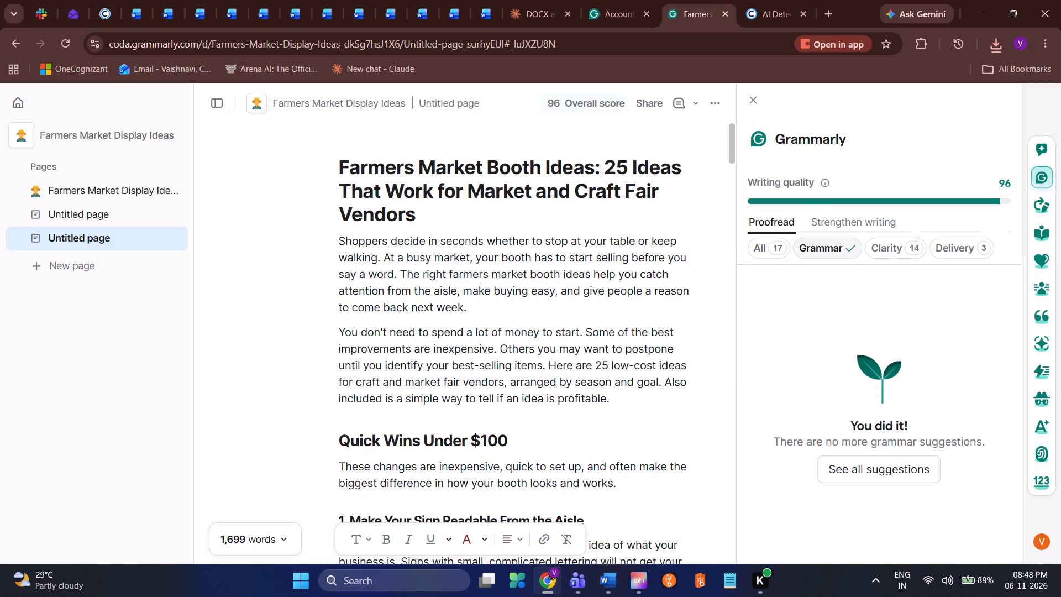
Paste the Grammarly screenshot into Word's Farmers_Market_Booth_Ideas between the AI detector image and the title, on its own line.
click(1007, 517)
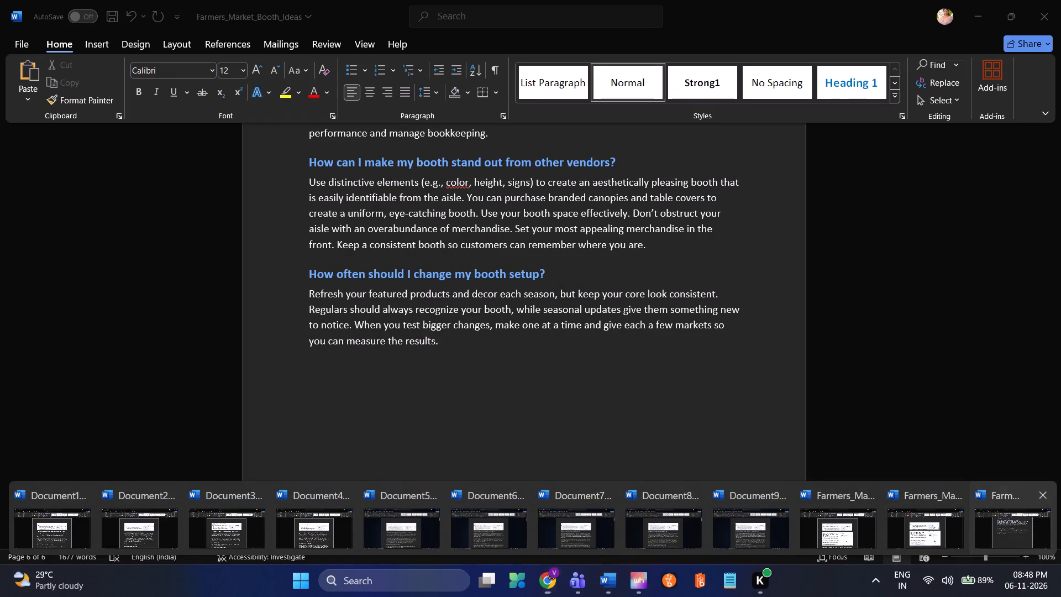
click(673, 427)
scroll(673, 427, up, 20)
scroll(673, 427, up, 1)
scroll(432, 318, up, 1)
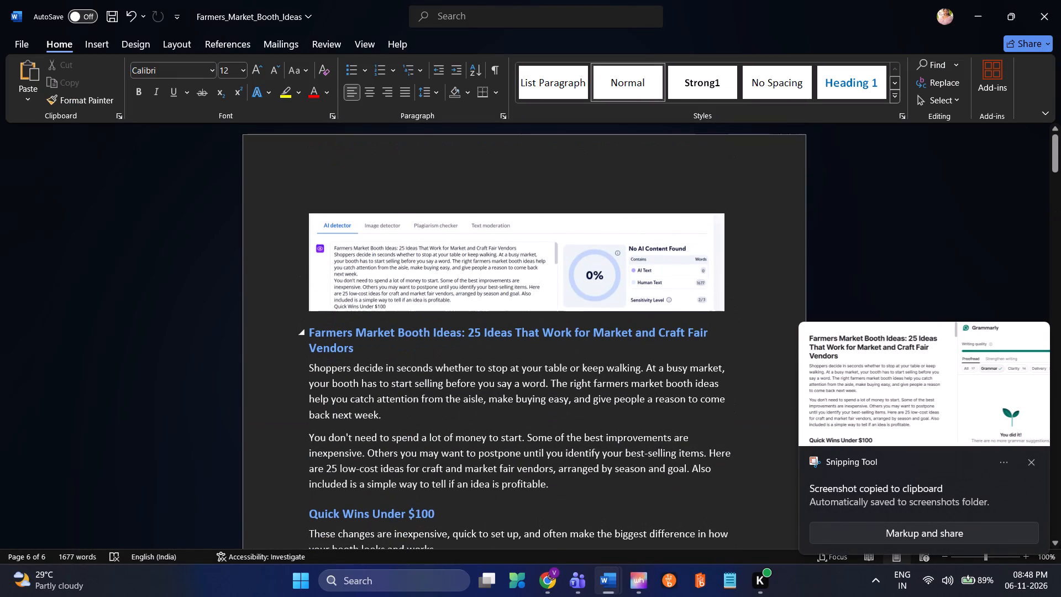
click(306, 331)
click(309, 334)
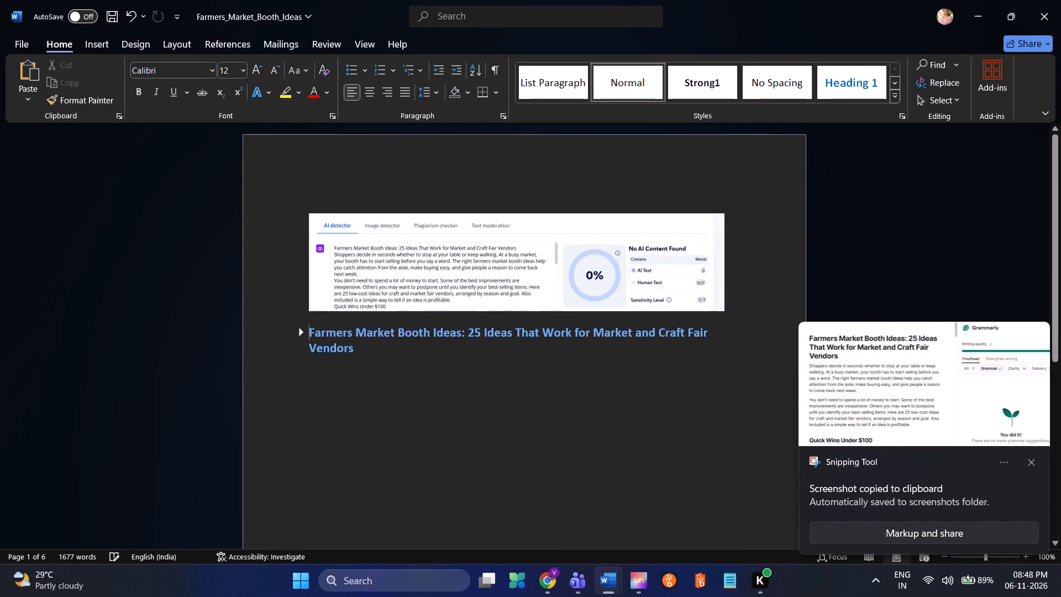
click(300, 333)
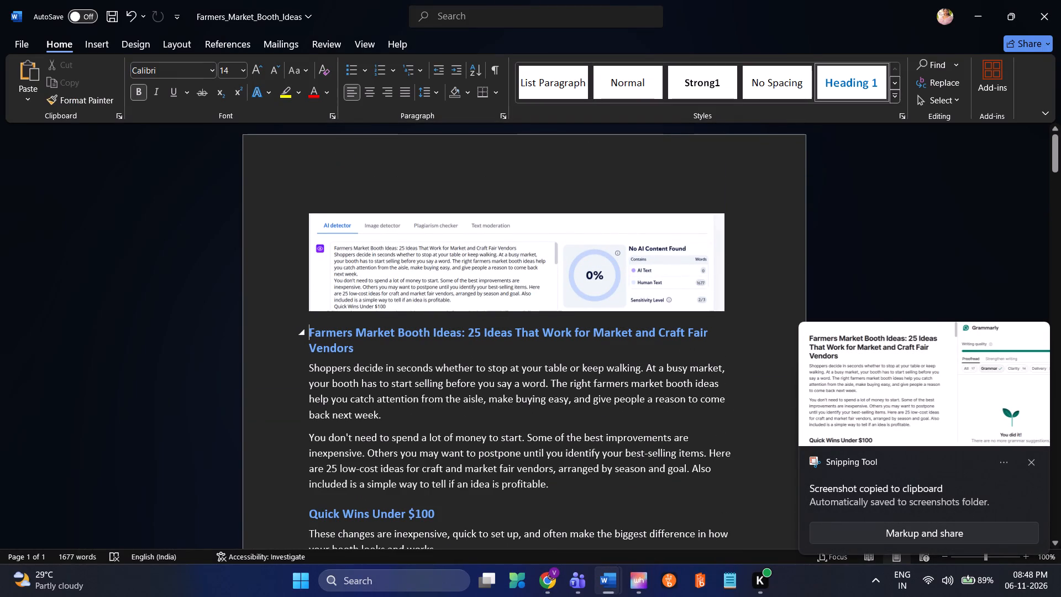
key(ctrl+v)
key(Return)
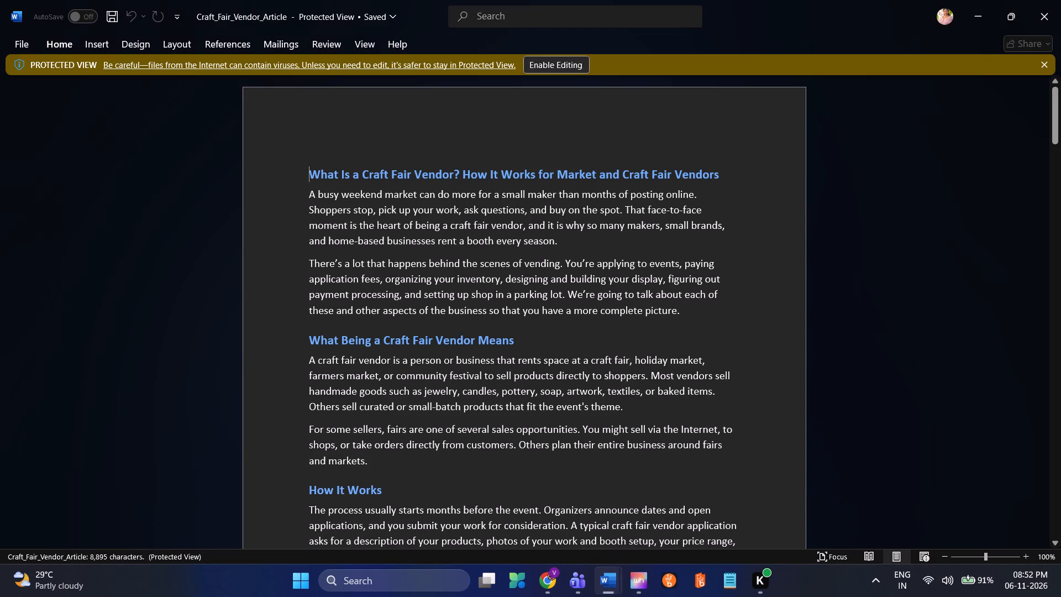
click(535, 65)
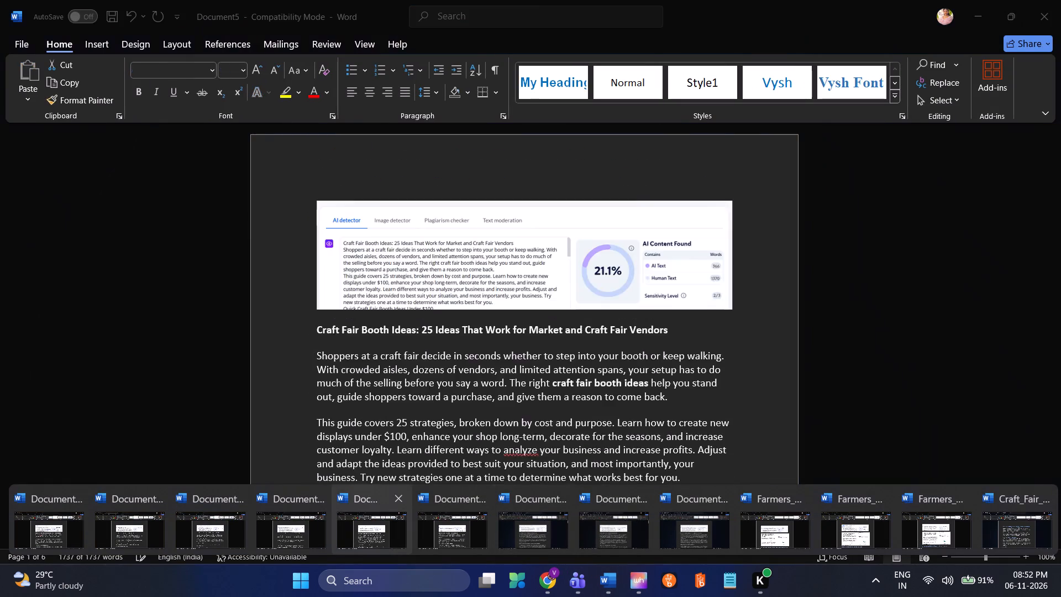
Copy the AI detector screenshot from Document4 to the top of Craft_Fair_Vendor_Article, with a line break before the title.
click(269, 522)
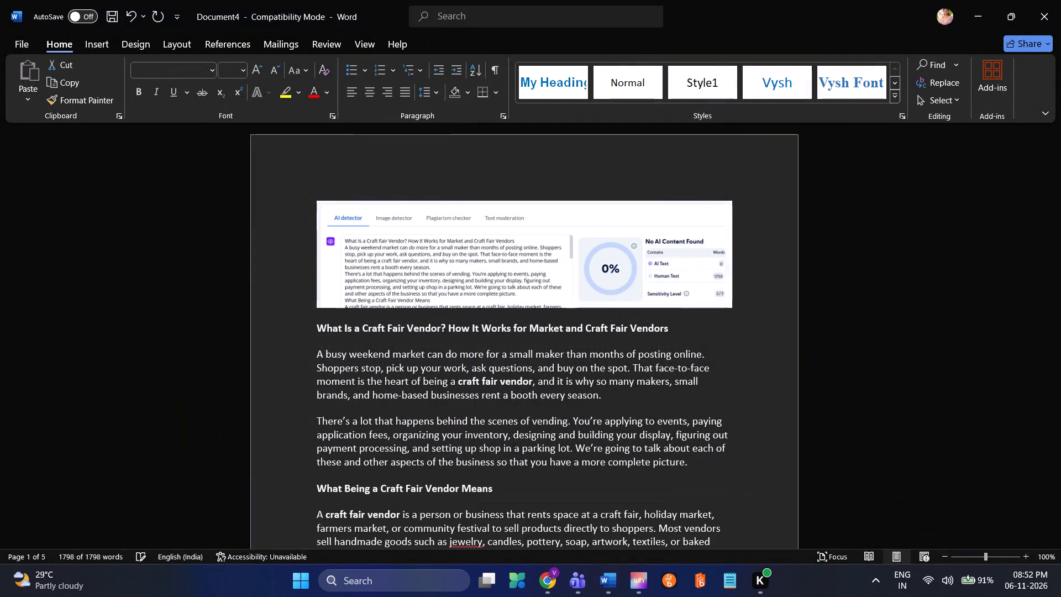
click(437, 259)
key(ctrl+c)
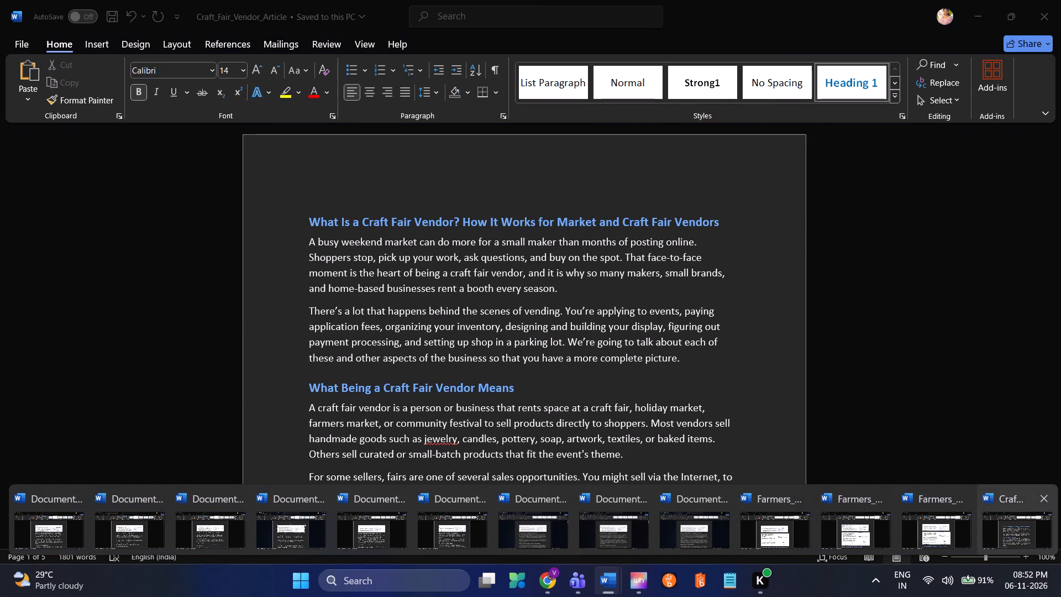
click(1046, 525)
key(ctrl+v)
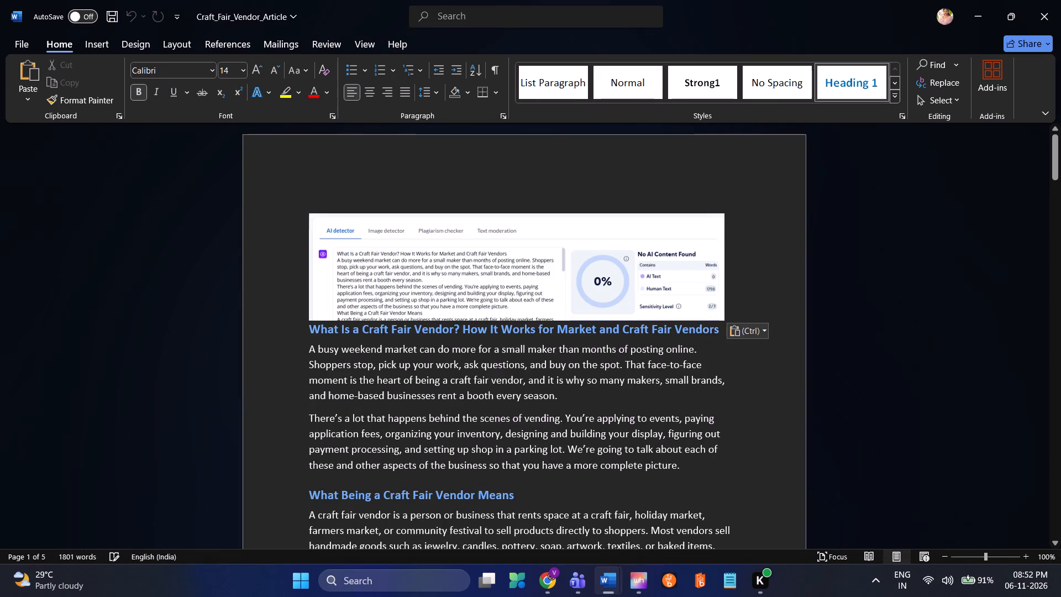
key(Return)
Copy all of Craft_Fair_Vendor_Article and paste it into a new page of the "Farmers Market Display Ideas" Grammarly document in Chrome.
key(ctrl+a)
key(ctrl+c)
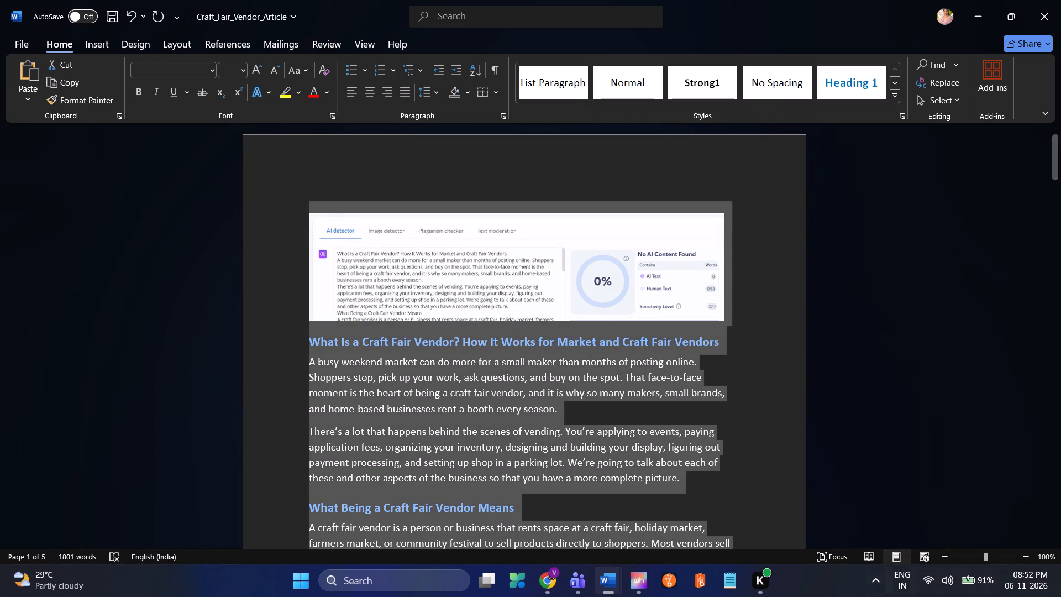
click(506, 498)
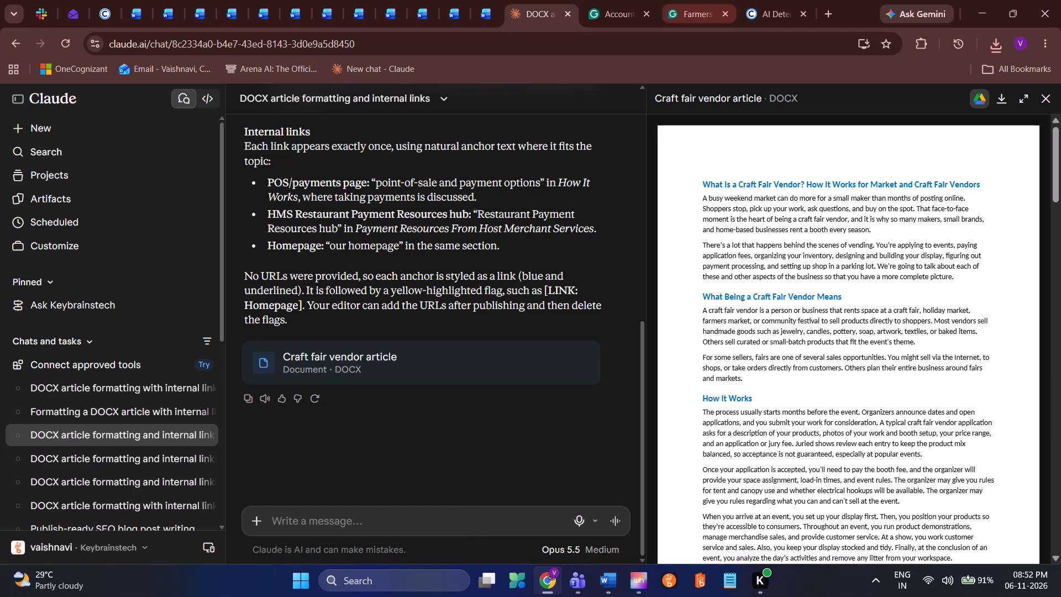
click(692, 20)
click(86, 263)
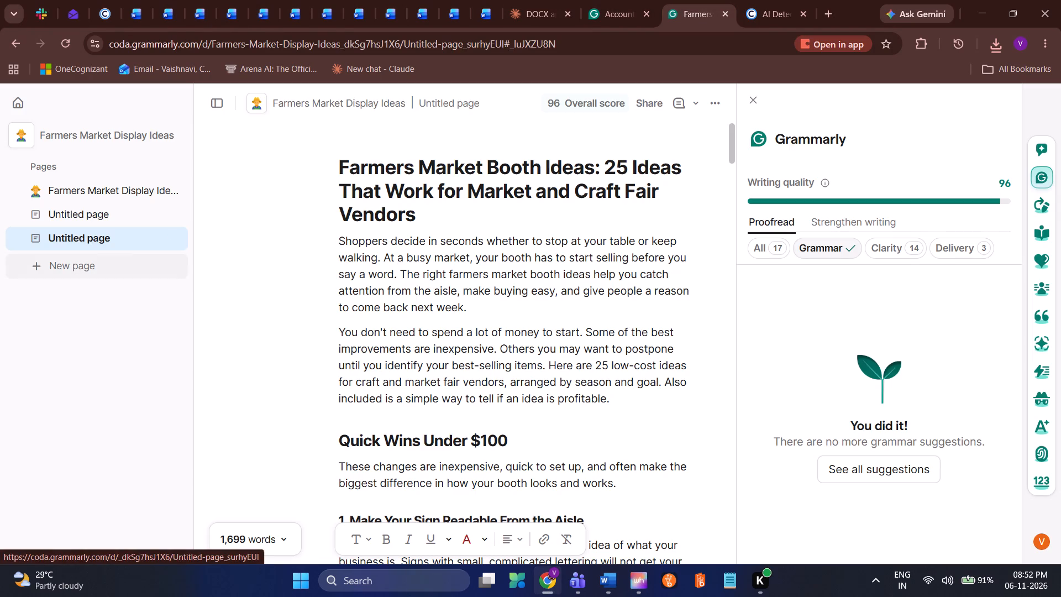
click(353, 243)
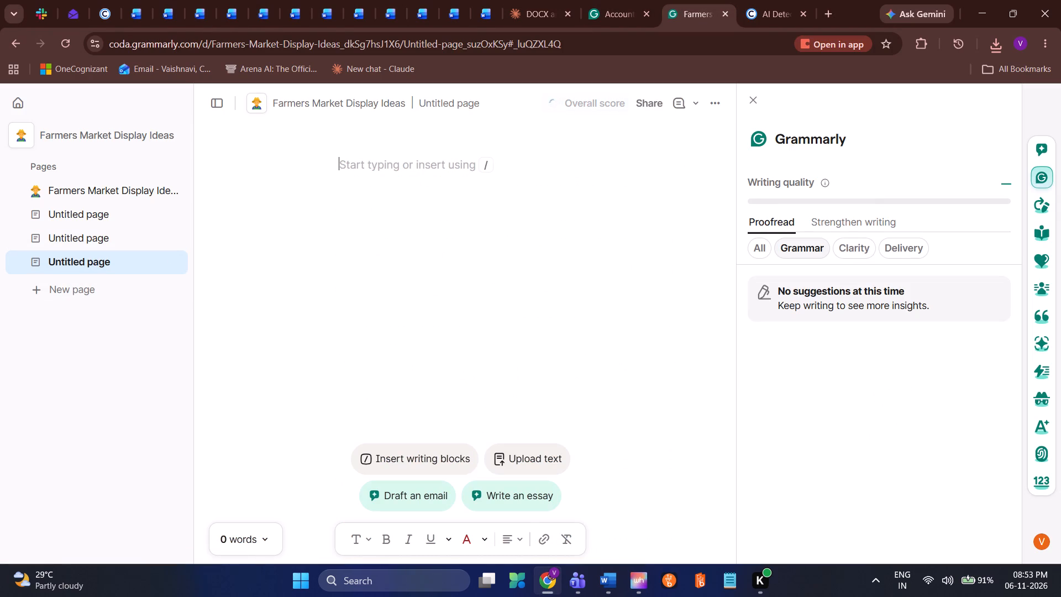
key(ctrl+v)
Delete the pasted AI detector screenshot and the empty line above the craft fair vendor title in Grammarly.
click(418, 208)
key(BackSpace)
key(BackSpace)
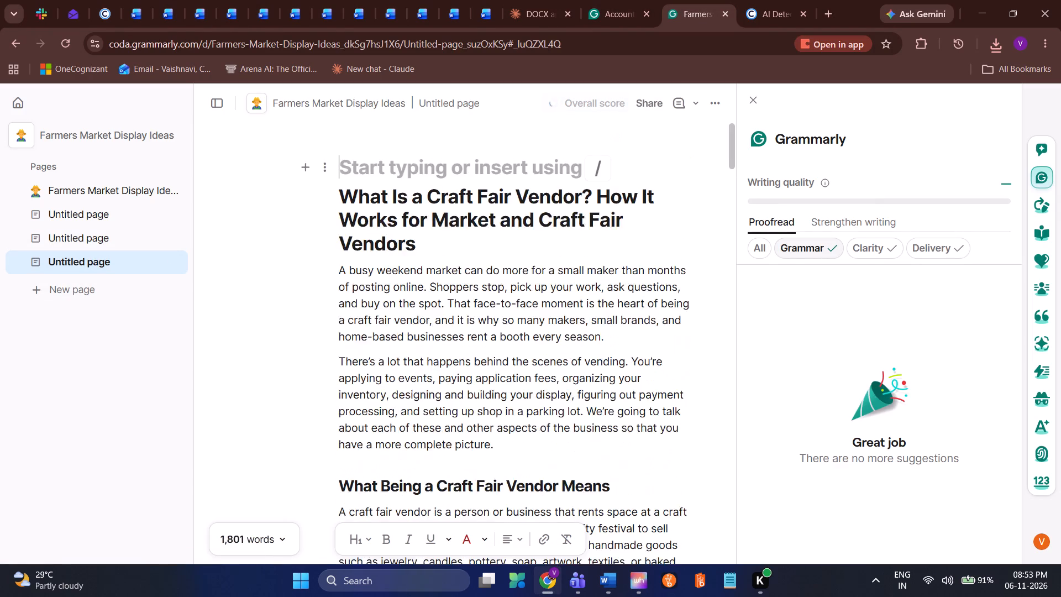
key(BackSpace)
key(BackSpace)
key(BackSpace)
key(BackSpace)
key(BackSpace)
key(BackSpace)
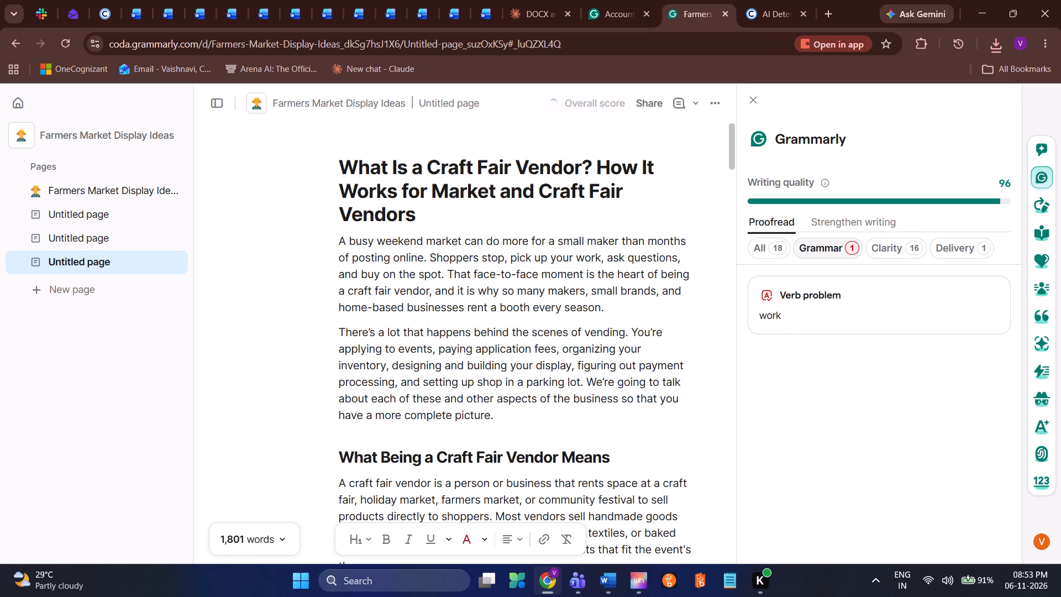
In Craft_Fair_Vendor_Article in Word, replace "work" with "handle" before "customer service and sales", following Grammarly's verb problem suggestion.
click(816, 296)
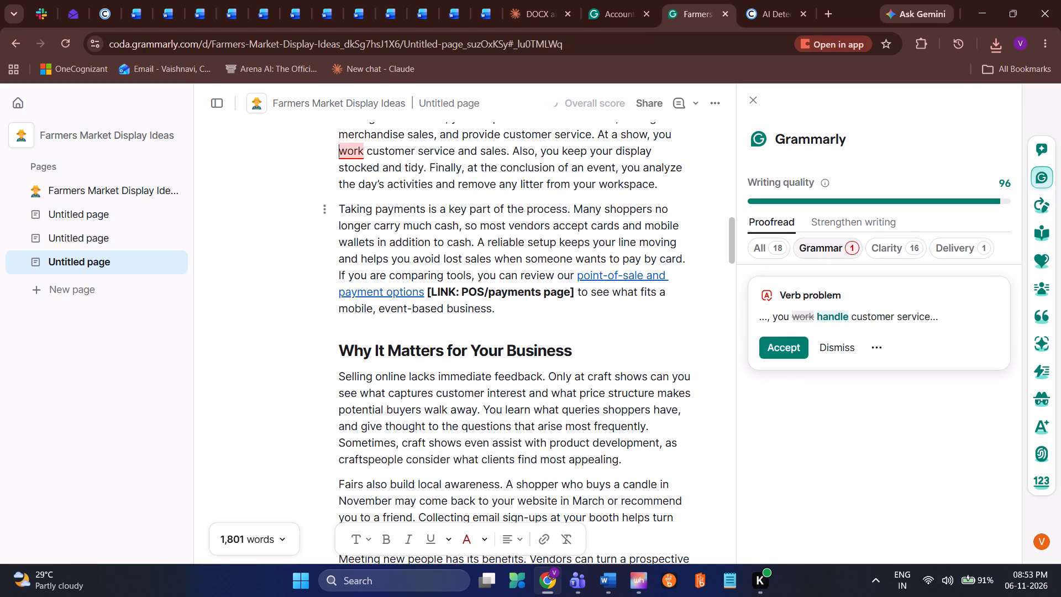
scroll(546, 295, up, 3)
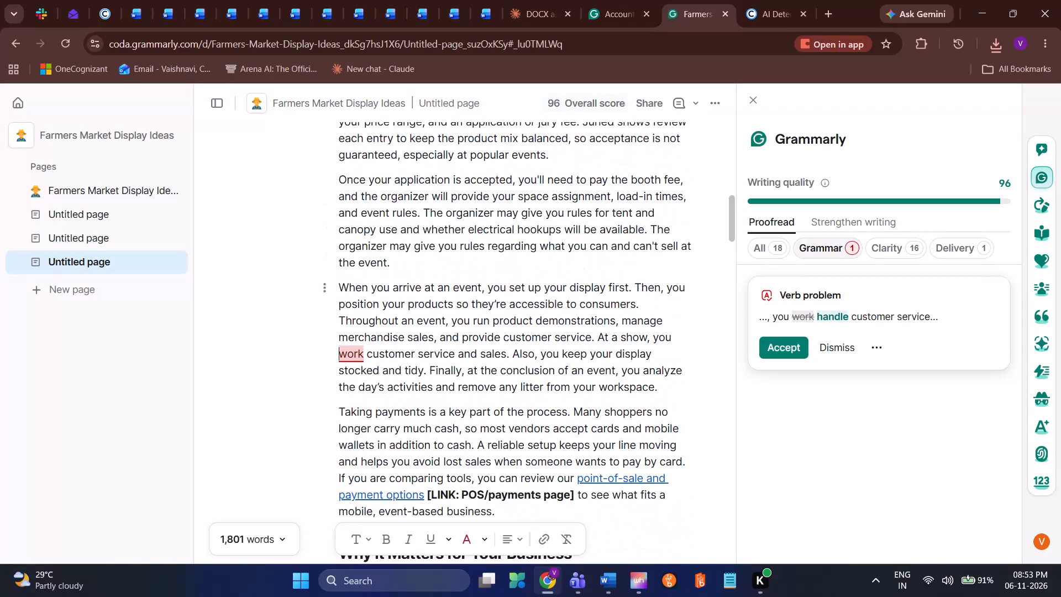
scroll(633, 296, up, 1)
scroll(534, 435, up, 1)
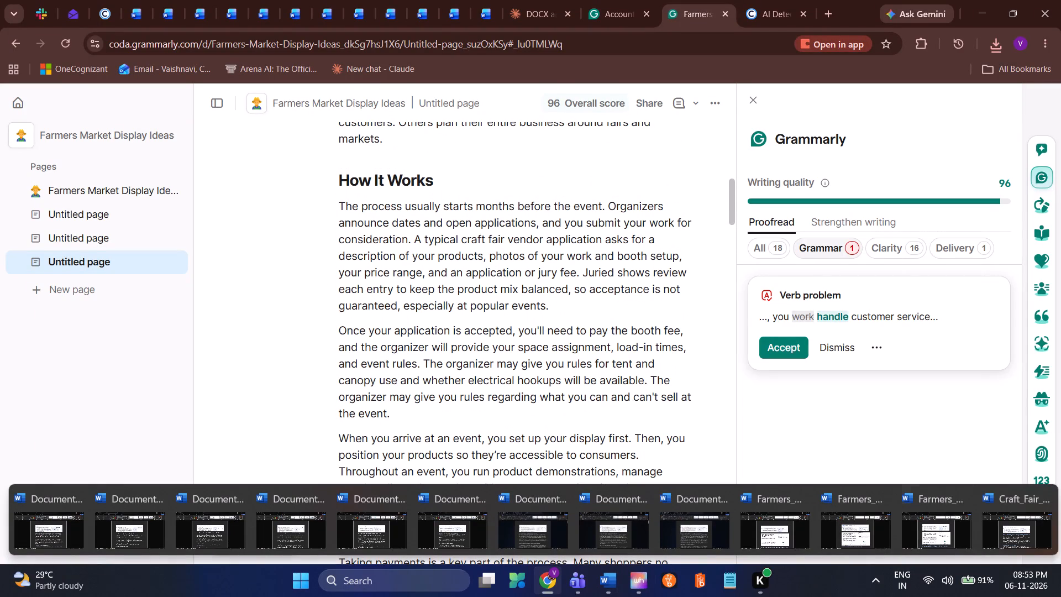
click(996, 535)
click(879, 504)
scroll(879, 504, down, 2)
scroll(671, 463, down, 2)
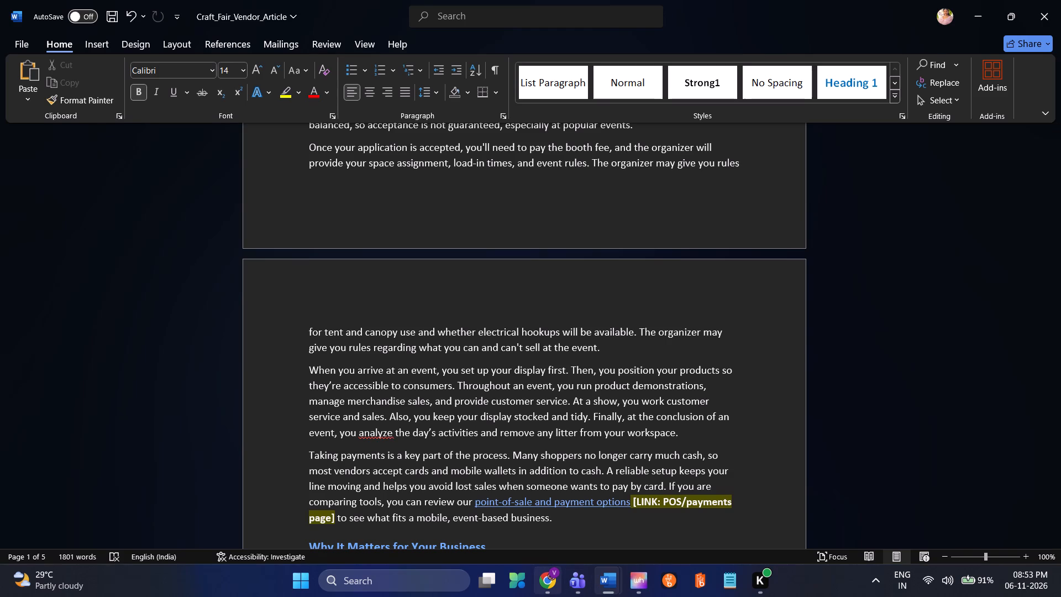
click(508, 521)
scroll(519, 382, down, 1)
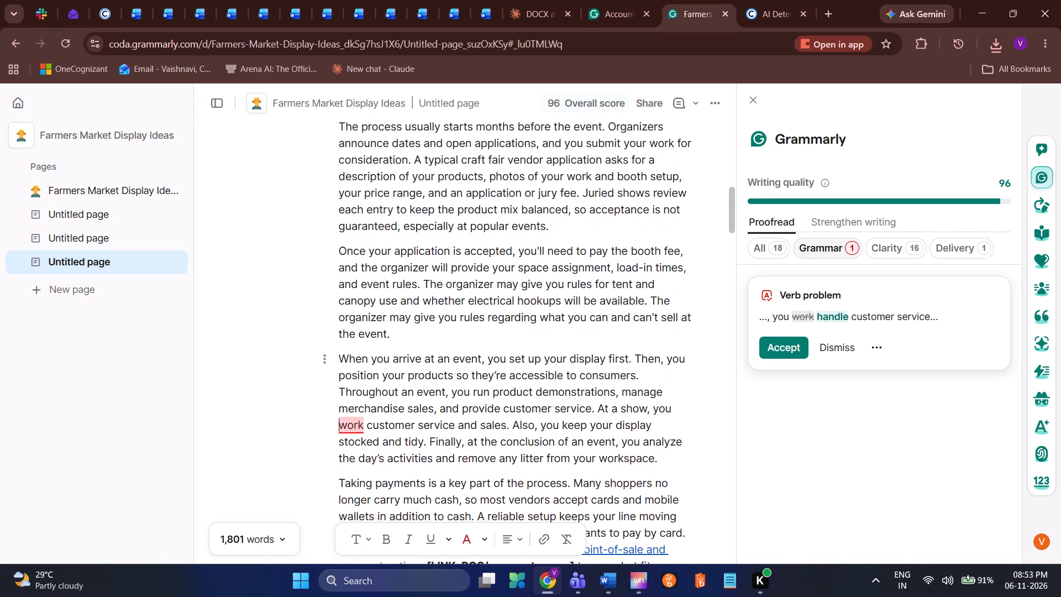
scroll(564, 325, down, 1)
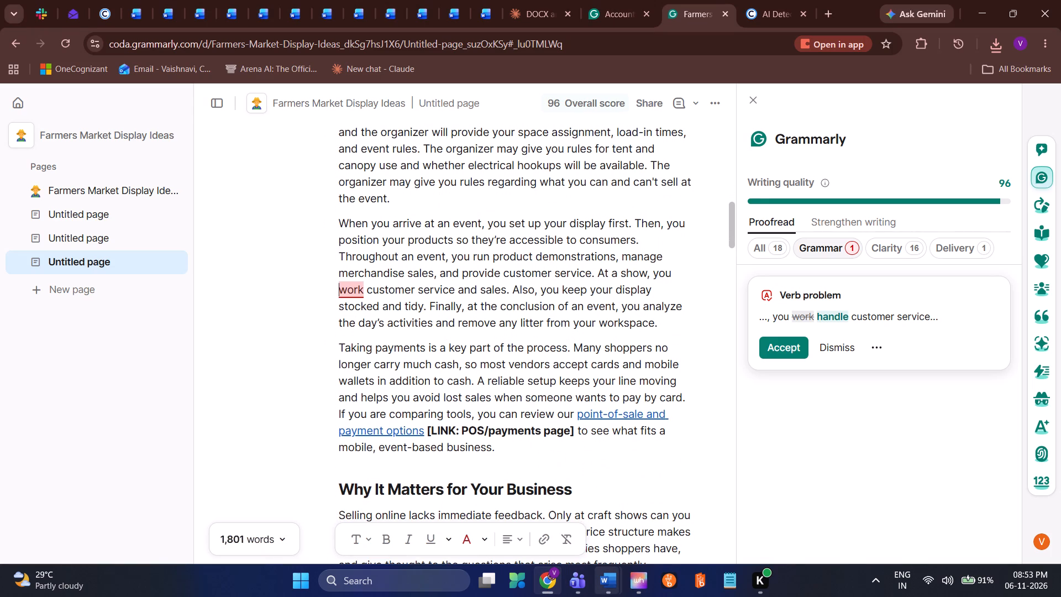
click(1022, 535)
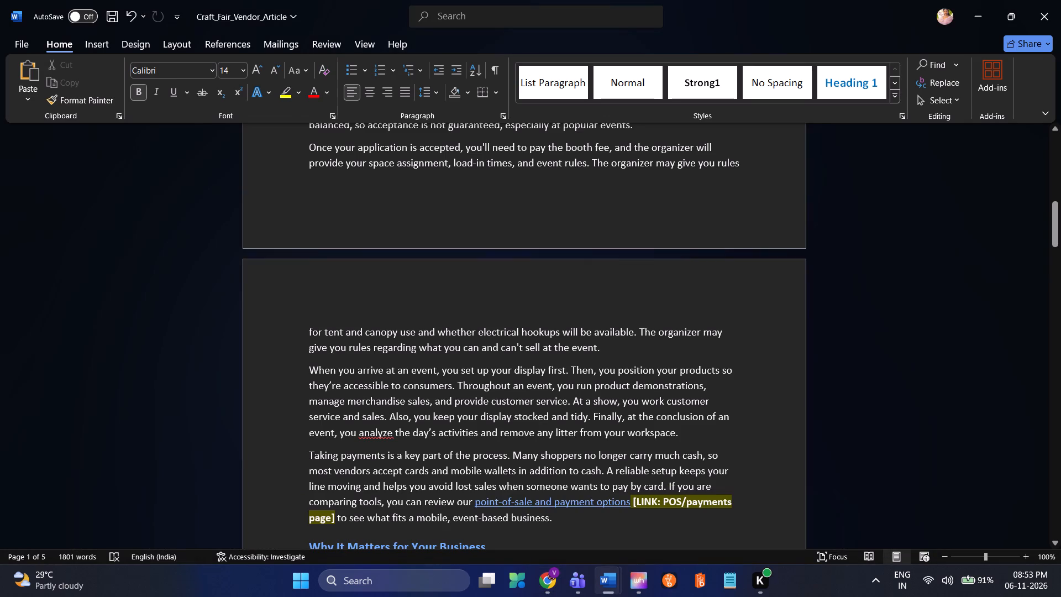
click(668, 405)
key(BackSpace)
key(BackSpace)
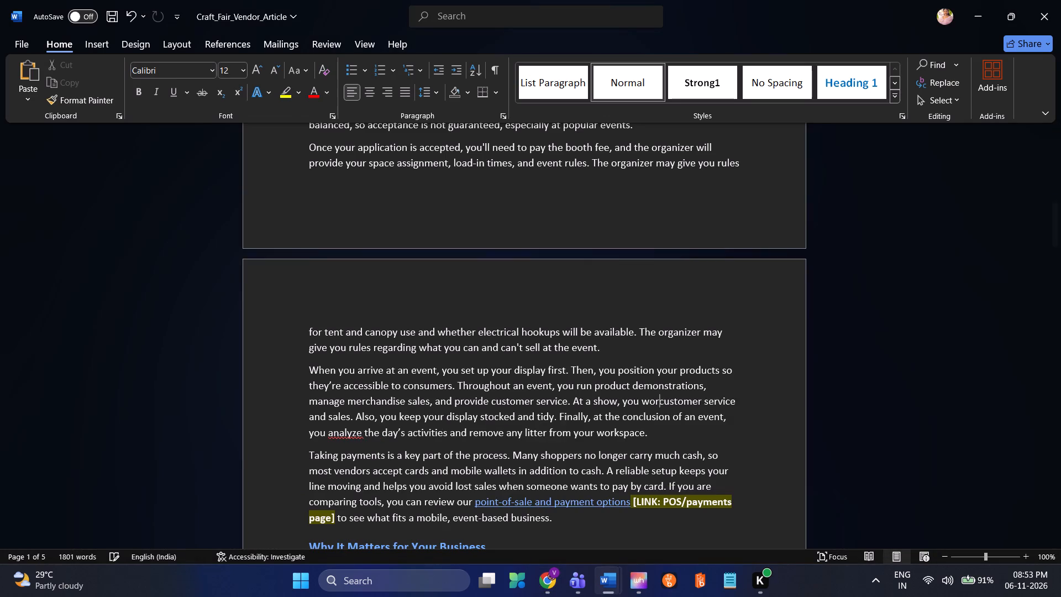
key(BackSpace)
key(BackSpace)
key(BackSpace)
text(handle)
key(space)
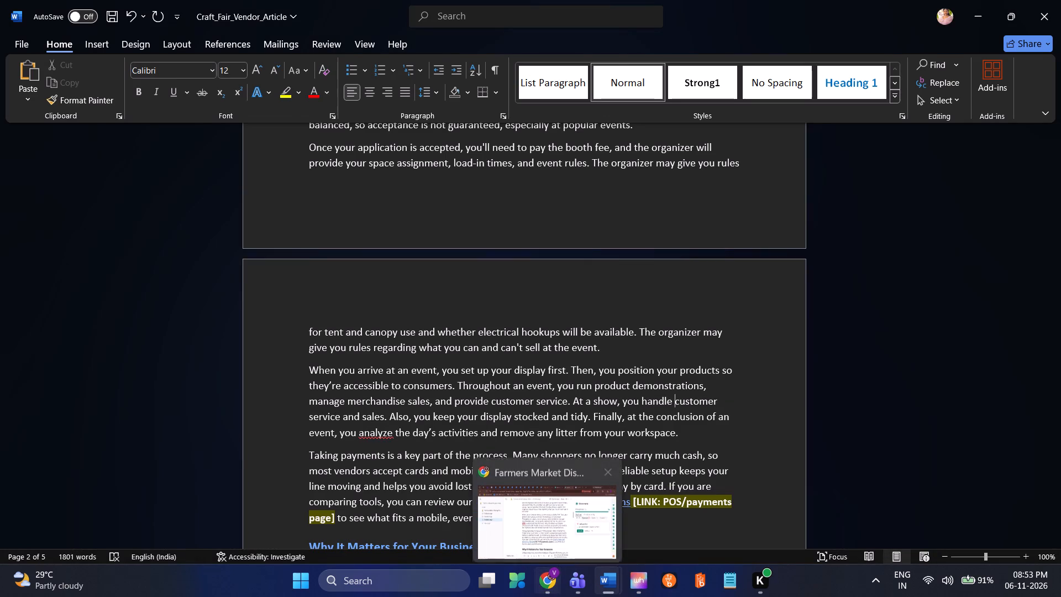
Back in Grammarly in Chrome, accept the "handle" verb correction on the craft fair vendor page.
click(514, 515)
click(794, 334)
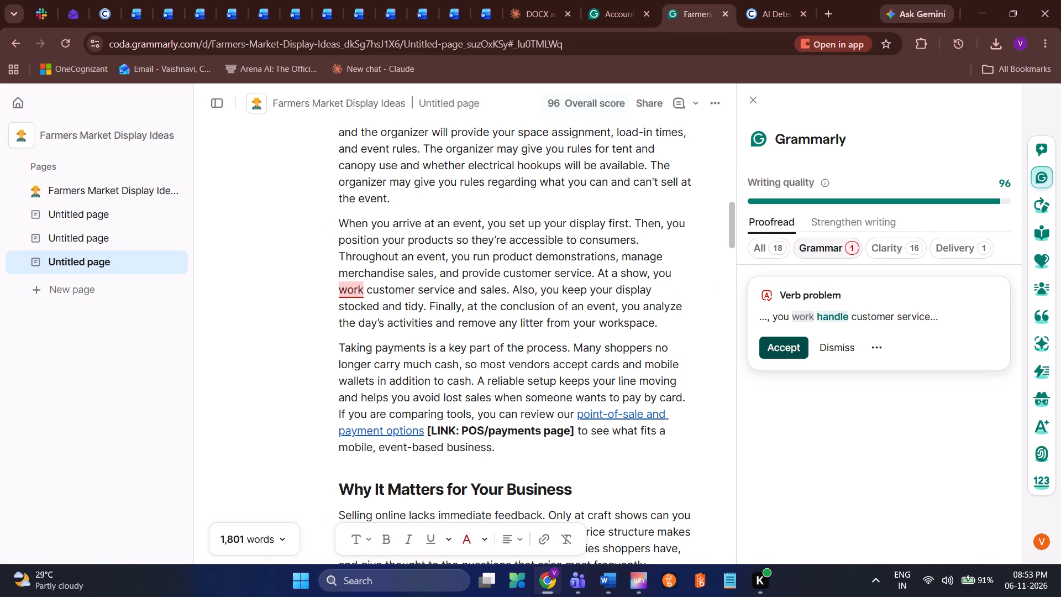
click(770, 341)
Capture a screenshot of the craft fair vendor article's title and opening paragraphs together with the Grammarly writing quality and grammar results.
scroll(558, 291, up, 17)
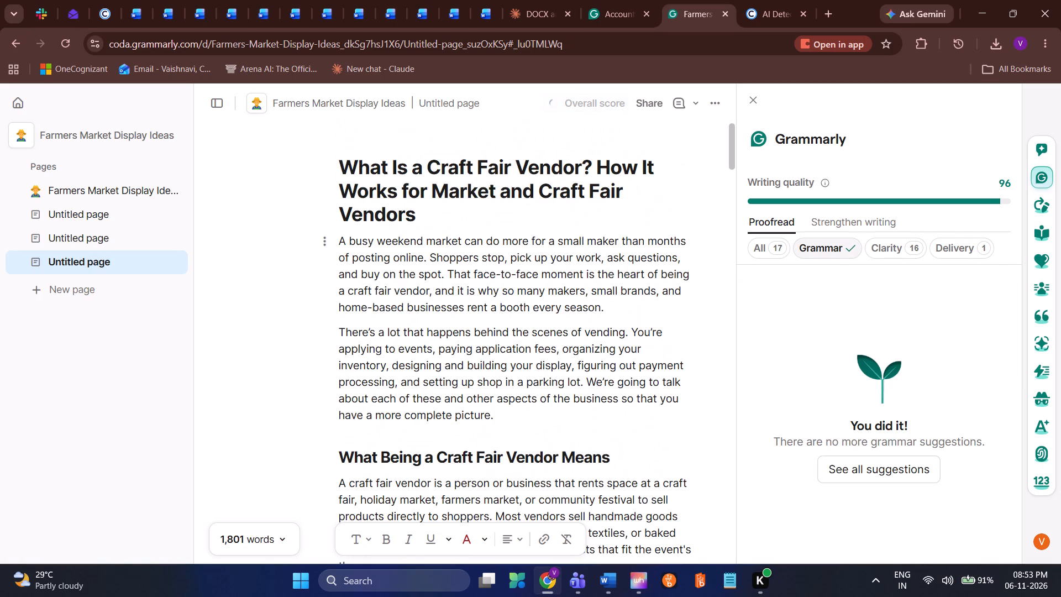
key(Print)
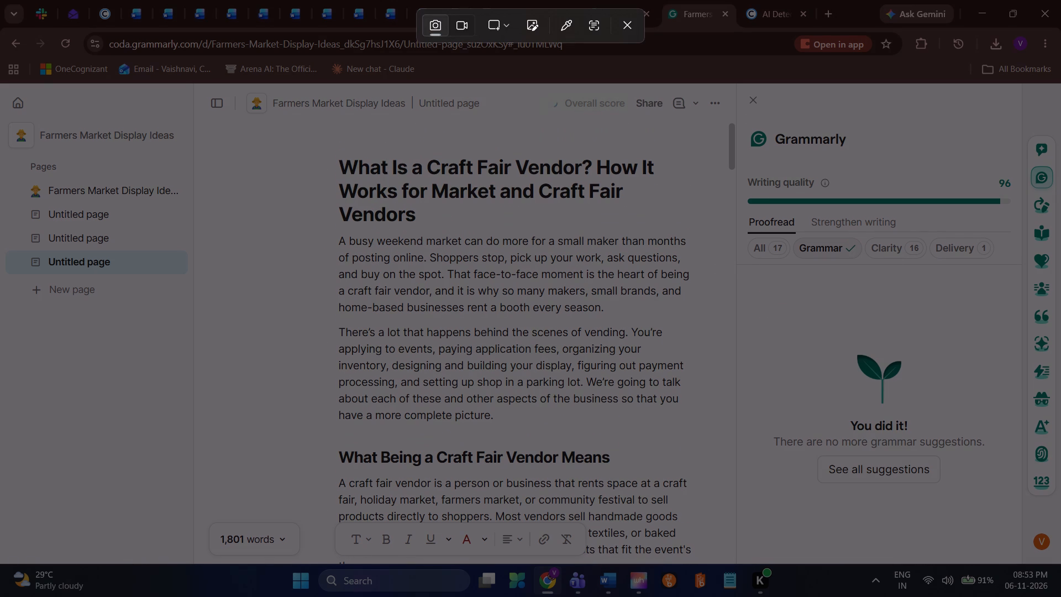
drag(325, 139, 1003, 453)
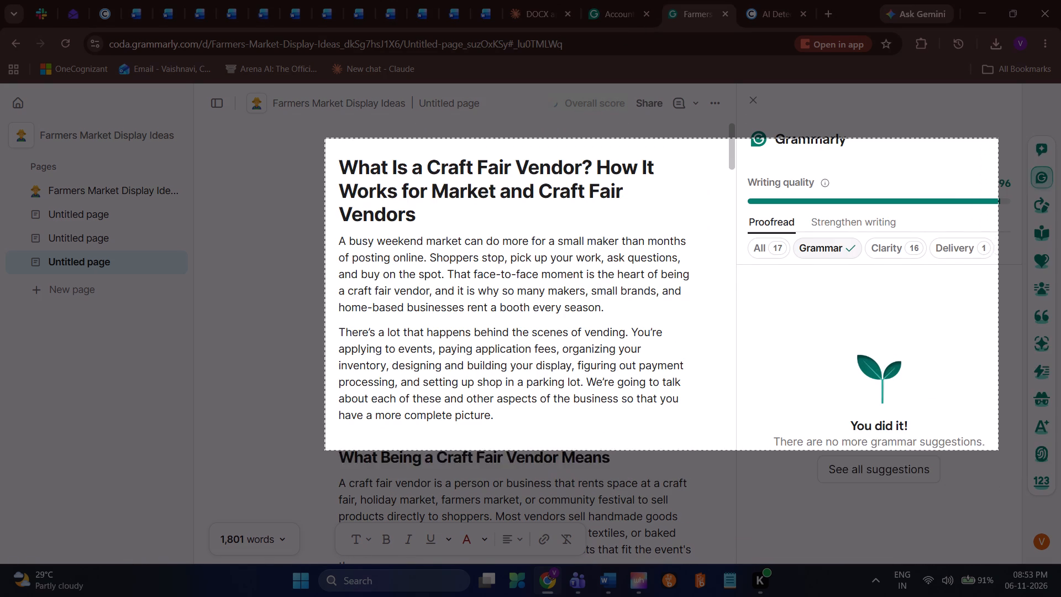
drag(1003, 453, 1021, 458)
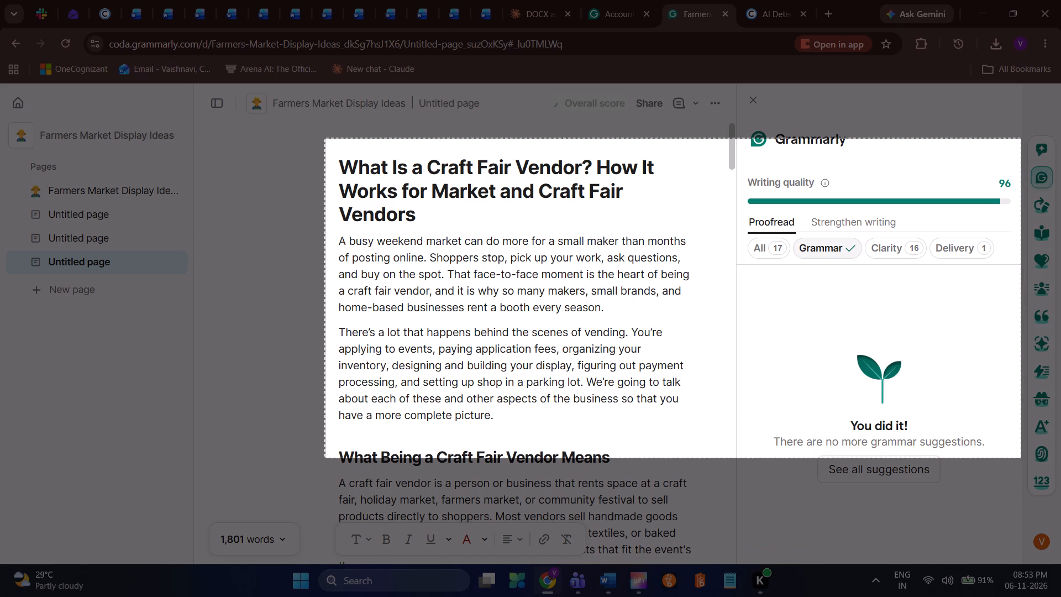
drag(1021, 458, 1021, 457)
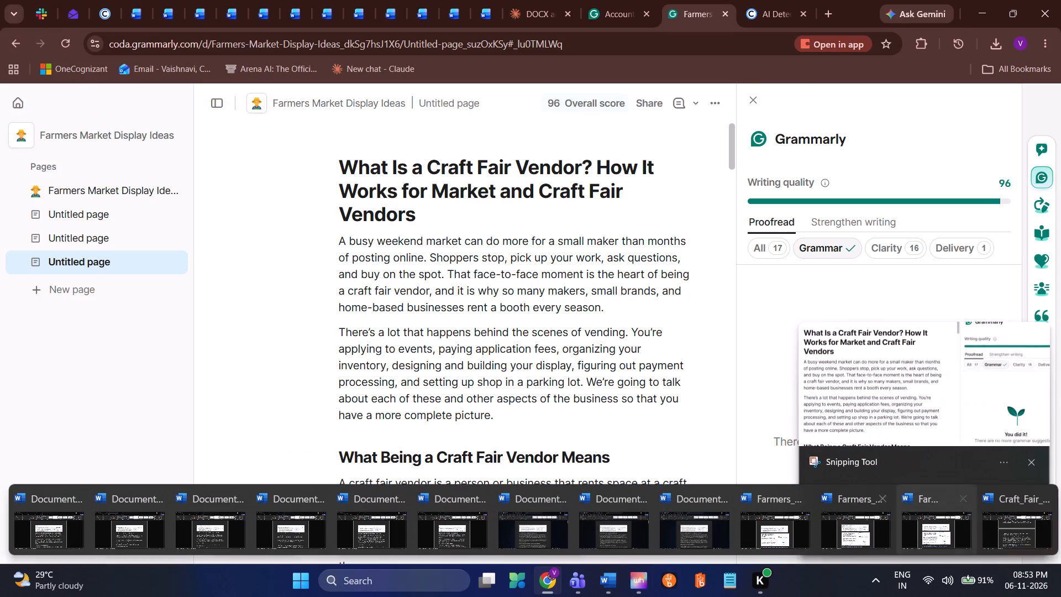
Paste the Grammarly screenshot into Craft_Fair_Vendor_Article in Word, between the AI detector screenshot and the title, with a line break after it.
click(990, 520)
scroll(572, 381, up, 15)
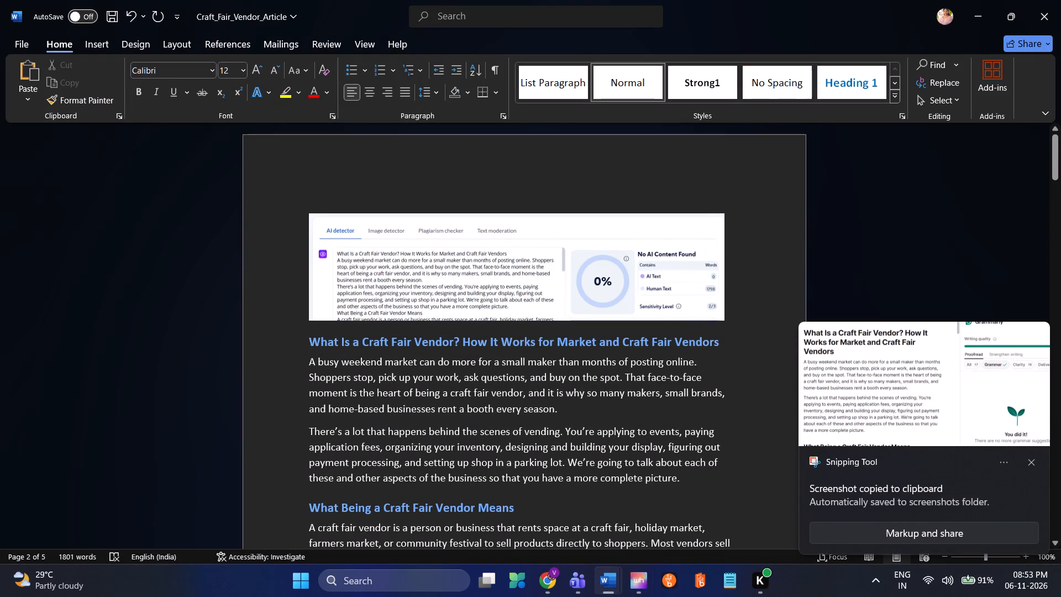
click(308, 340)
key(ctrl+v)
key(Return)
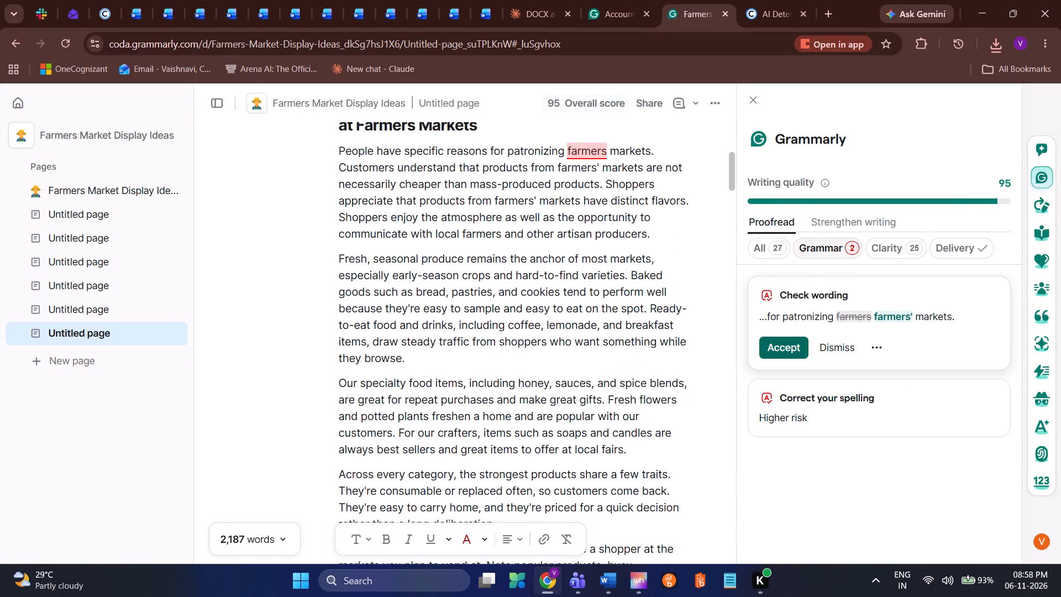
scroll(566, 279, up, 4)
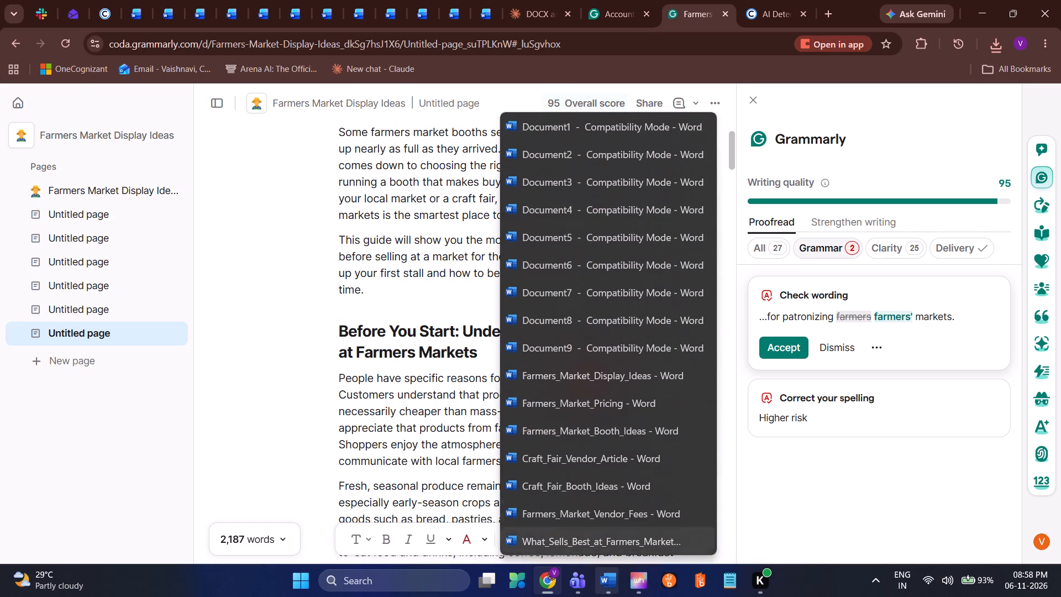
scroll(548, 512, down, 2)
click(538, 528)
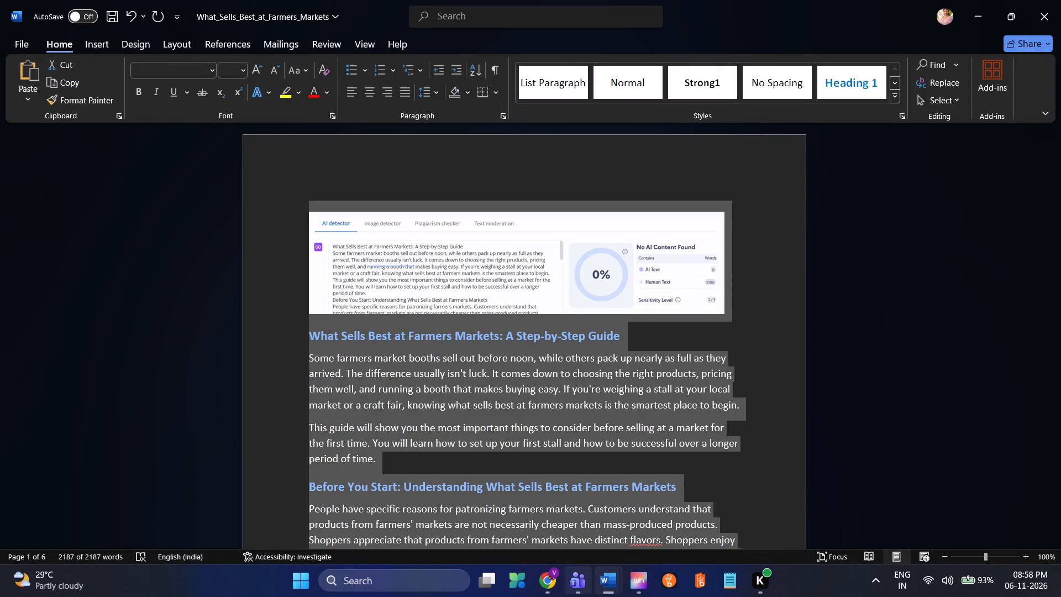
click(531, 553)
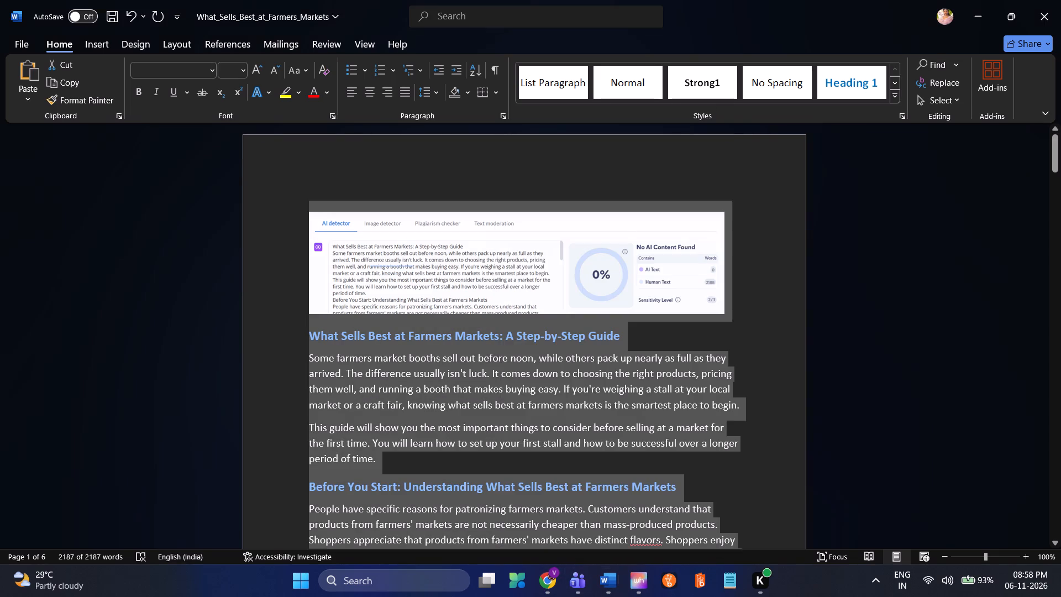
click(523, 444)
scroll(523, 444, down, 3)
scroll(523, 444, up, 1)
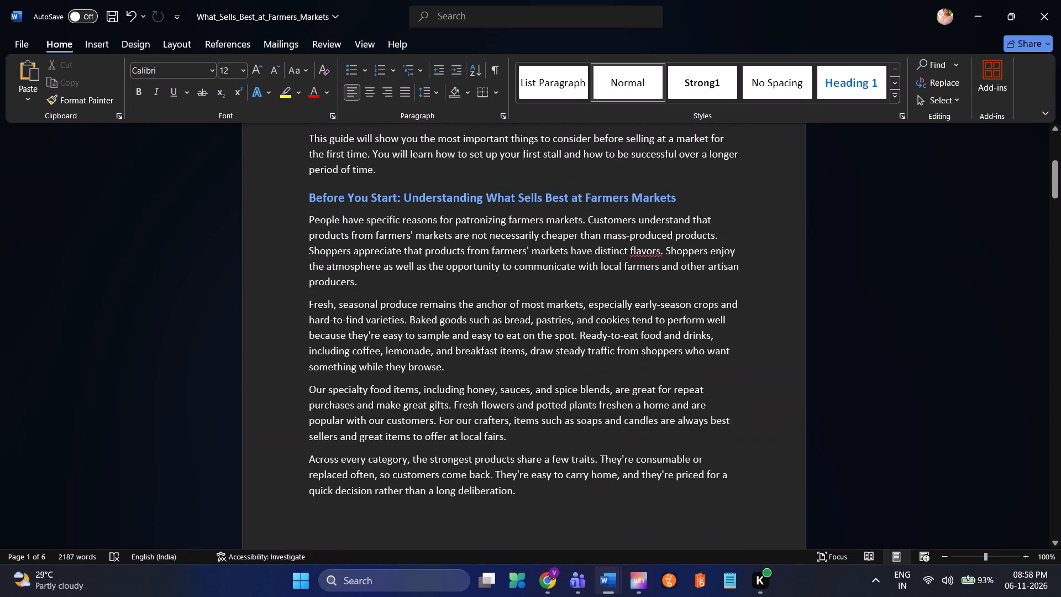
scroll(523, 444, up, 1)
click(544, 327)
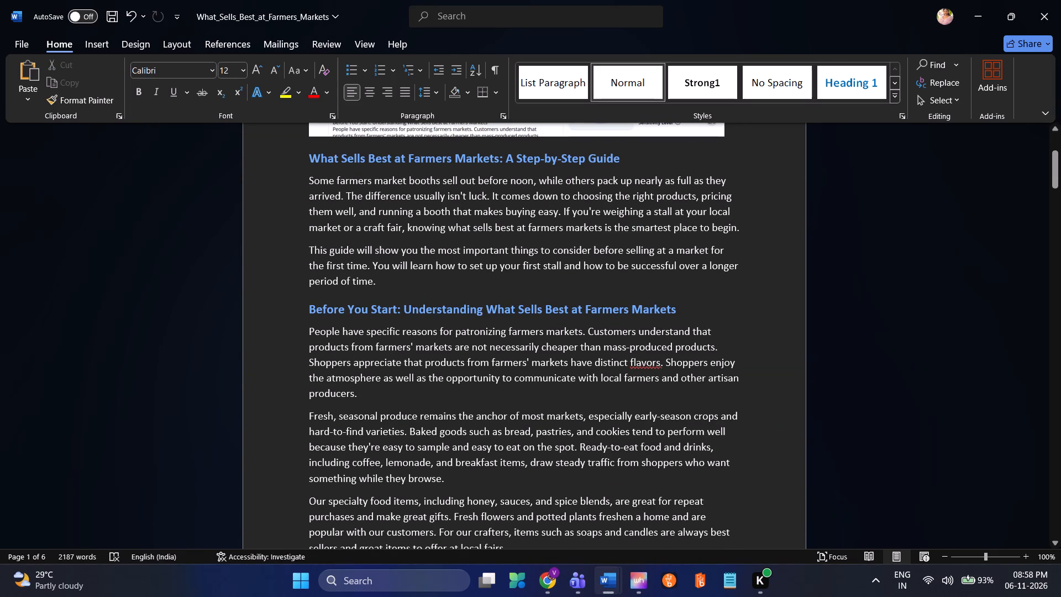
key(apostrophe)
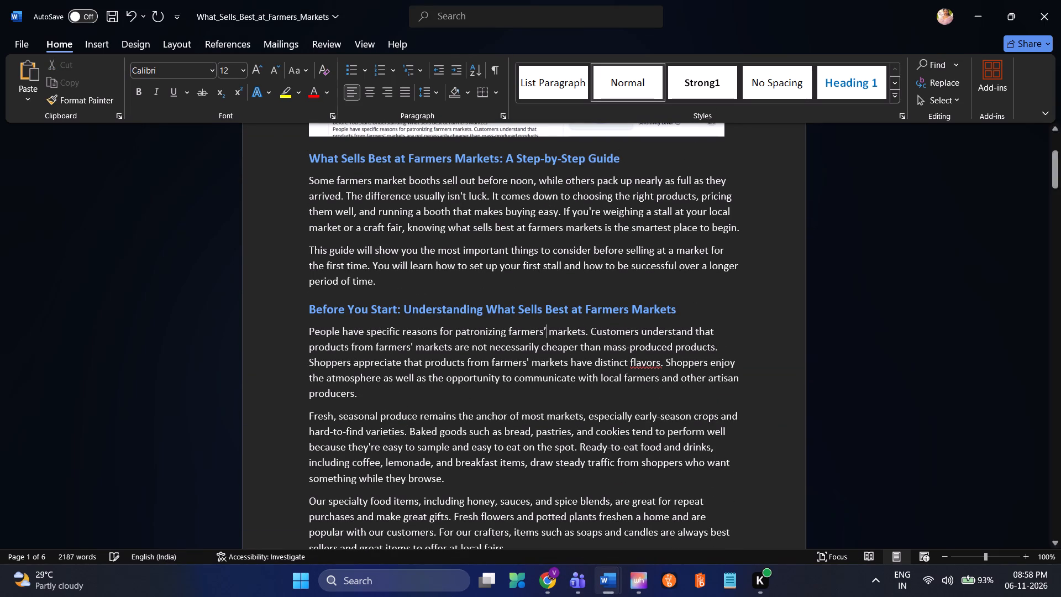
Accept the "farmers'" wording suggestion on the Grammarly page in Chrome.
click(521, 516)
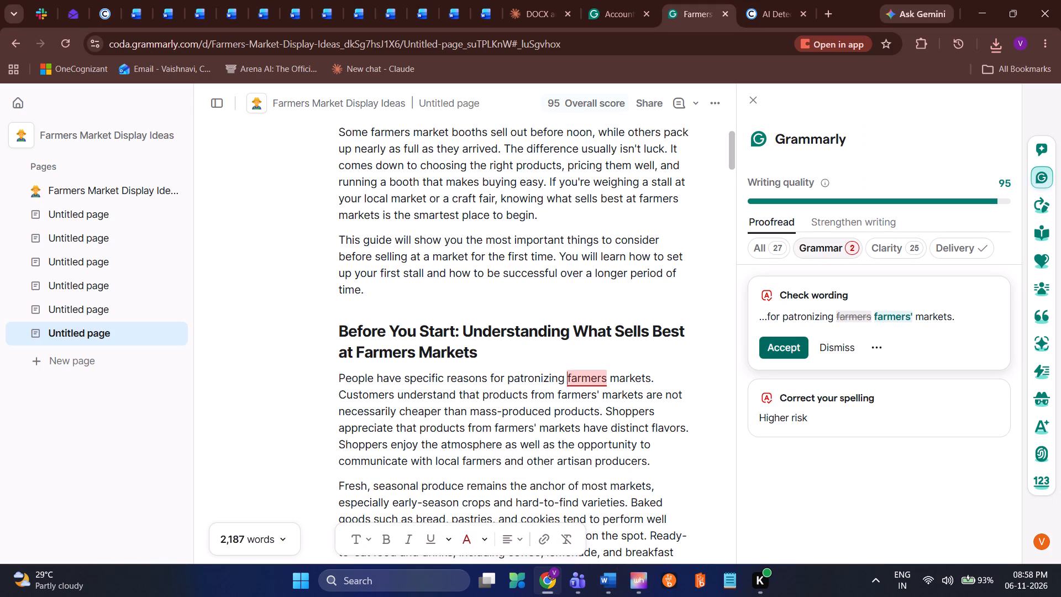
click(787, 338)
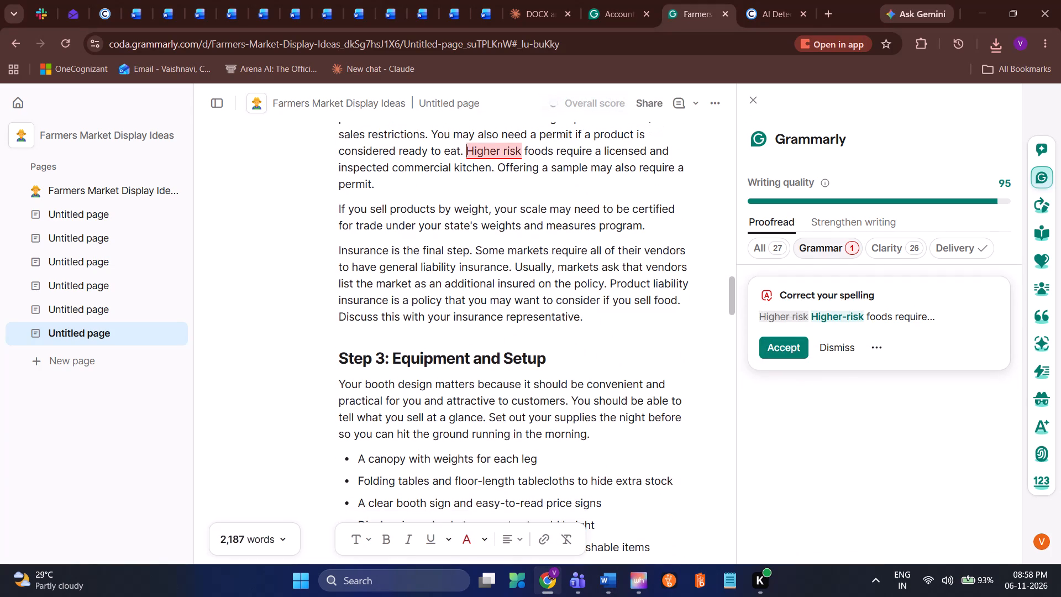
Change "Higher risk foods" to "Higher-risk foods" under Step 2 in the What_Sells_Best_at_Farmers_Markets Word document.
scroll(607, 350, up, 3)
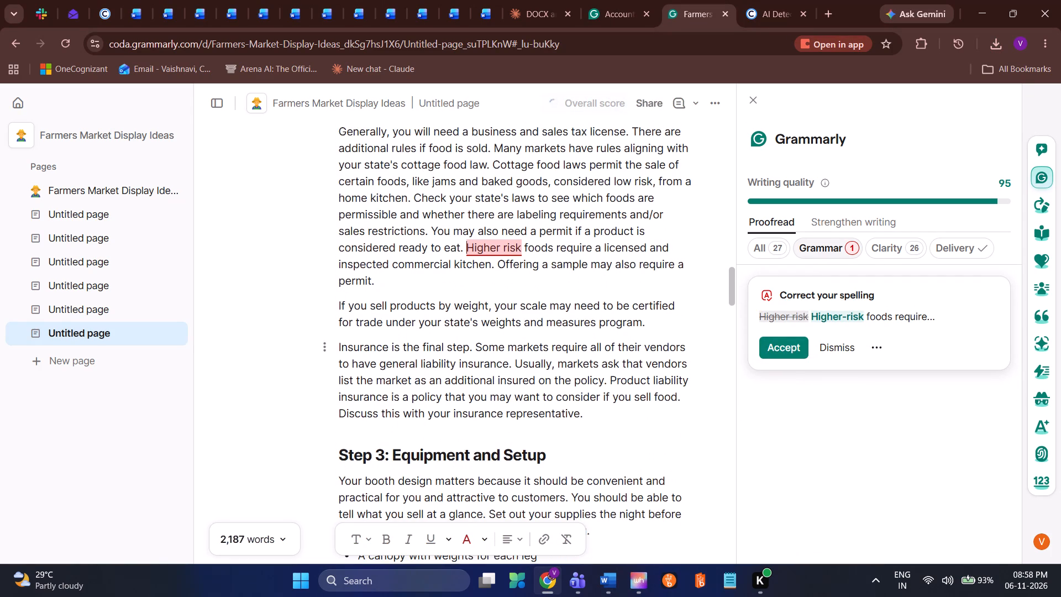
scroll(568, 379, up, 1)
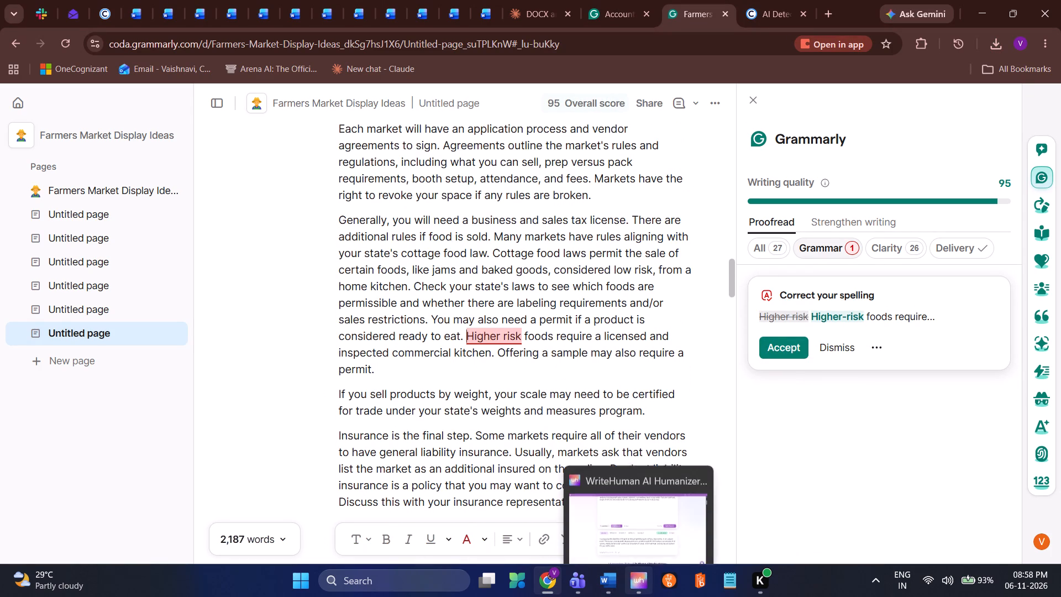
click(549, 542)
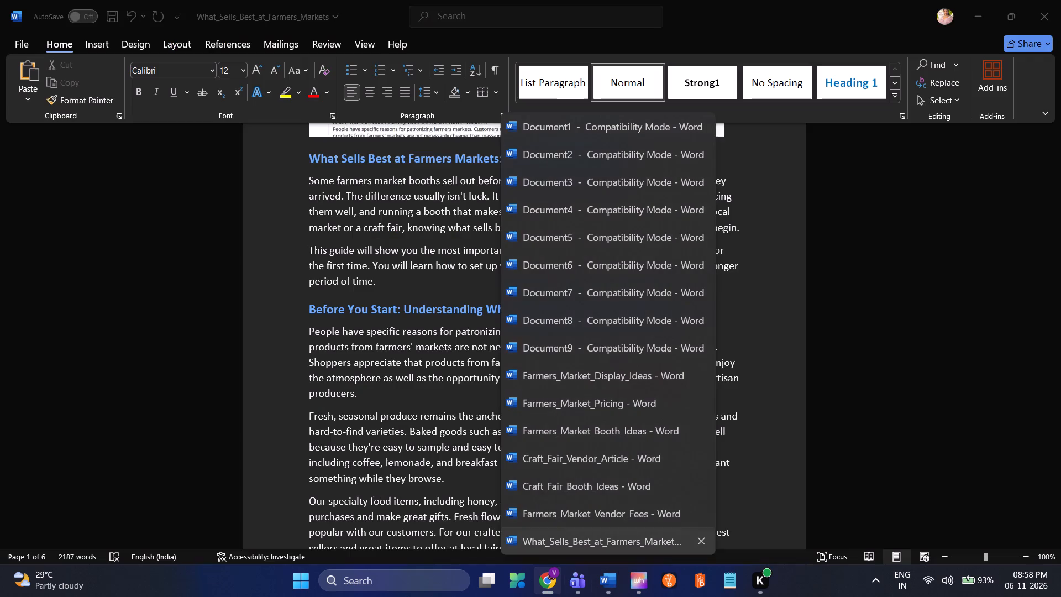
scroll(526, 418, down, 2)
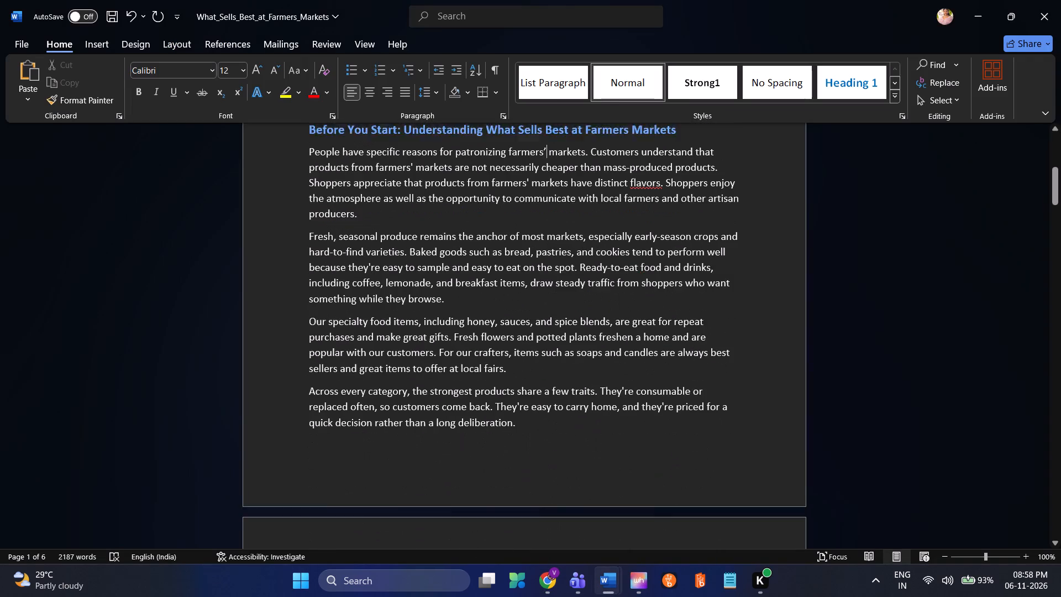
scroll(554, 428, down, 1)
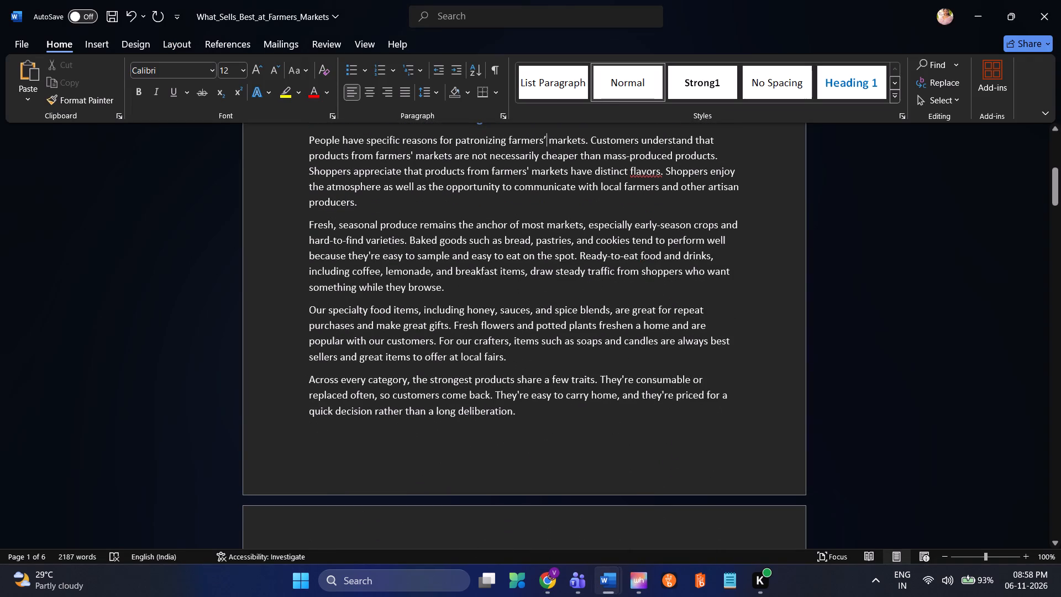
scroll(572, 392, down, 1)
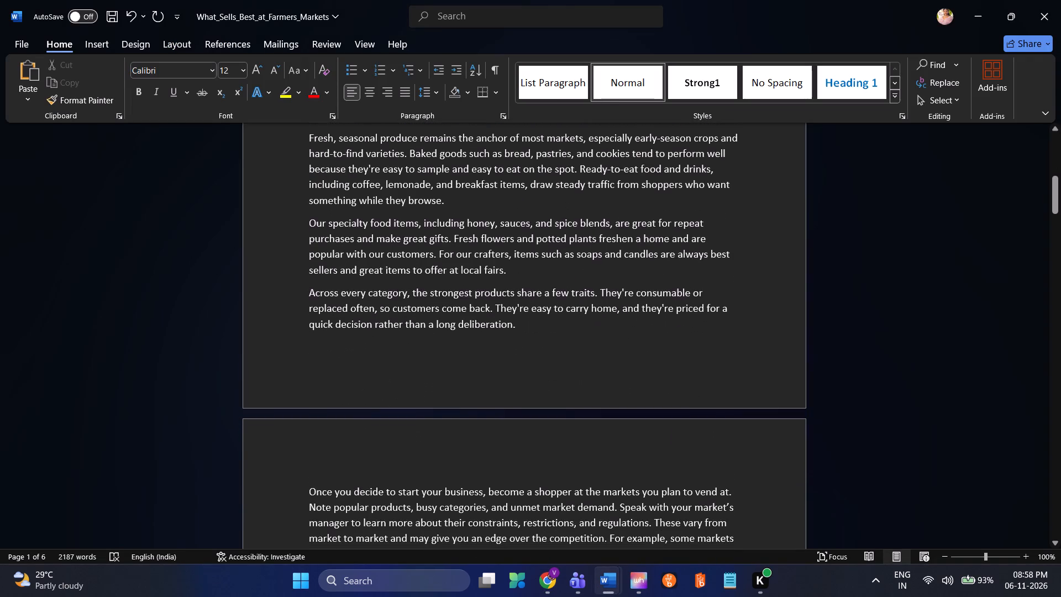
scroll(572, 392, down, 3)
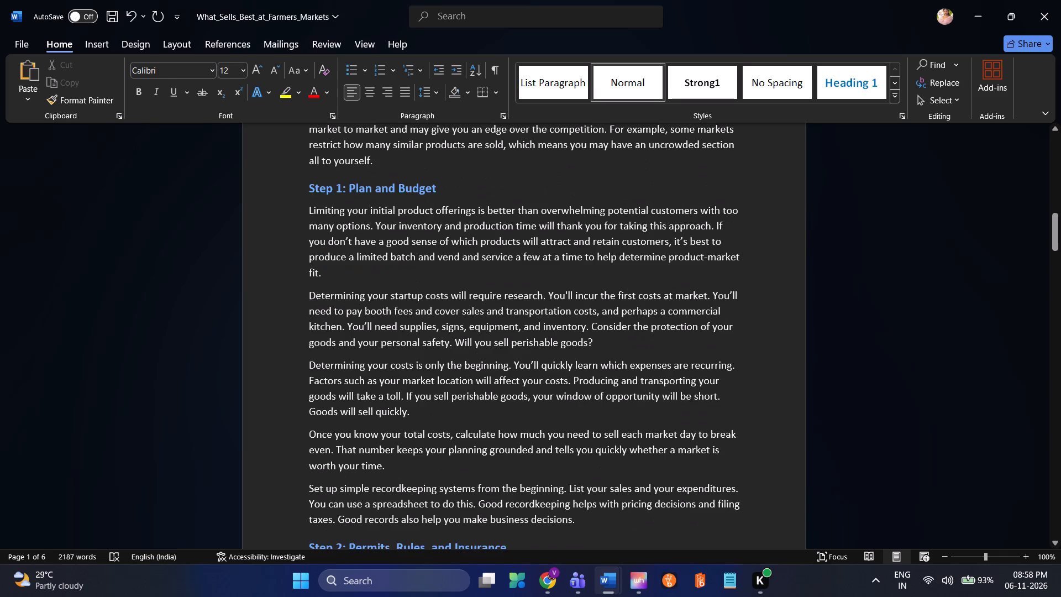
scroll(495, 424, down, 1)
scroll(495, 424, up, 3)
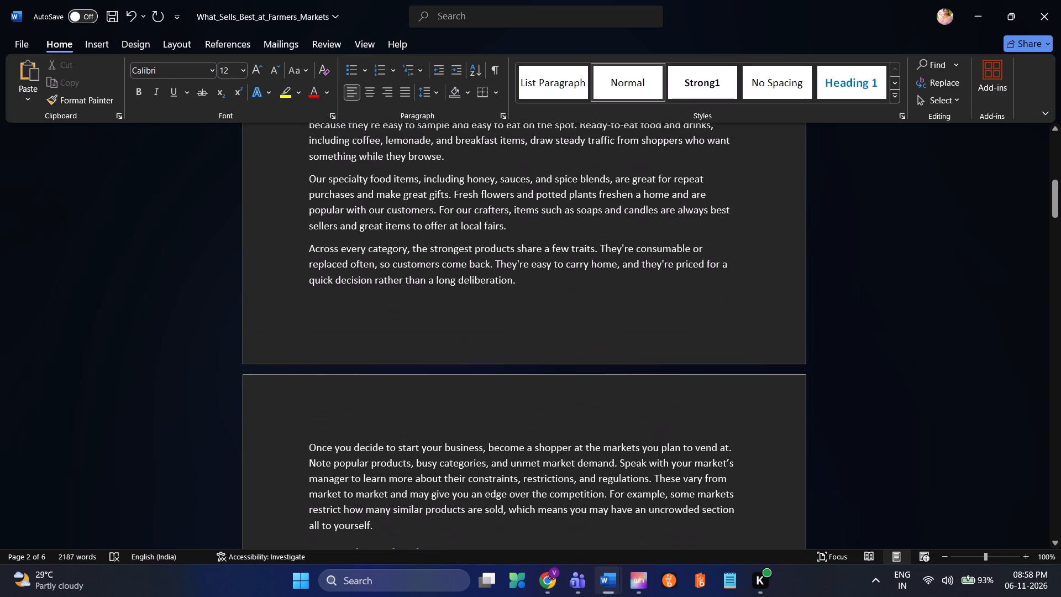
scroll(495, 424, up, 2)
scroll(495, 424, down, 3)
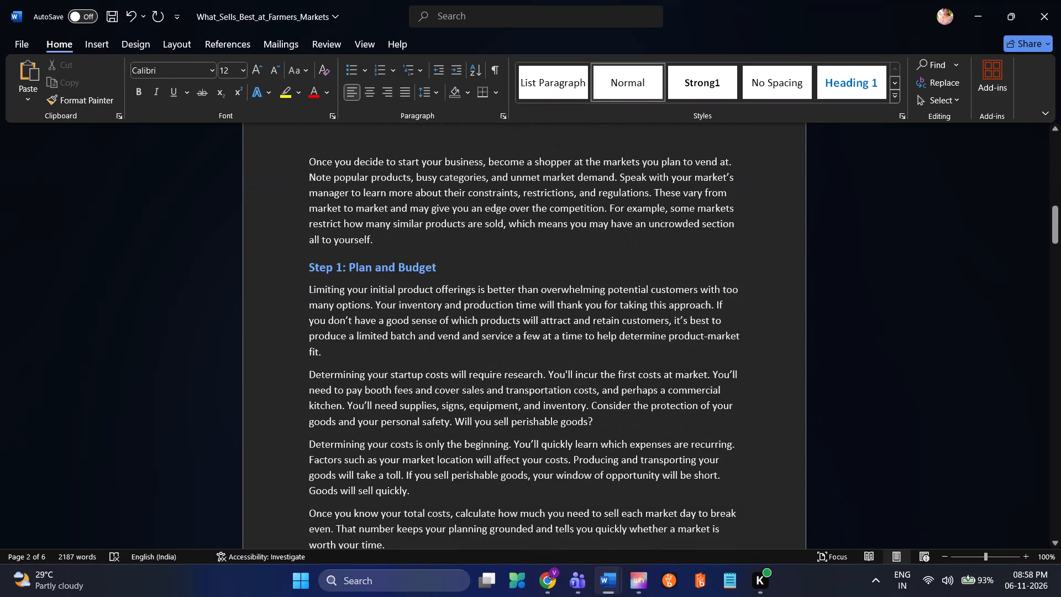
scroll(495, 424, down, 3)
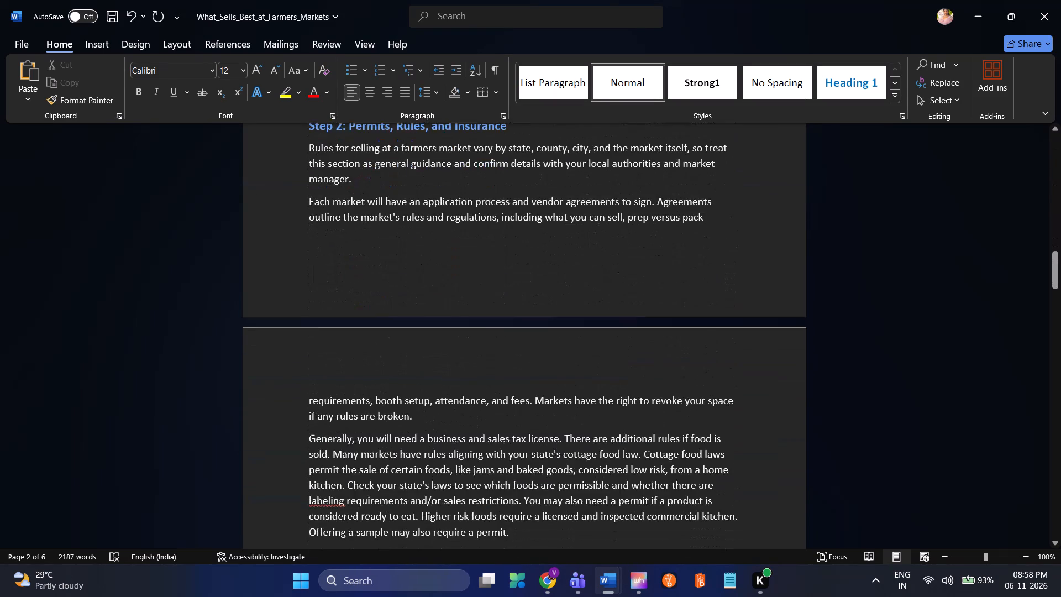
scroll(495, 424, down, 1)
scroll(495, 424, up, 2)
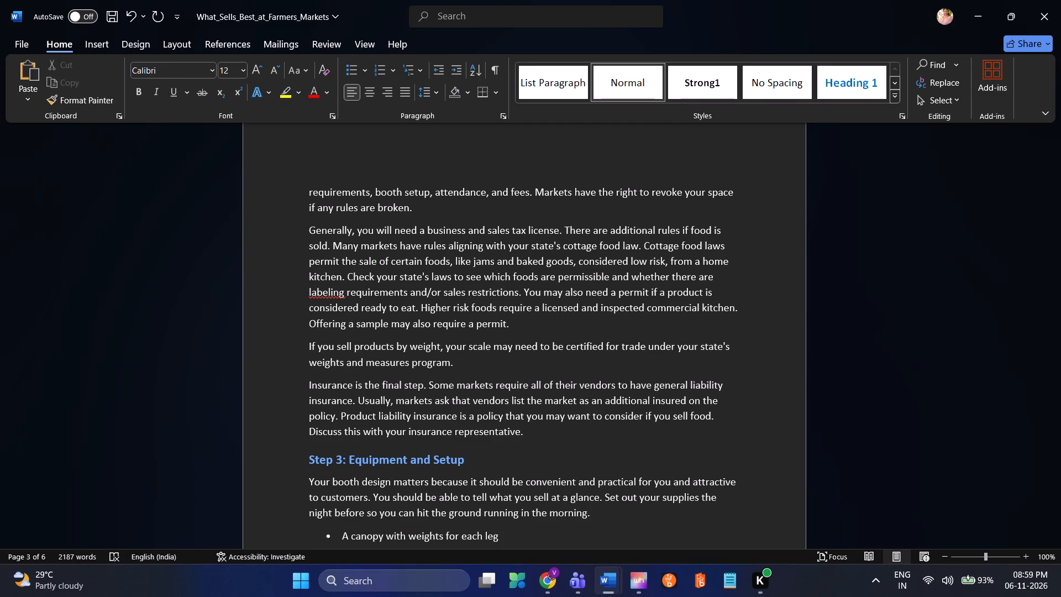
click(455, 306)
click(455, 305)
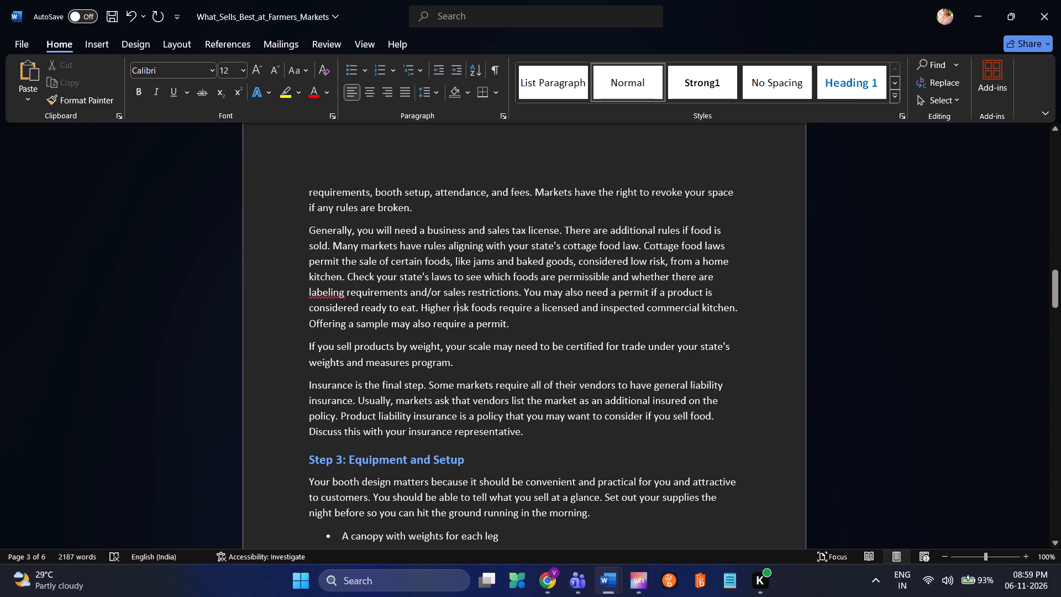
click(453, 304)
key(BackSpace)
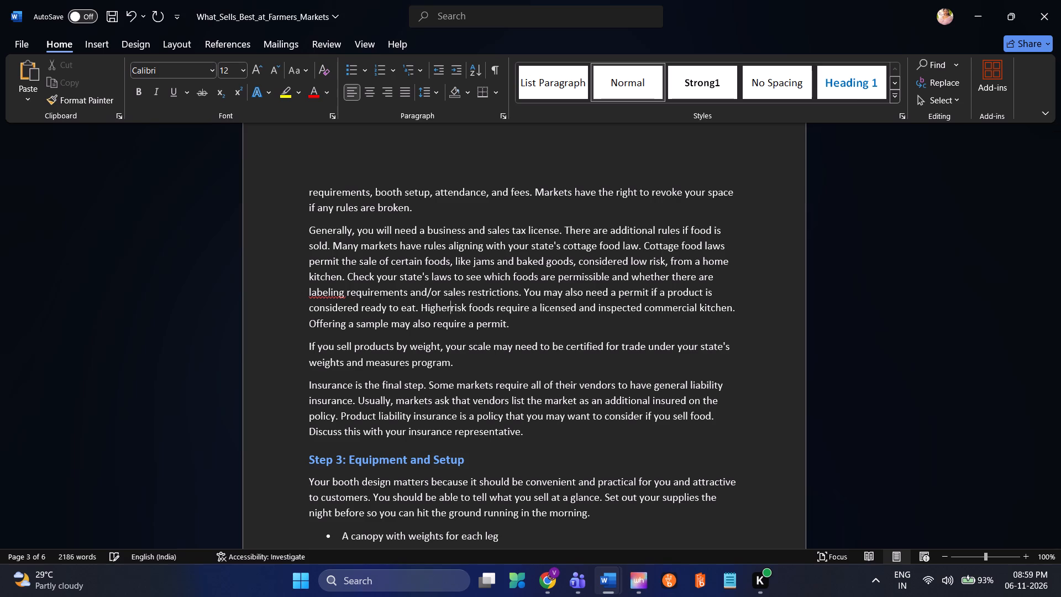
key(minus)
scroll(453, 304, up, 14)
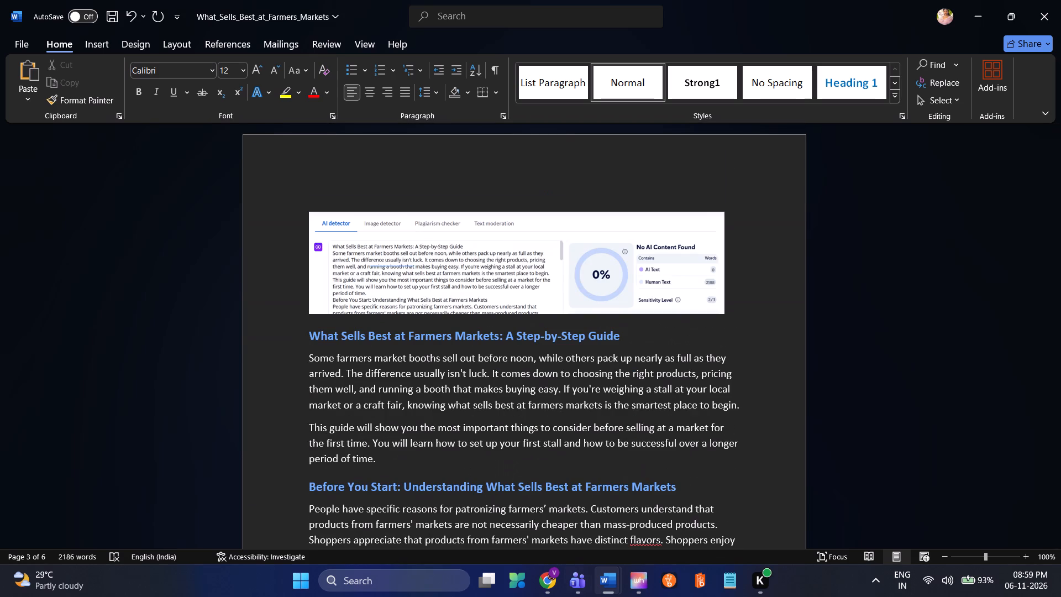
Switch to Chrome and accept Grammarly's "Higher-risk" spelling suggestion.
click(530, 536)
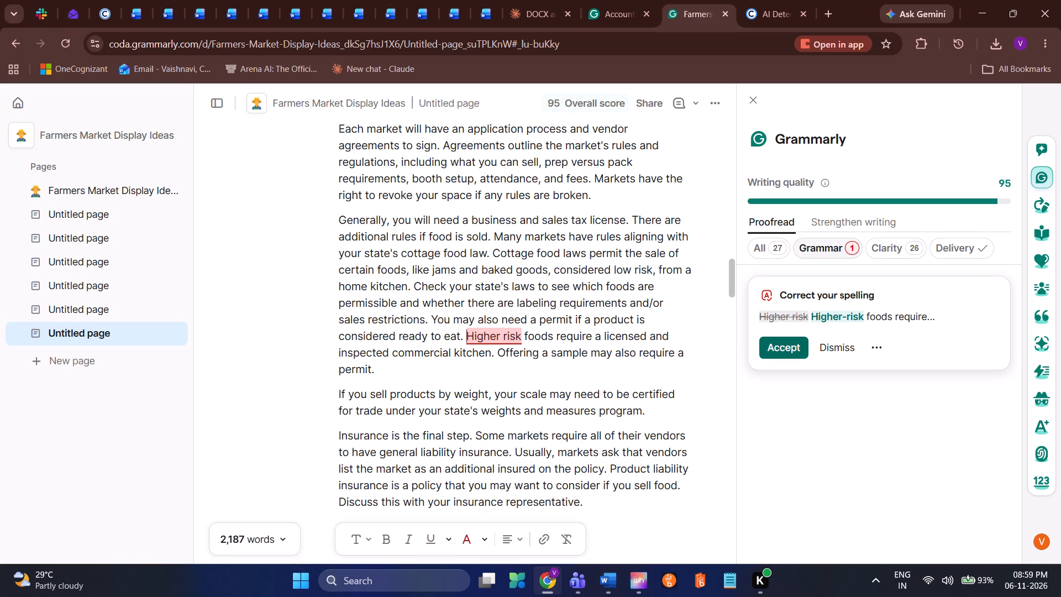
click(787, 338)
Capture a screenshot of the start of the article together with the Grammarly writing quality and suggestions area.
scroll(522, 351, up, 14)
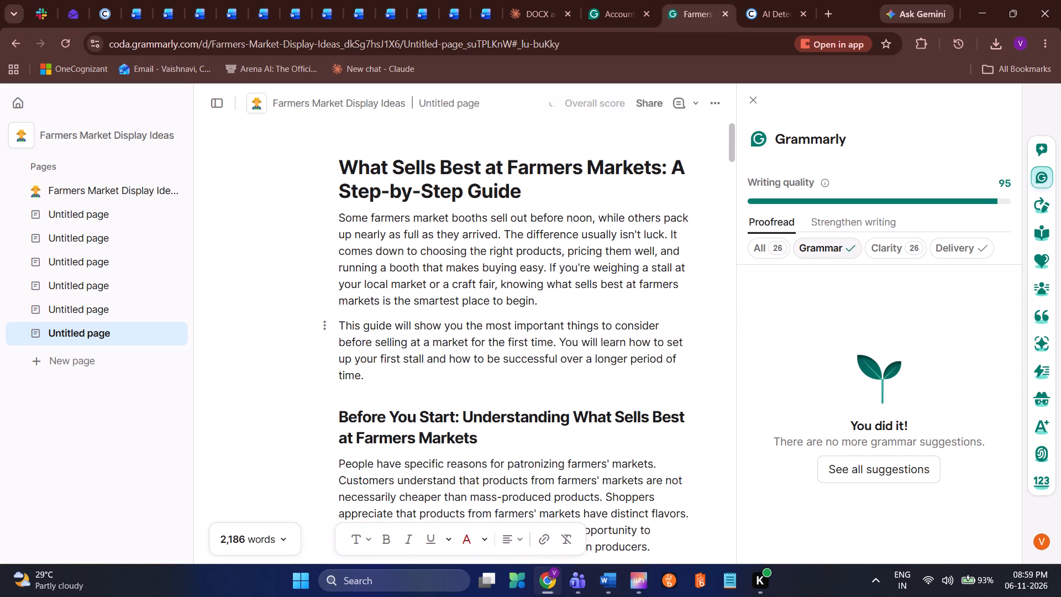
key(Print)
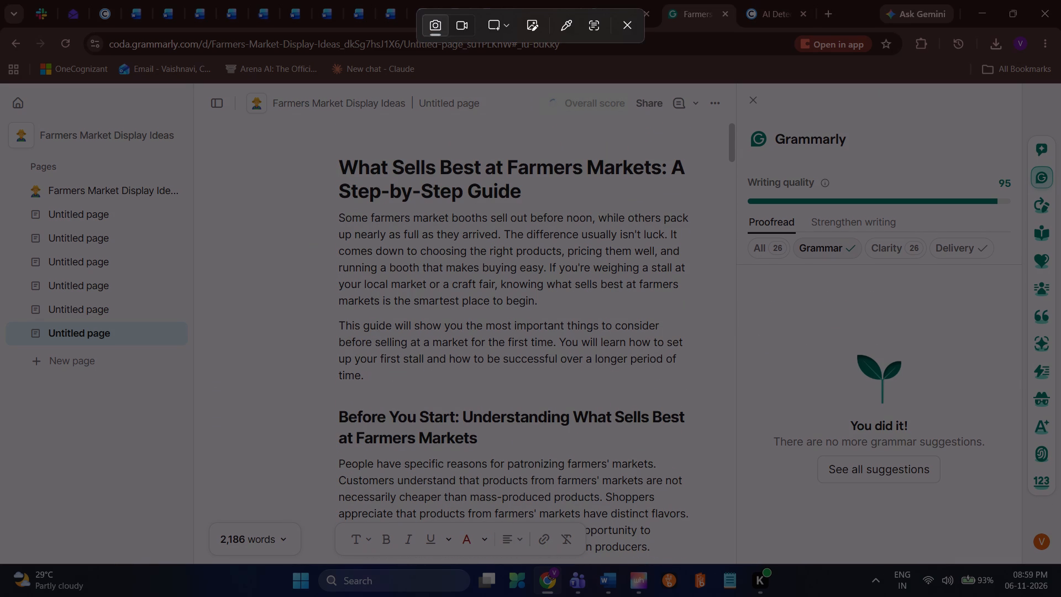
drag(318, 135, 1026, 488)
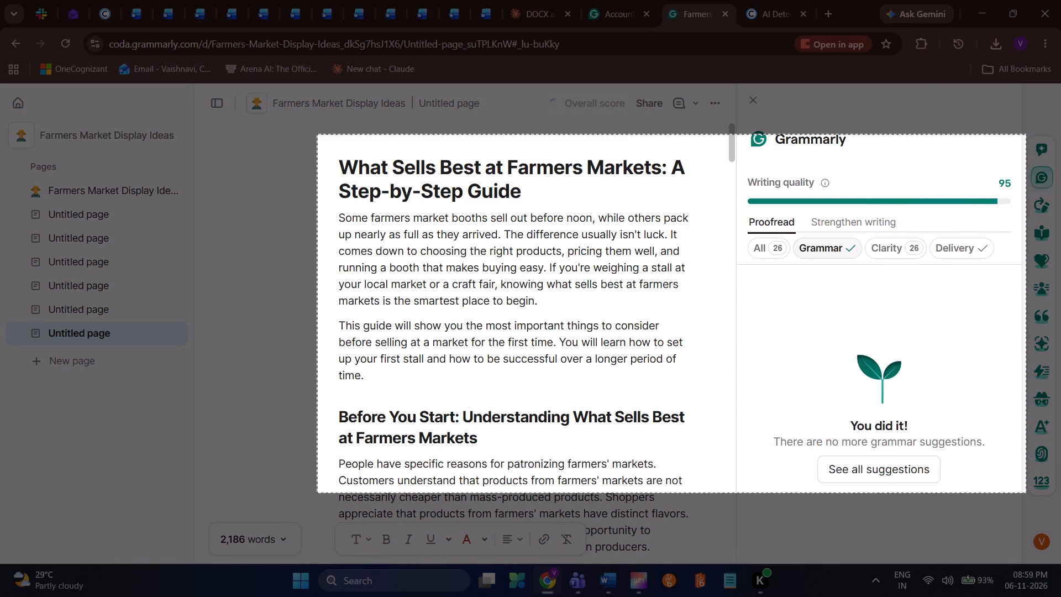
drag(1026, 488, 1023, 458)
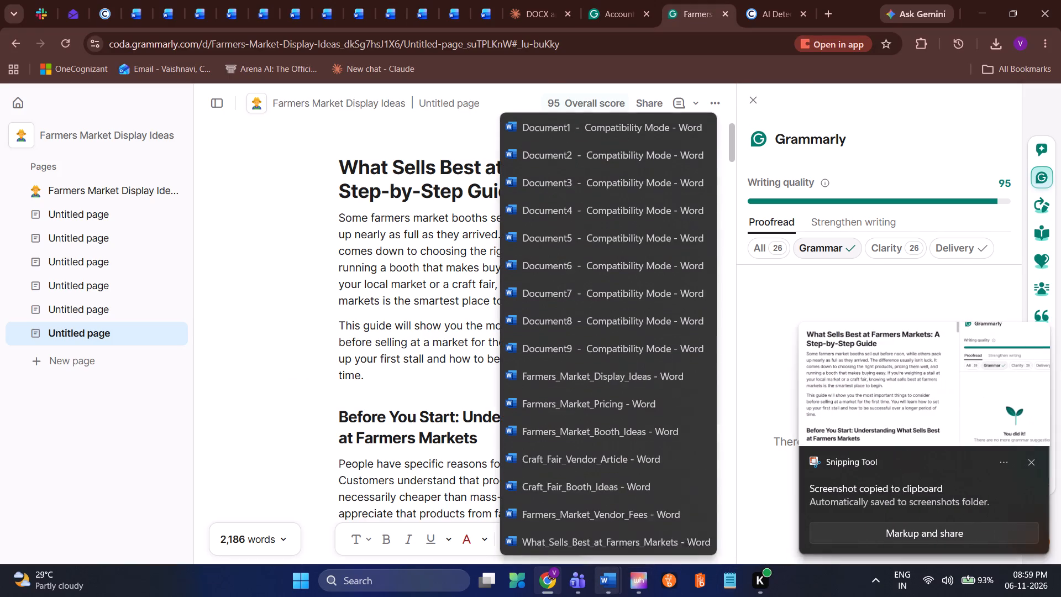
Paste the Grammarly screenshot above the title in the What_Sells_Best_at_Farmers_Markets Word document and put the title on its own line.
scroll(538, 539, down, 2)
click(523, 543)
click(381, 358)
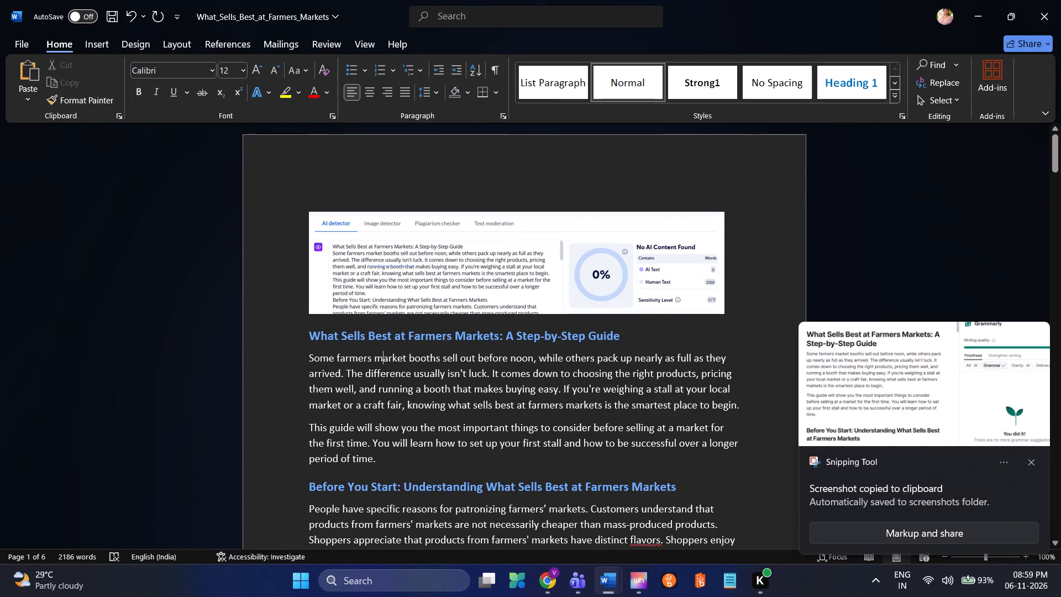
click(310, 337)
key(ctrl+v)
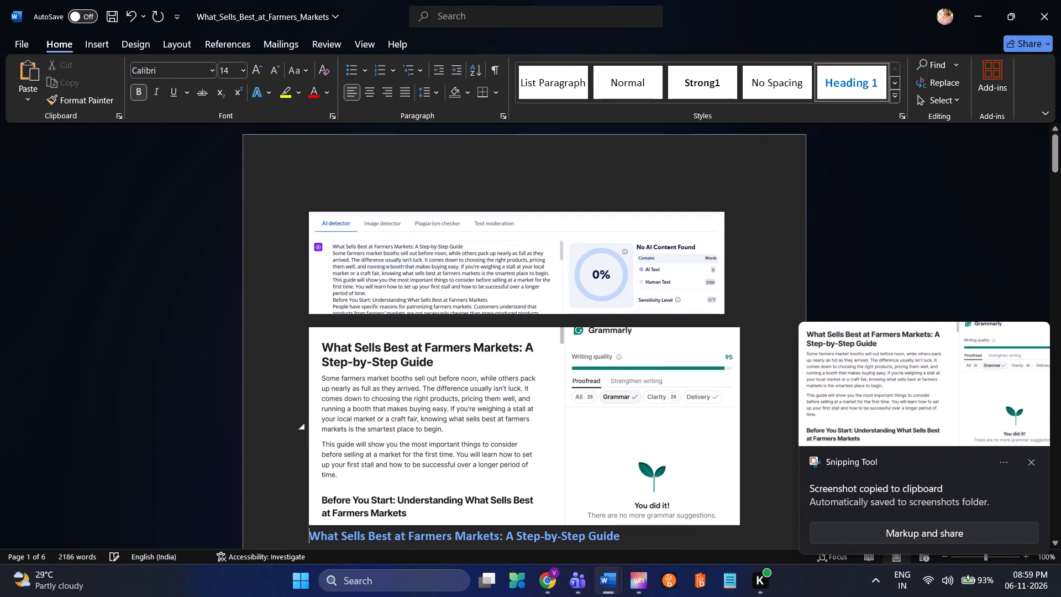
key(Return)
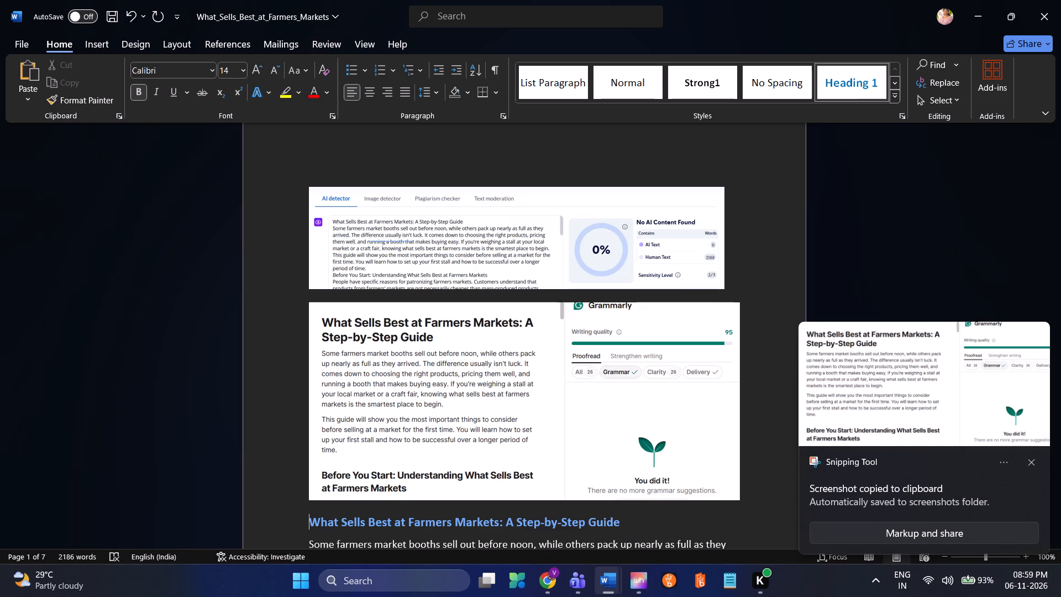
Close the Word drafts Document1, Document2, Document3, Document4 and Document5 without saving them.
click(572, 131)
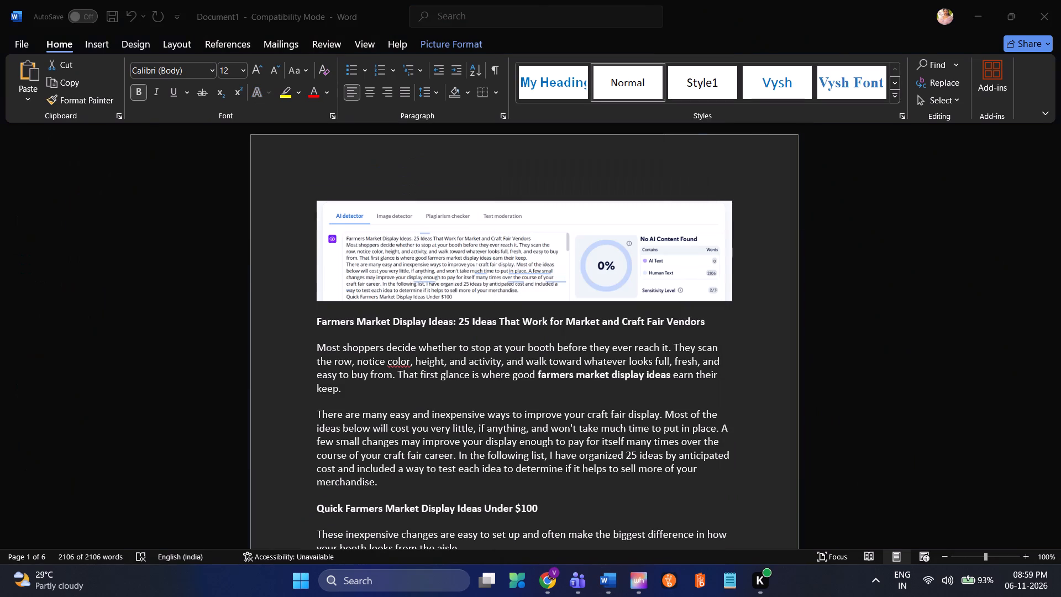
click(1060, 0)
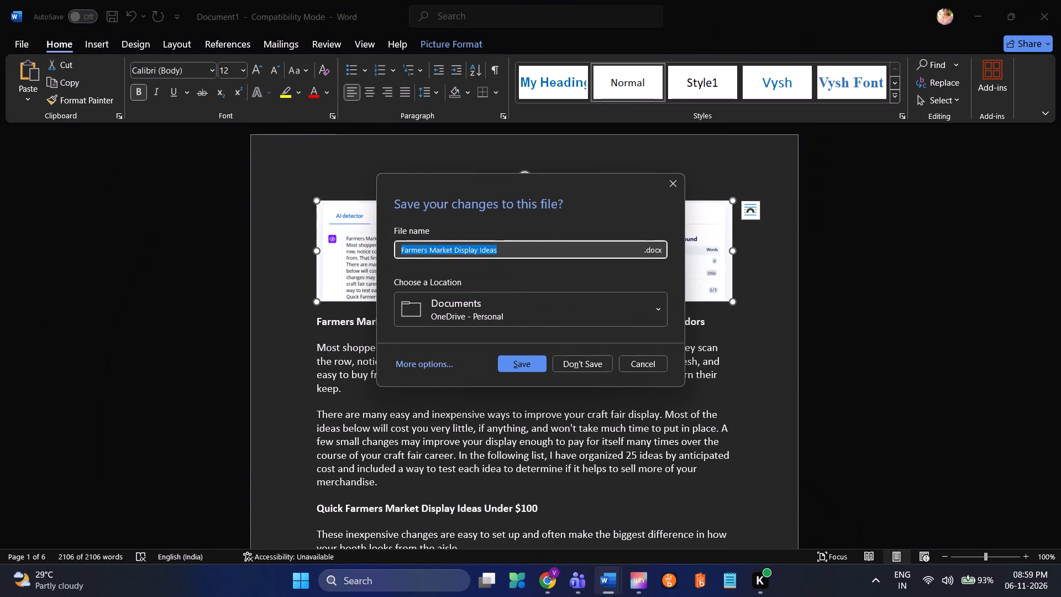
click(591, 368)
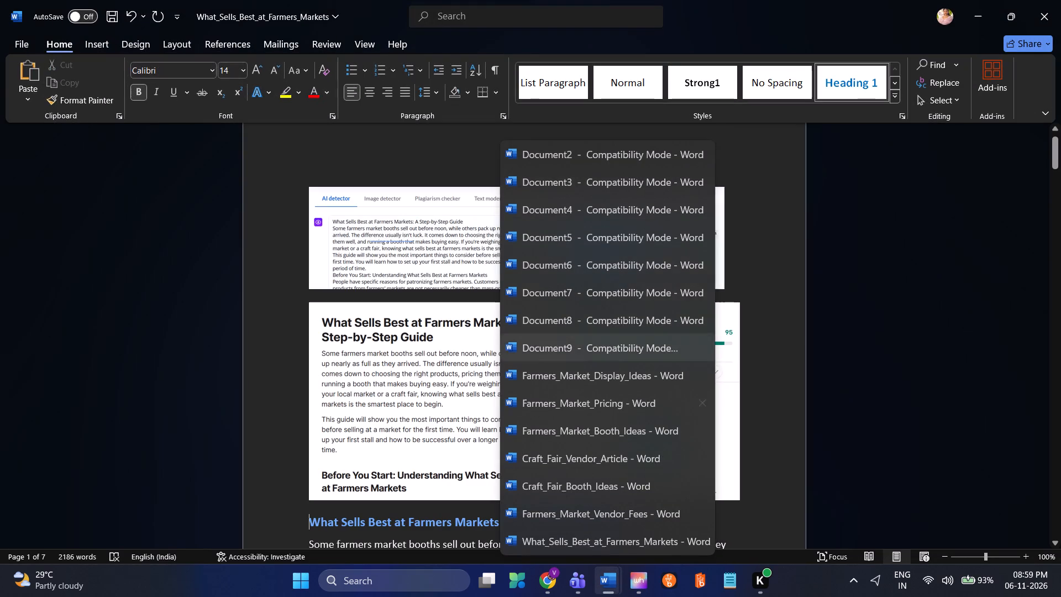
click(573, 145)
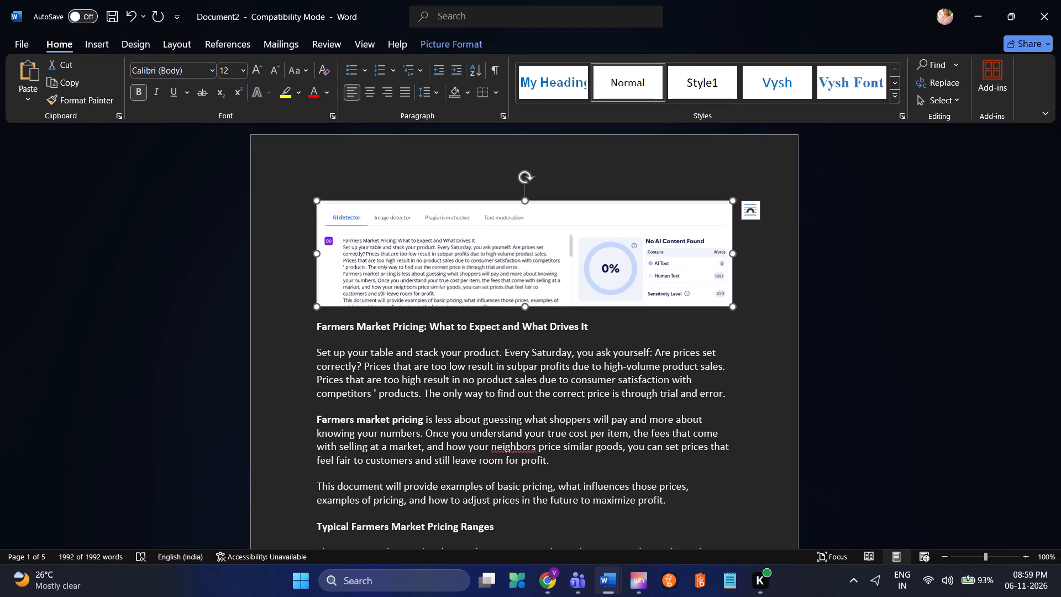
click(1060, 0)
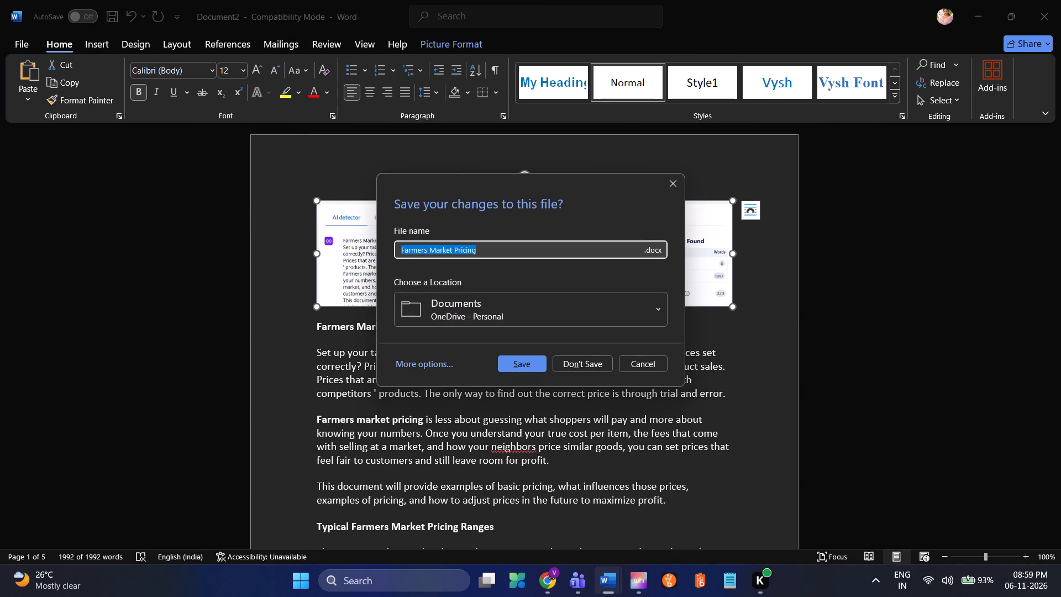
click(591, 370)
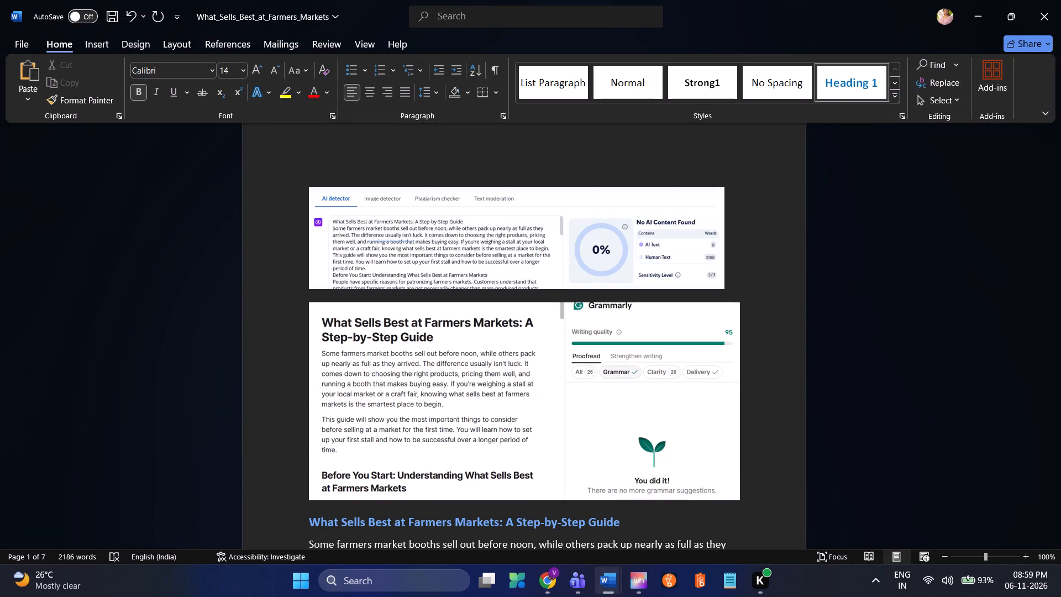
click(74, 506)
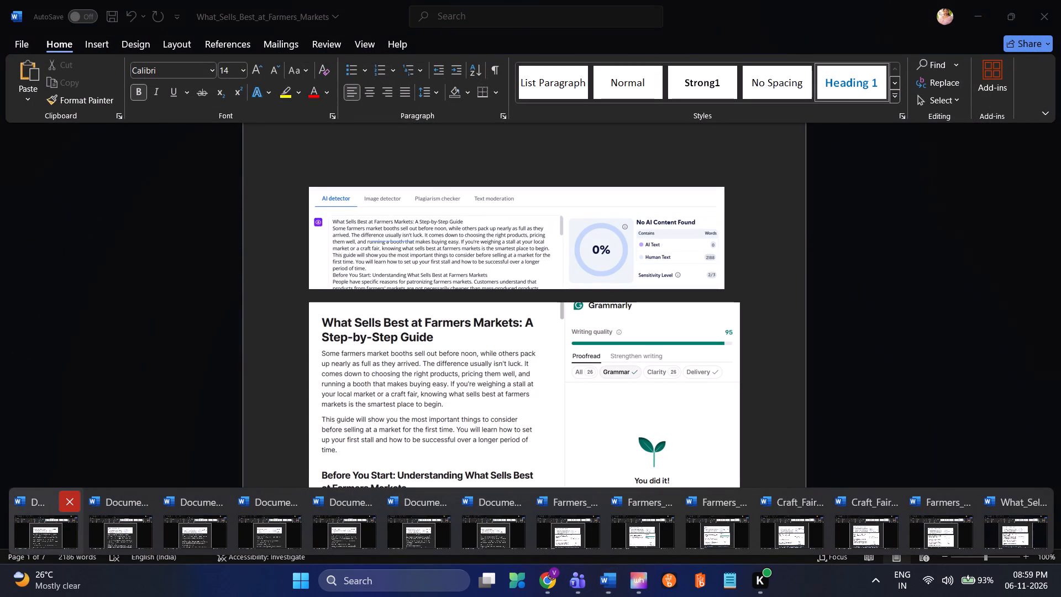
click(72, 534)
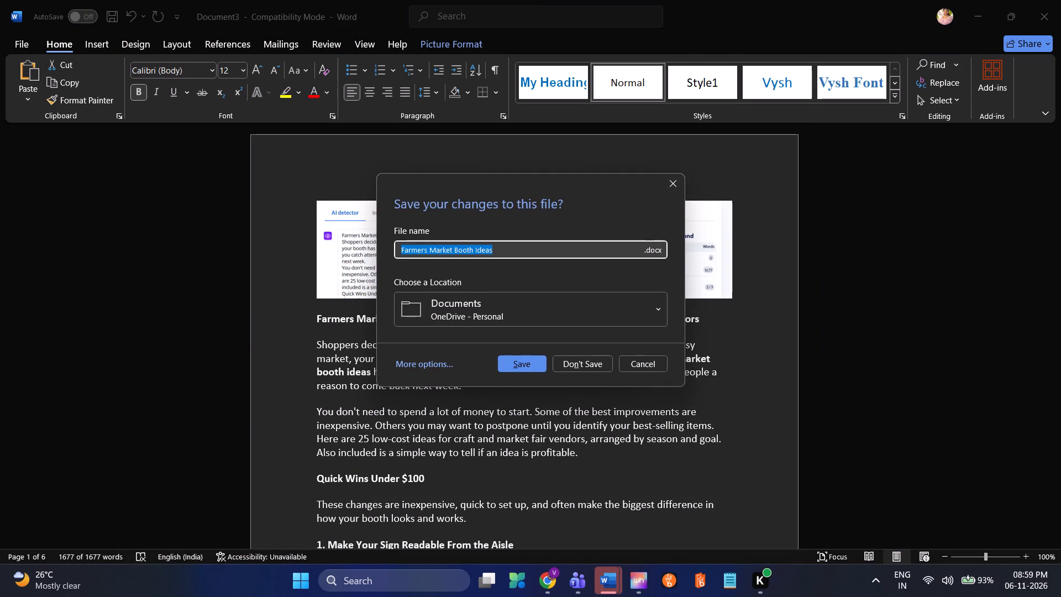
click(569, 370)
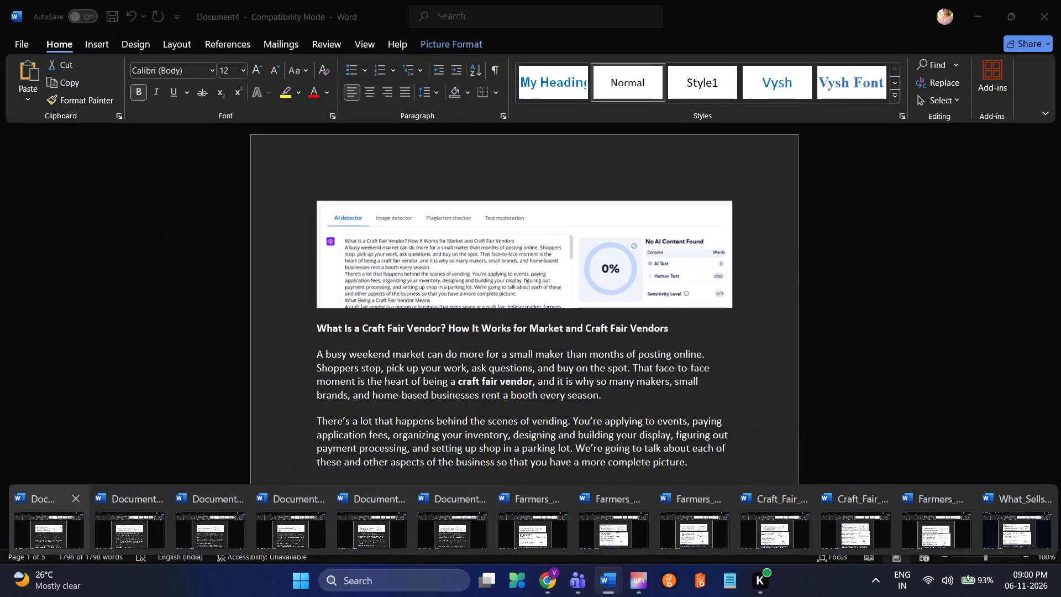
click(56, 519)
click(1060, 0)
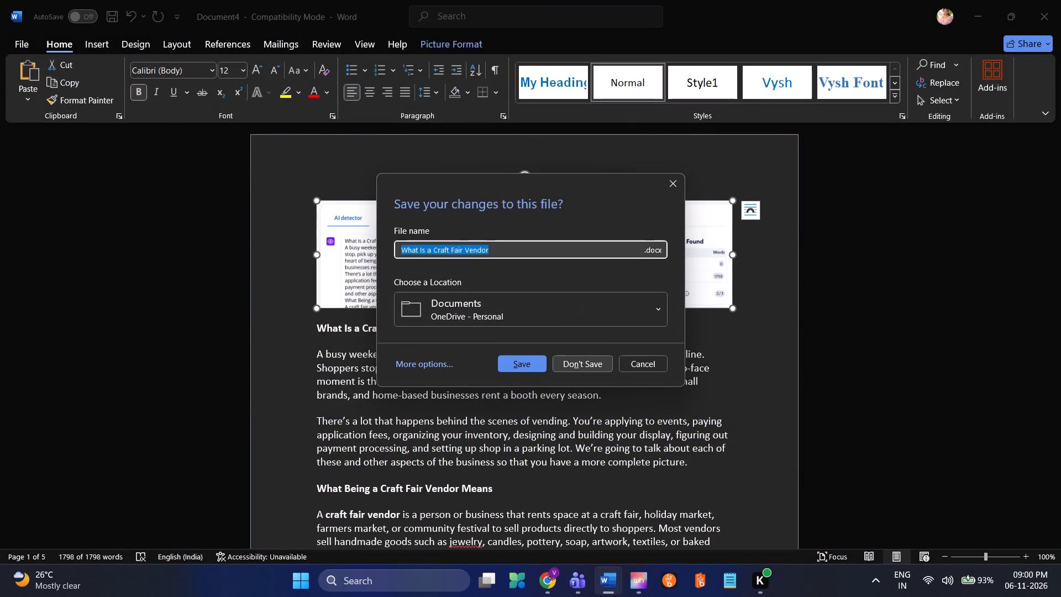
click(562, 365)
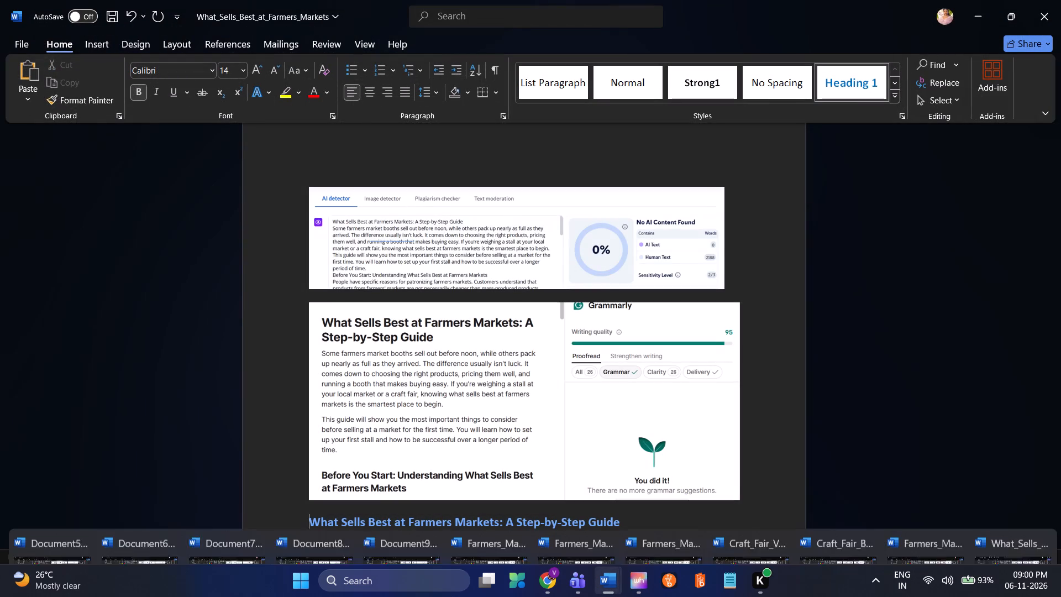
click(70, 517)
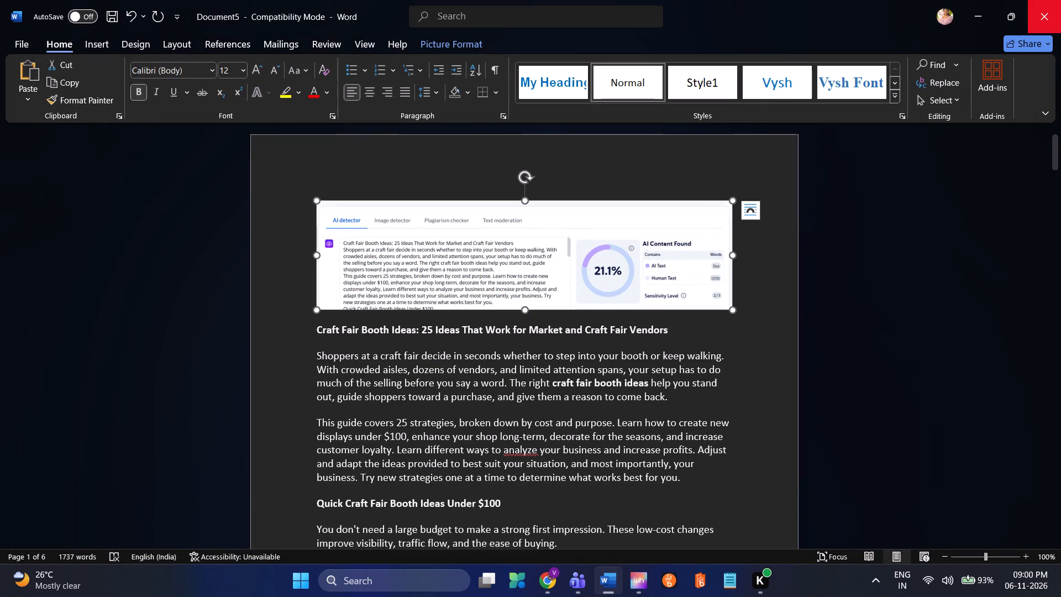
click(1060, 0)
click(576, 354)
click(576, 364)
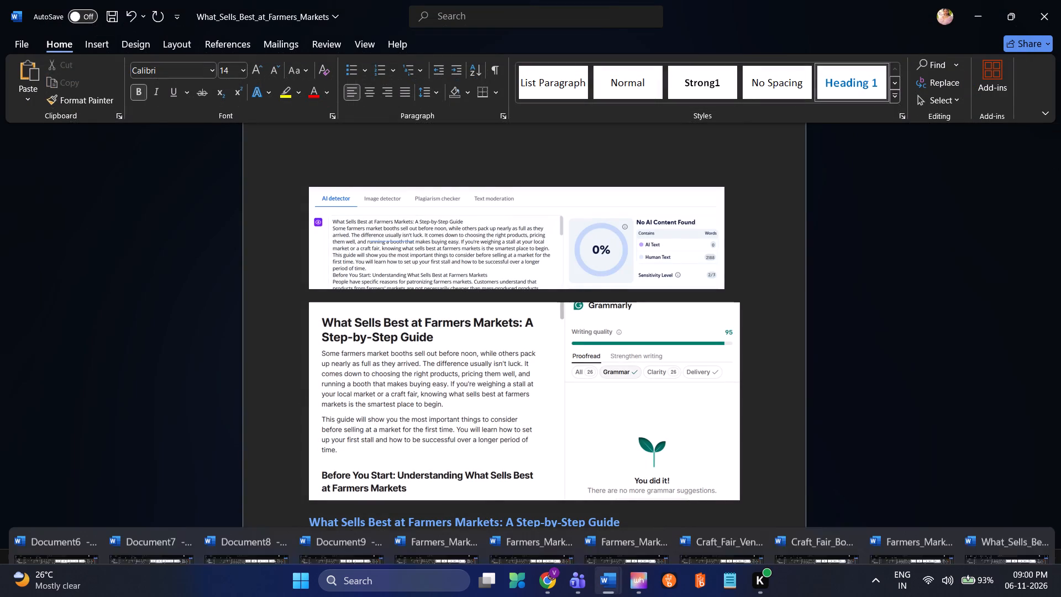
Close the Word drafts Document6, Document7, Document8 and Document9 without saving them, and return to What_Sells_Best_at_Farmers_Markets.
click(41, 514)
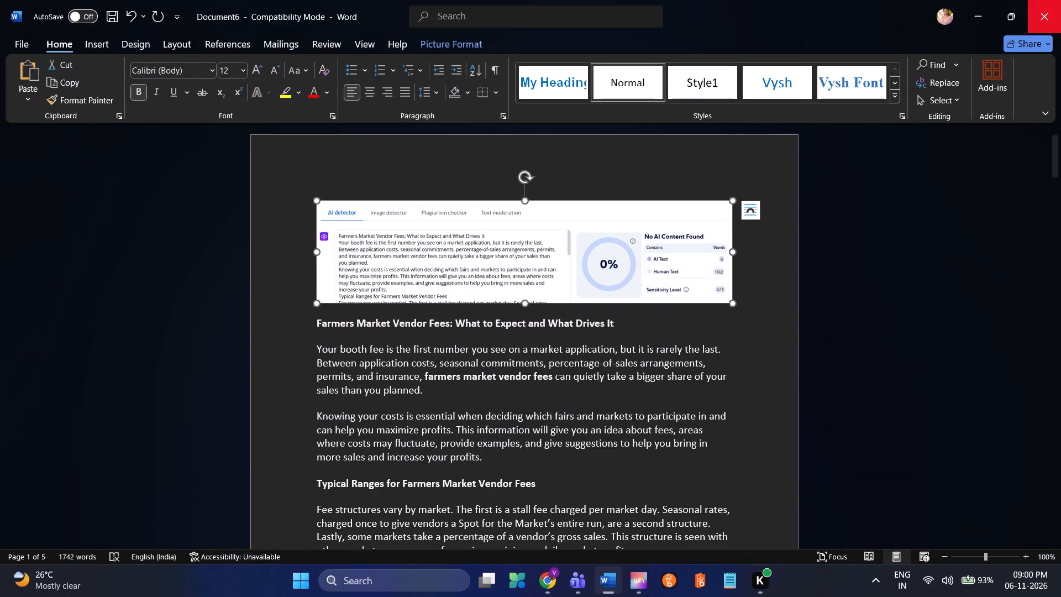
click(1052, 3)
click(571, 364)
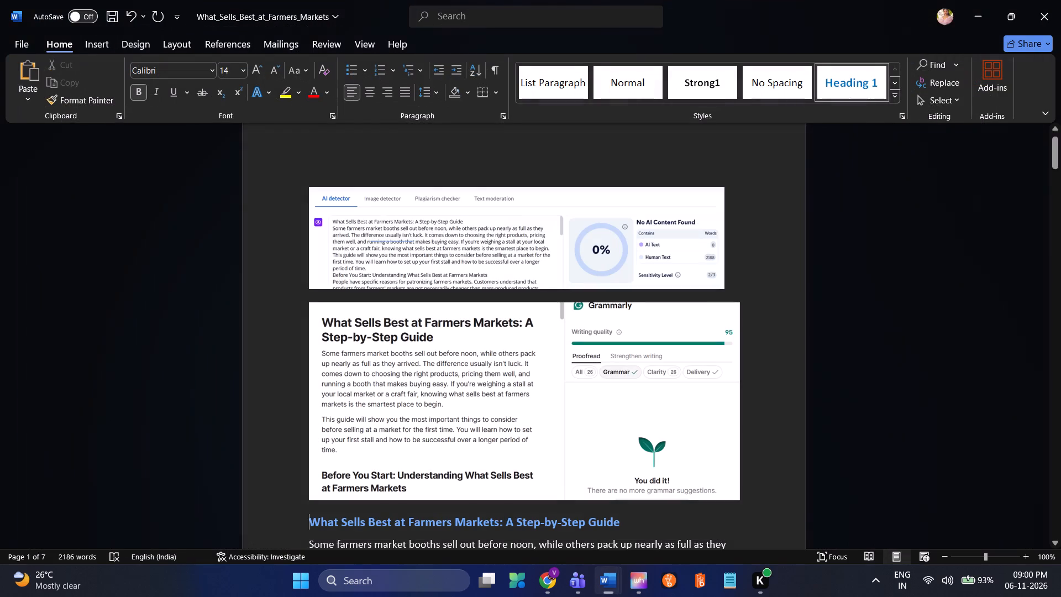
click(107, 523)
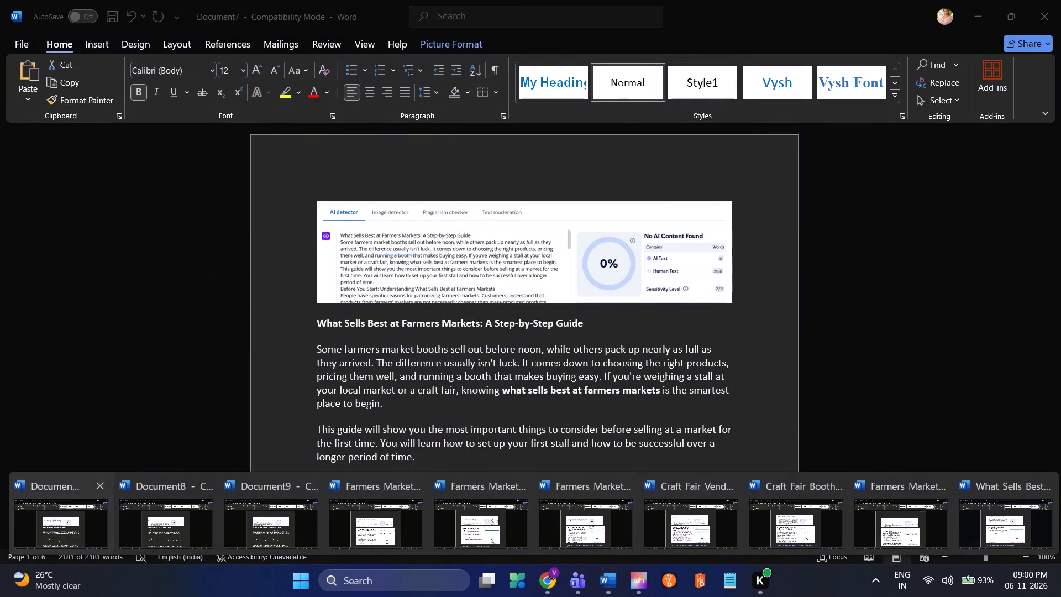
click(1060, 0)
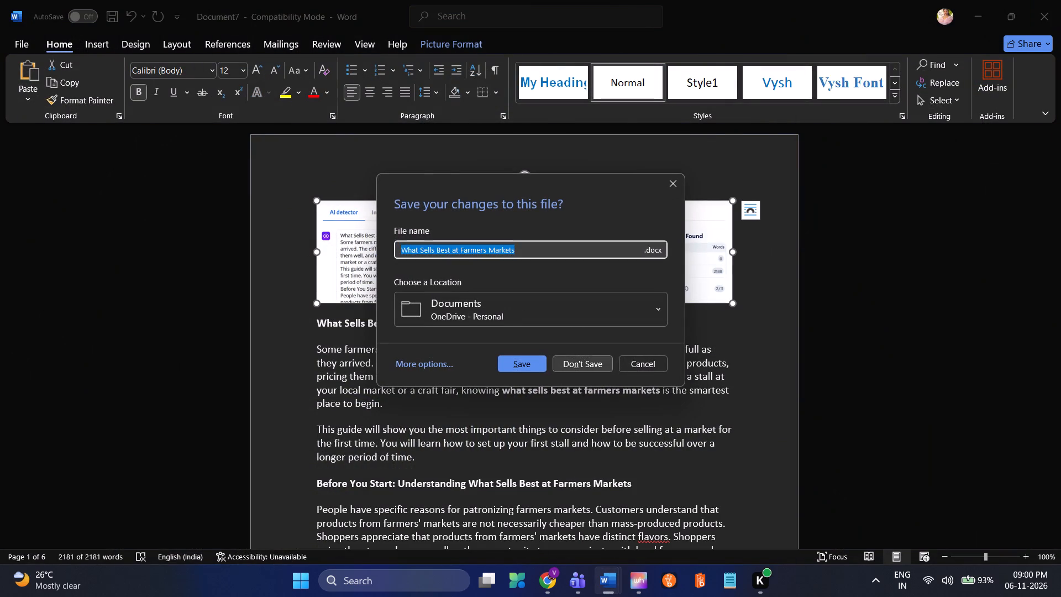
click(577, 359)
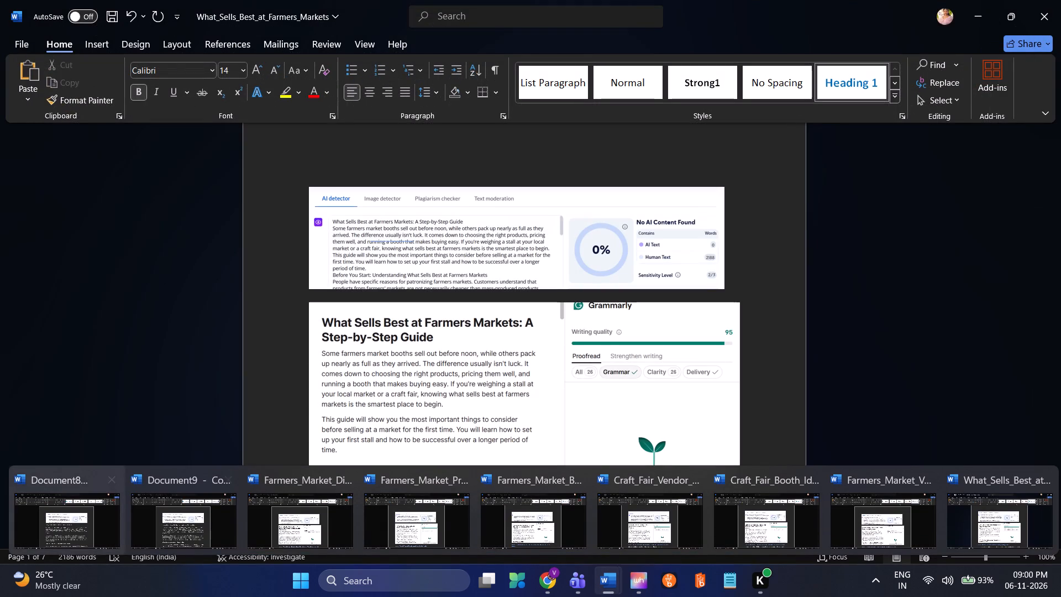
click(61, 519)
click(1060, 0)
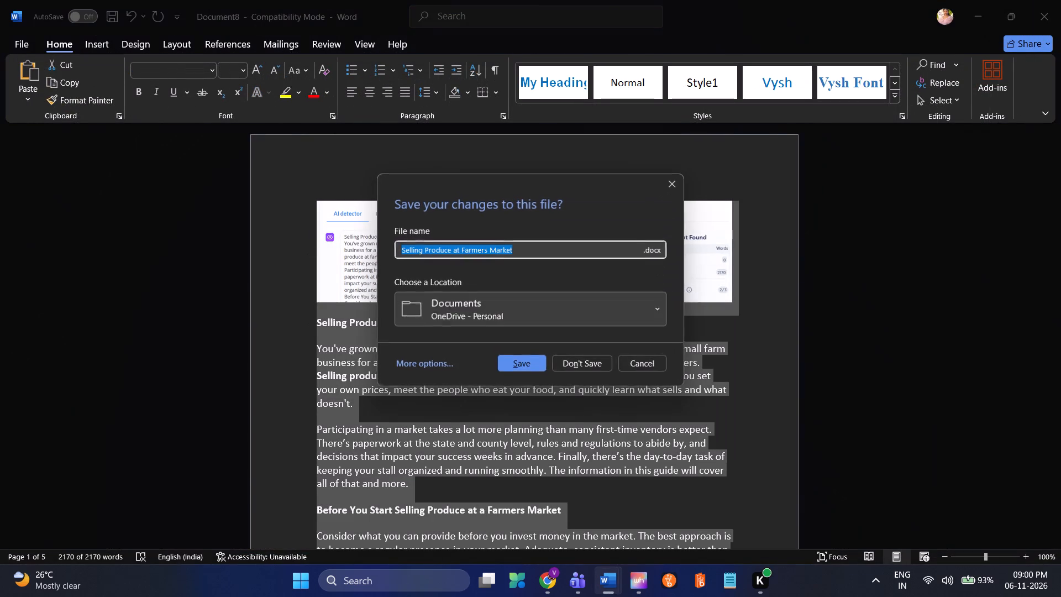
click(575, 359)
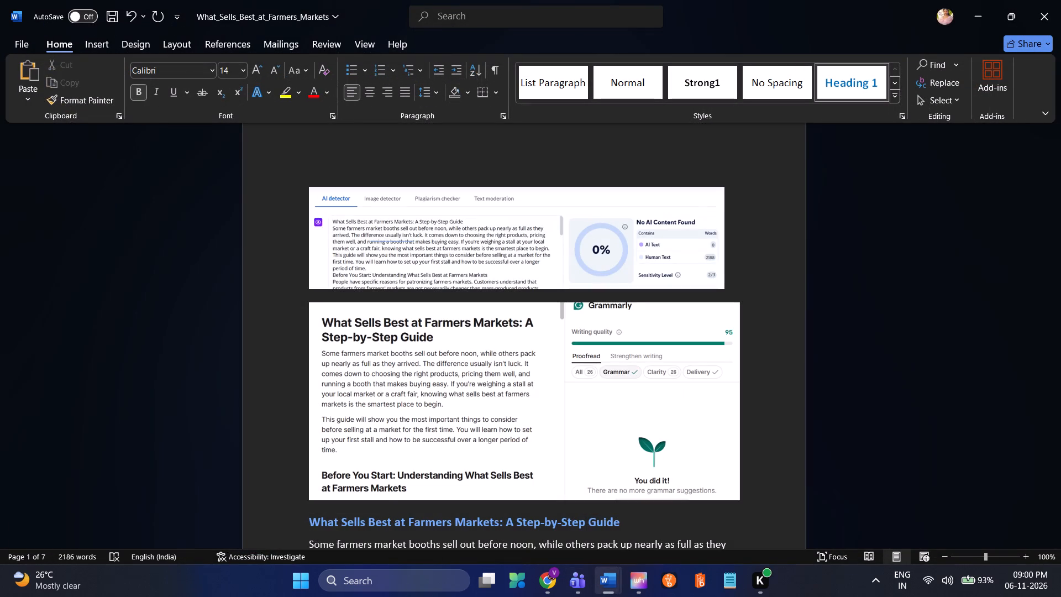
click(93, 504)
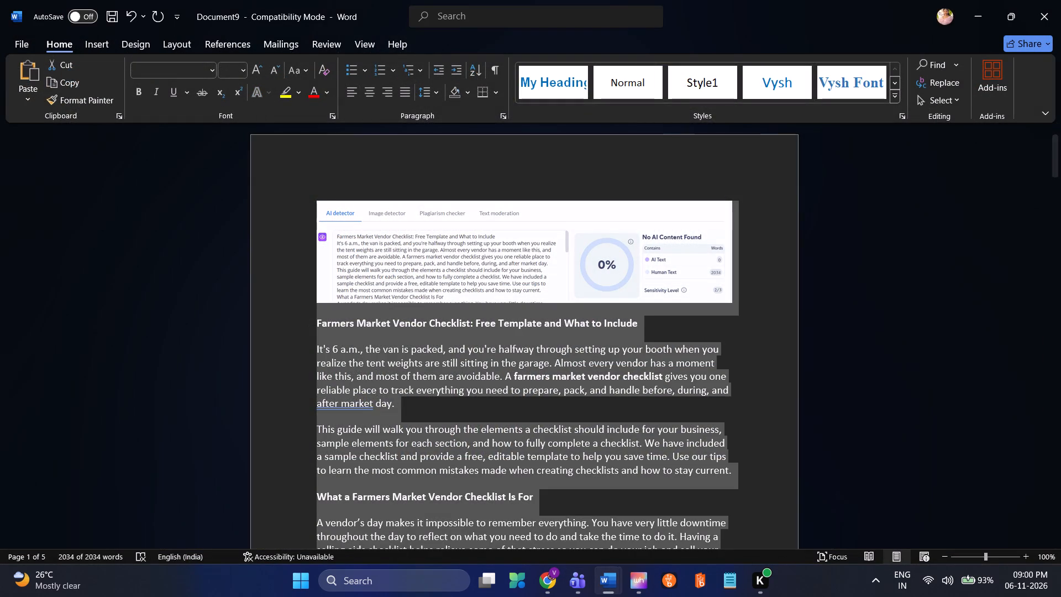
click(1060, 0)
click(591, 370)
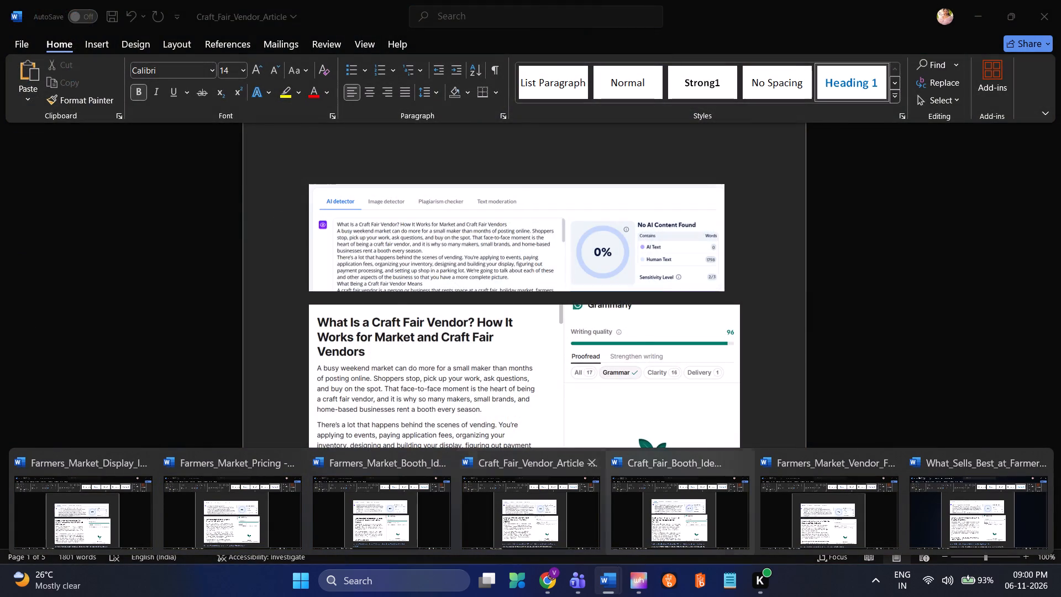
click(938, 522)
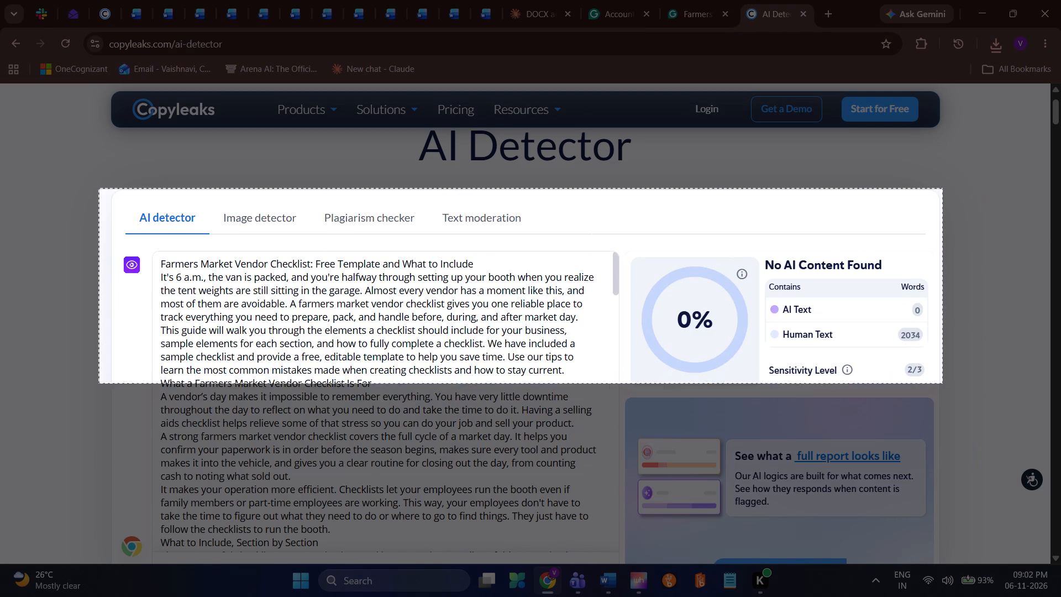
drag(932, 390, 932, 393)
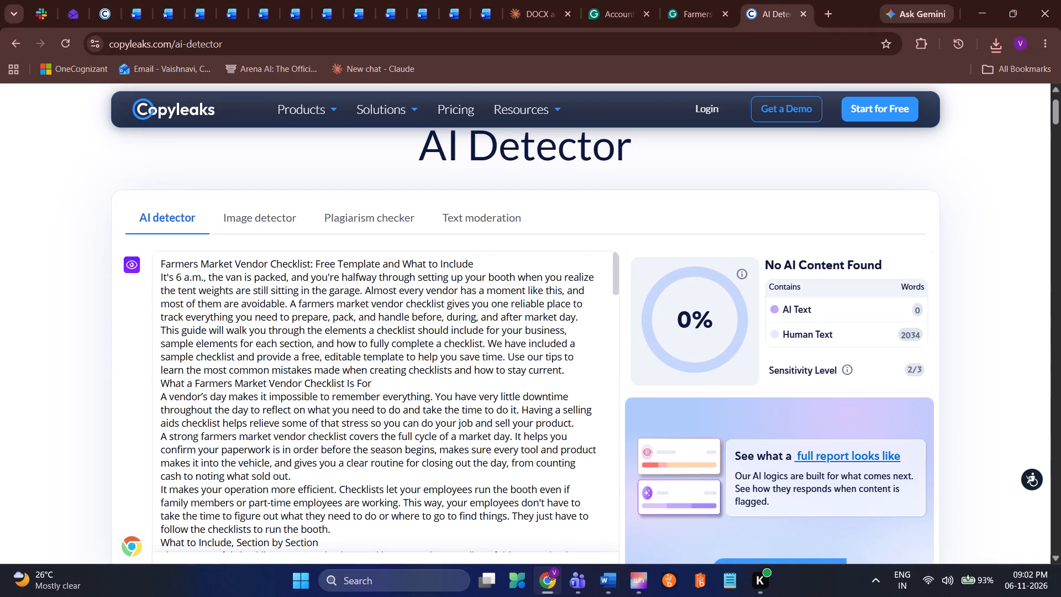
Paste the AI detector screenshot between the Grammarly screenshot and the title in the Farmers_Market_Vendor_Checklist Word document, keeping the title on its own line.
click(996, 493)
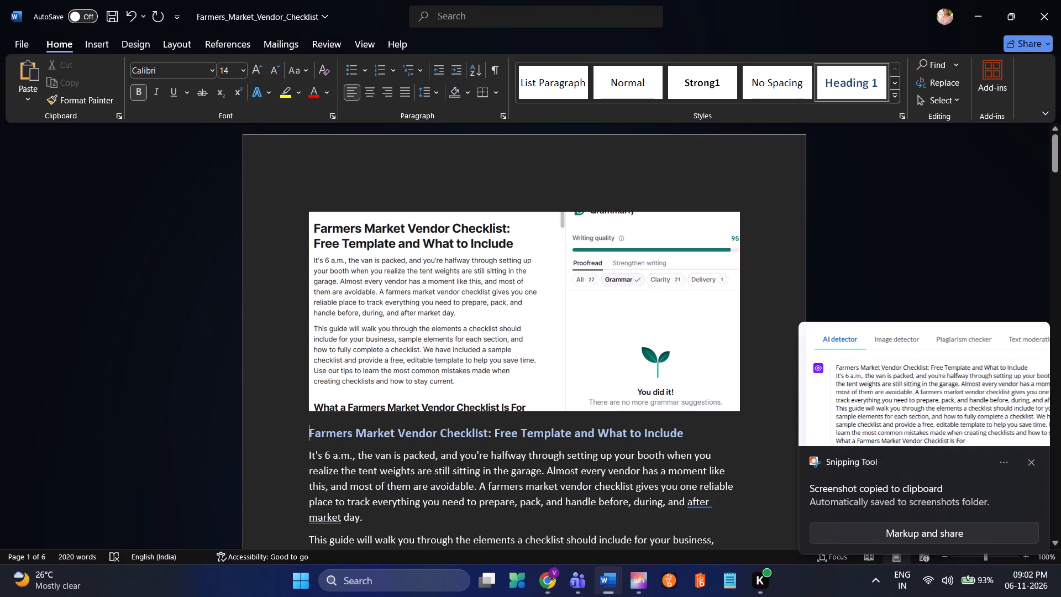
key(ctrl+v)
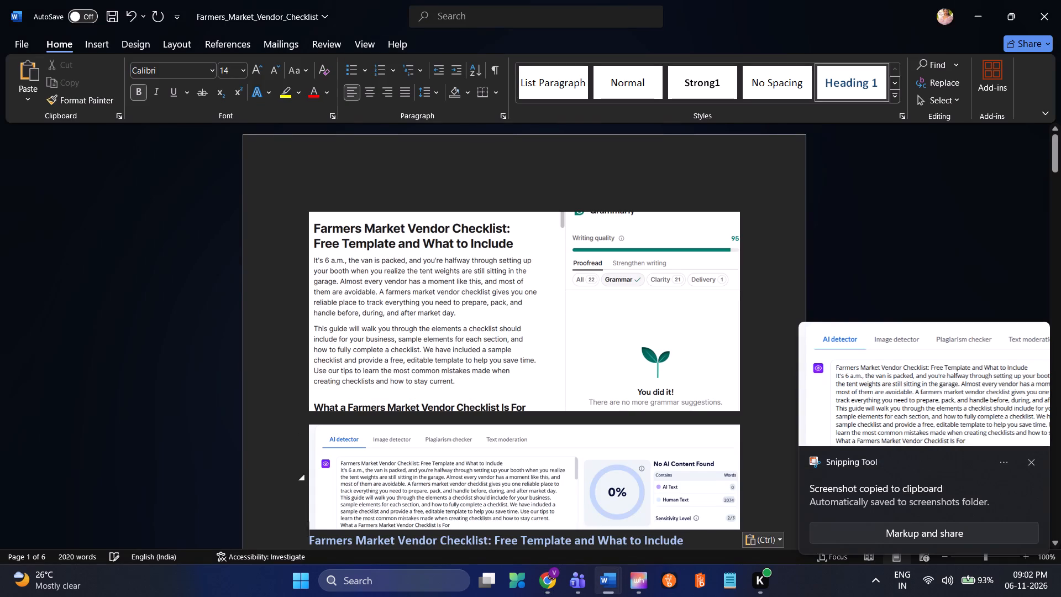
key(Return)
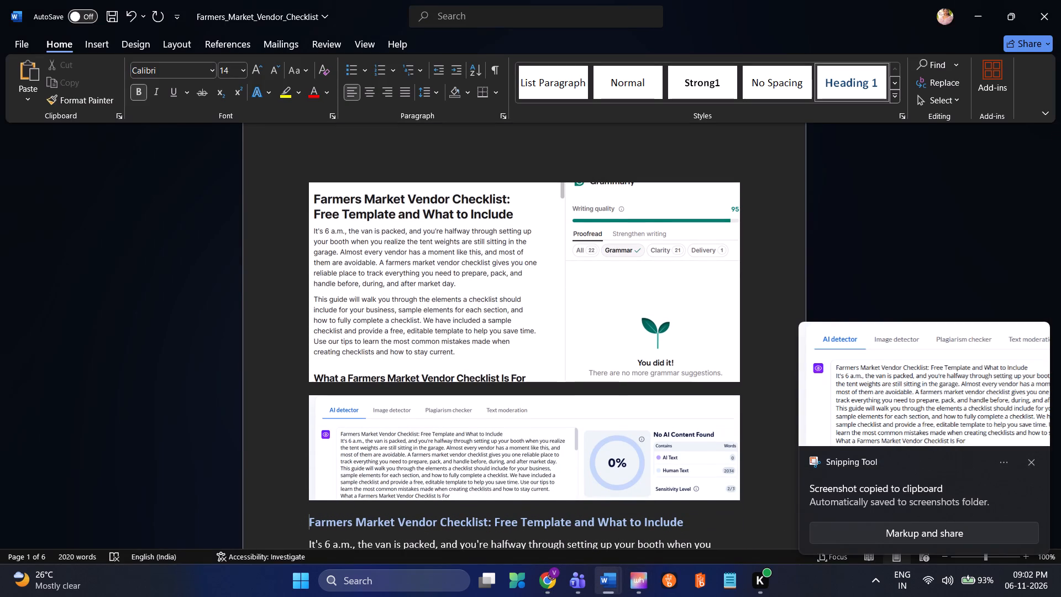
Switch to the Selling_Produce_at_Farmers_Market_Guide Word document.
click(911, 526)
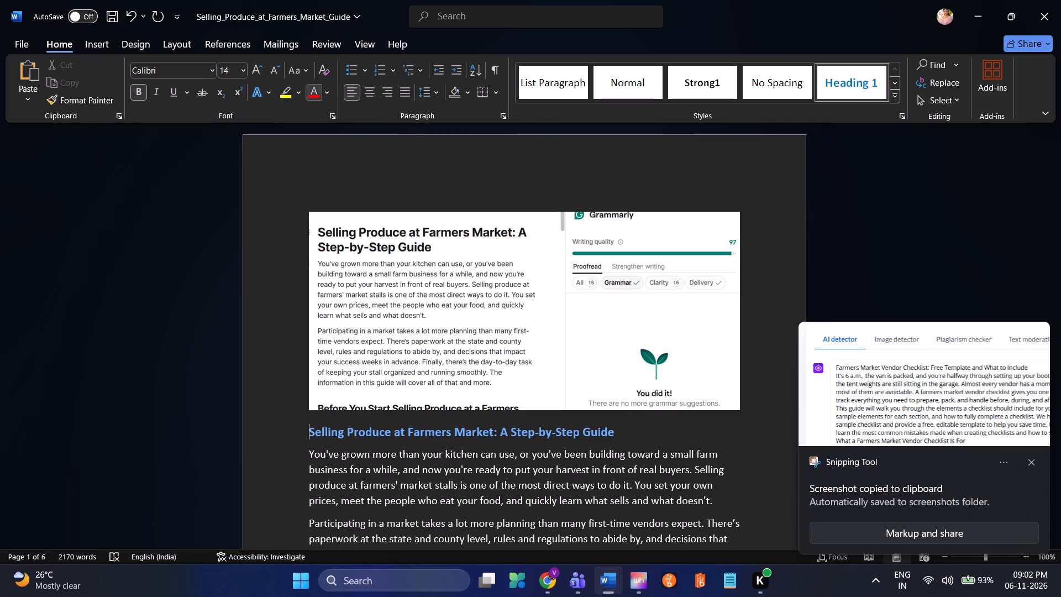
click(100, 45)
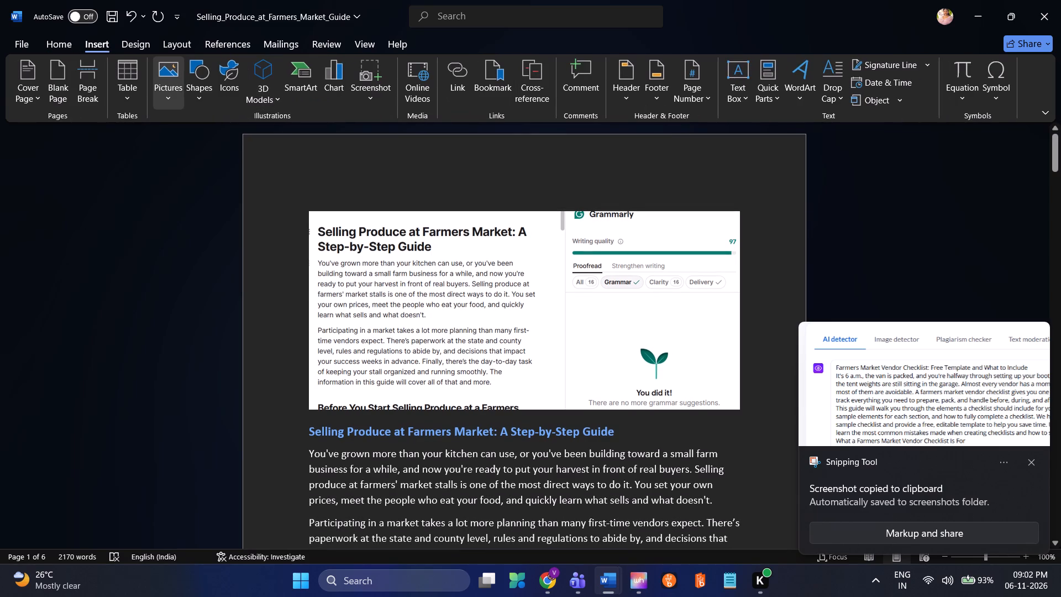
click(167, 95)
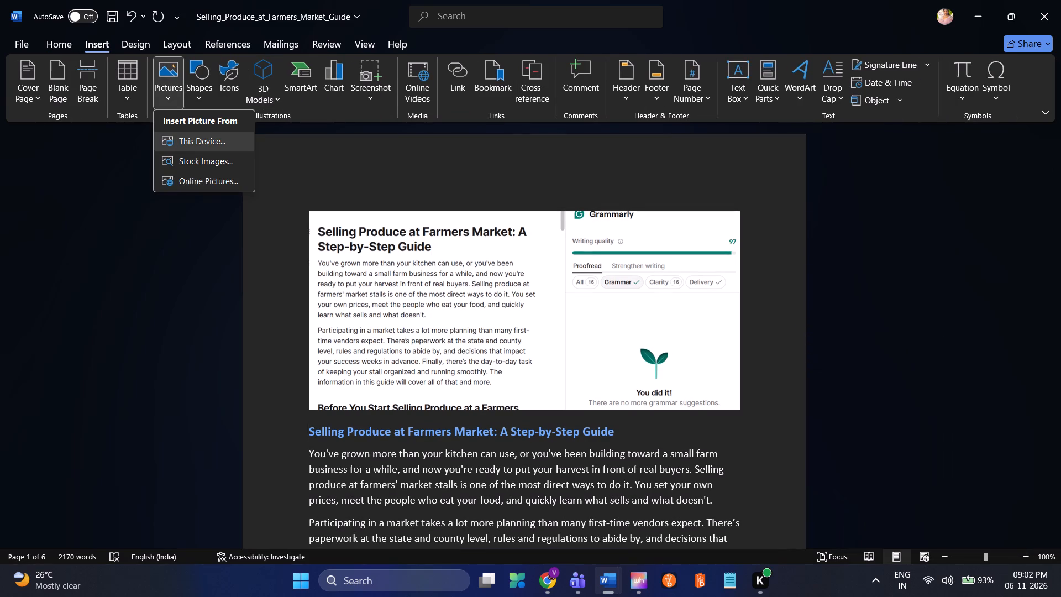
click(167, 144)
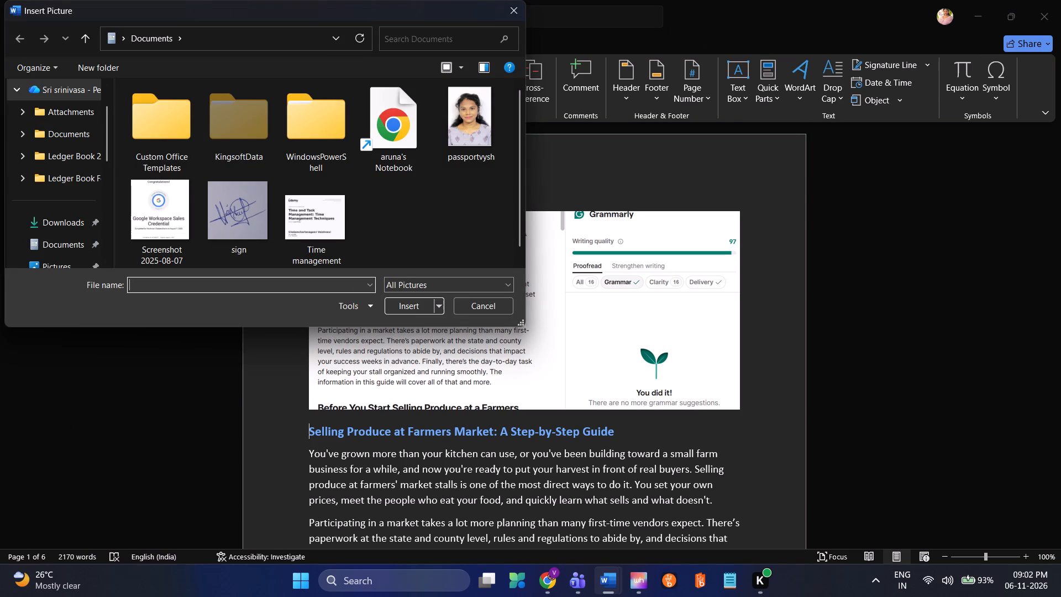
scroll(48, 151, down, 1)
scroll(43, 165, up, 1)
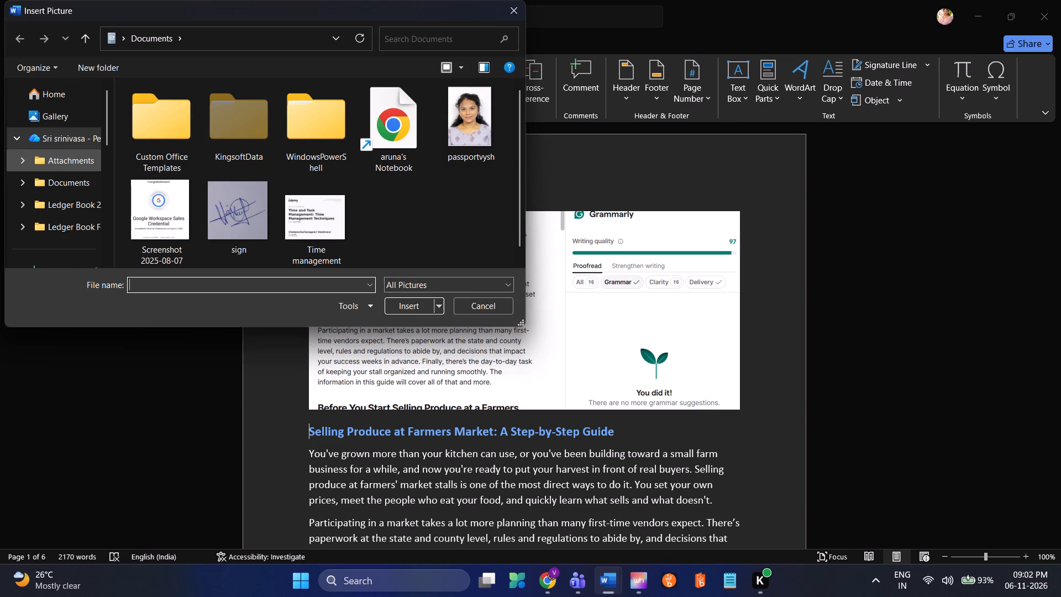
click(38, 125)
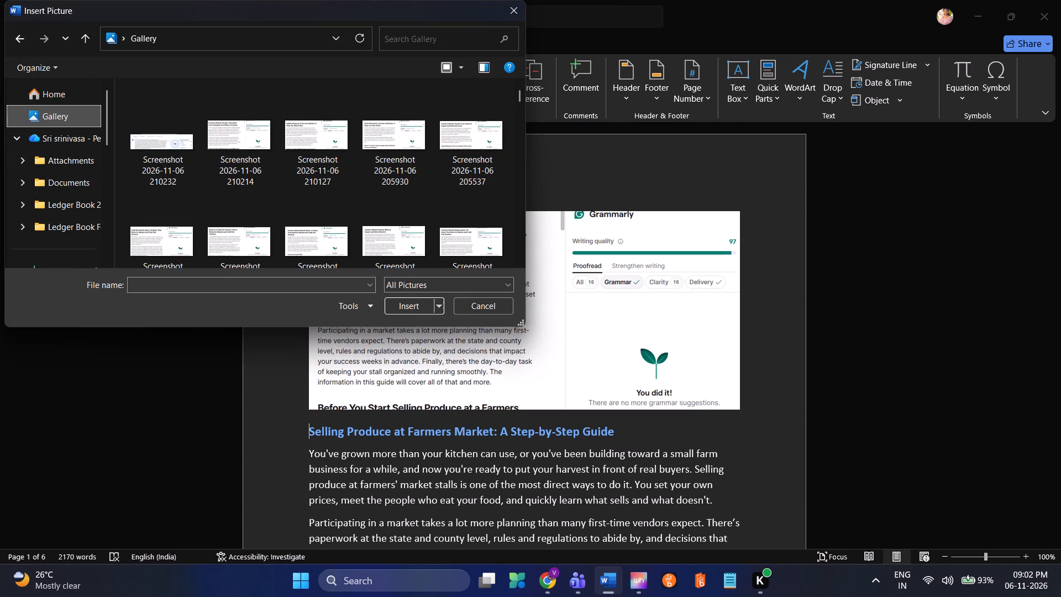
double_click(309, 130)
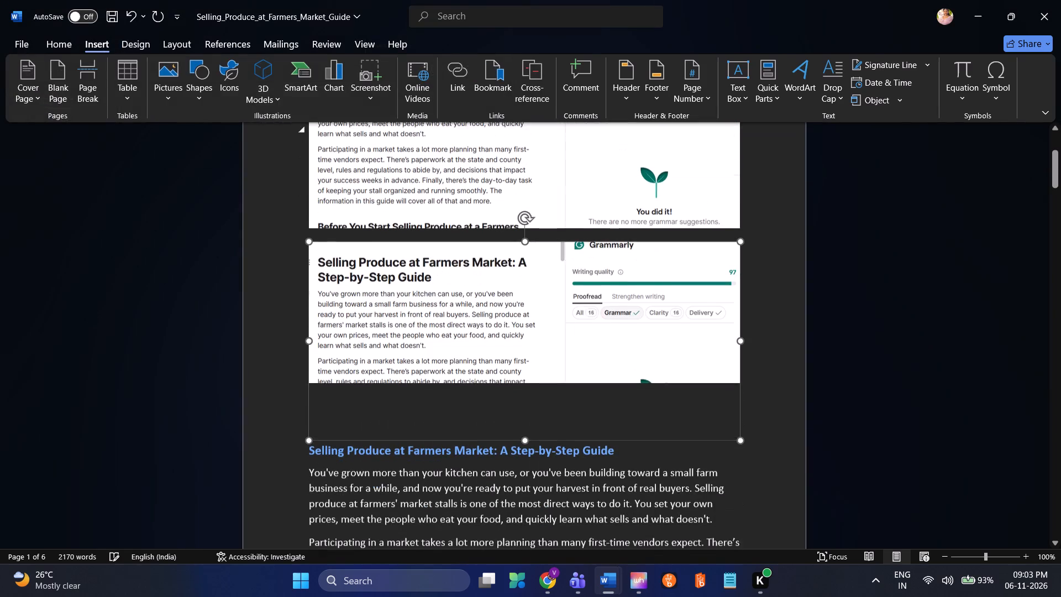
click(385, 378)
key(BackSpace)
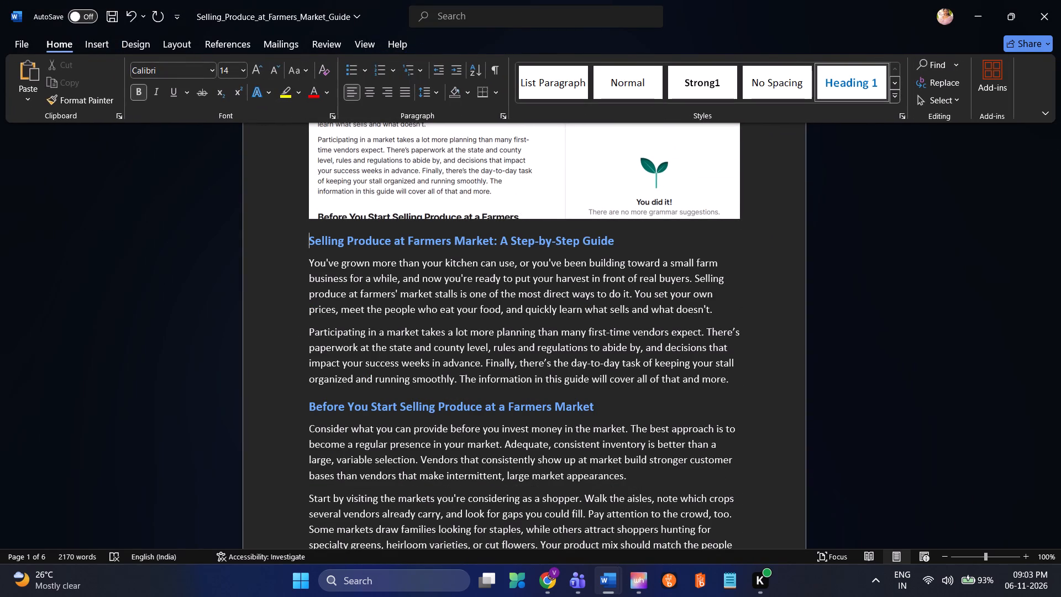
Insert the saved AI detector screenshot of the Selling Produce article from the device gallery between the Grammarly screenshot and the title.
click(92, 39)
click(159, 106)
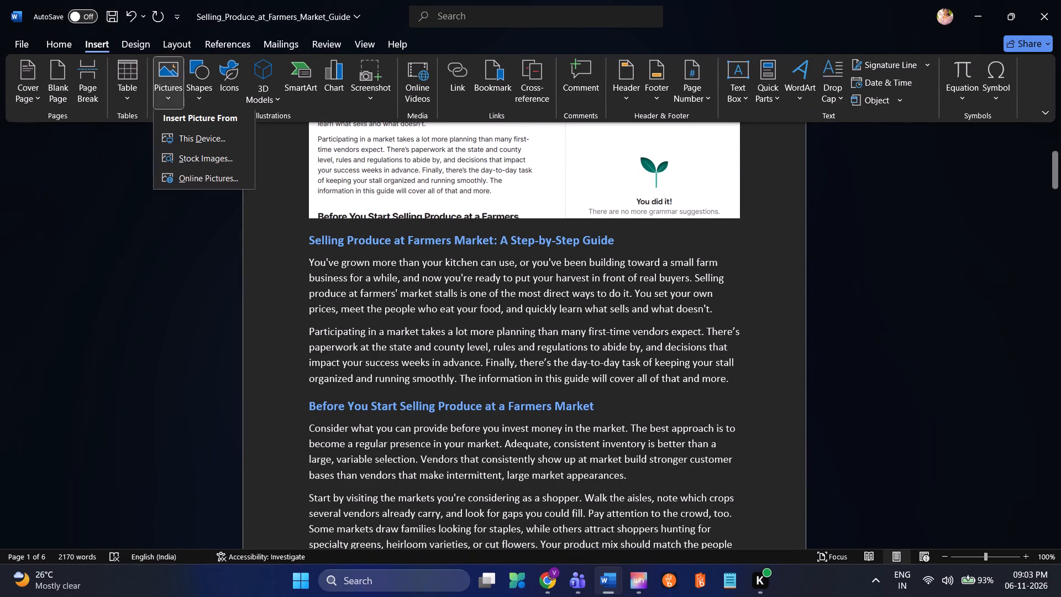
click(177, 142)
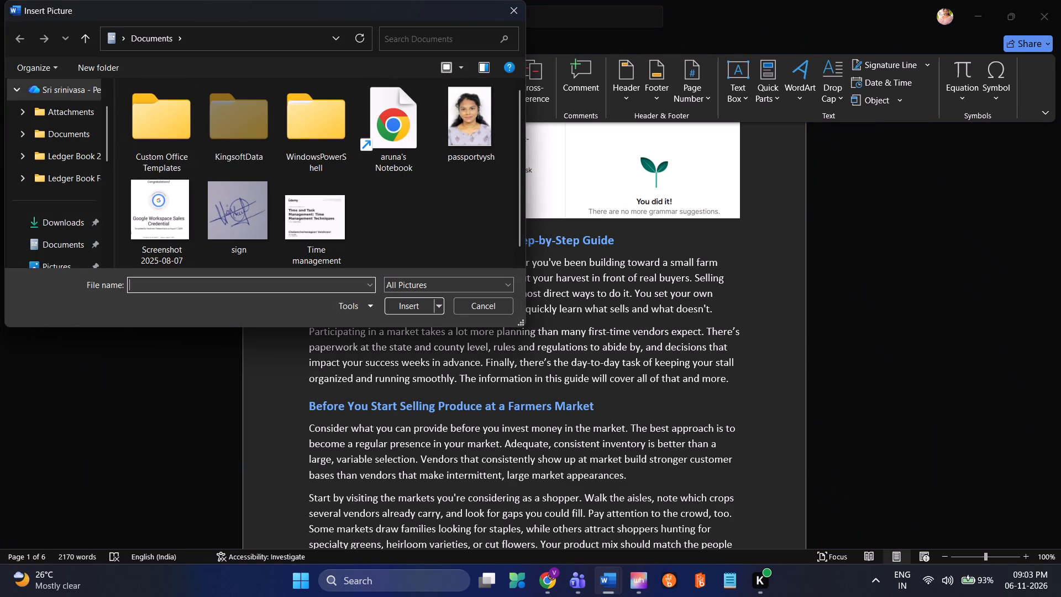
scroll(65, 111, up, 6)
click(53, 118)
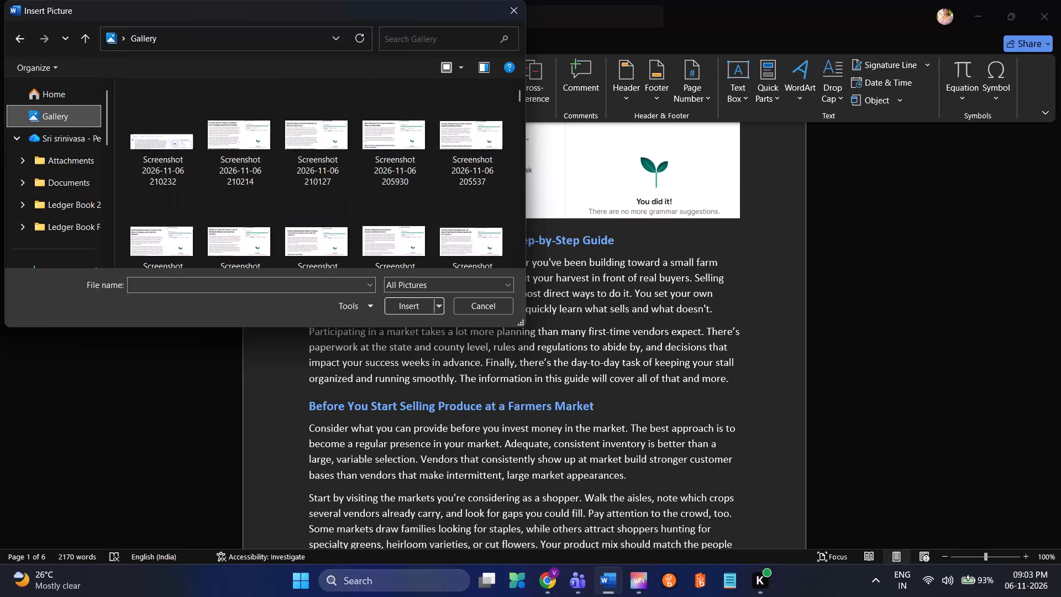
scroll(302, 231, down, 1)
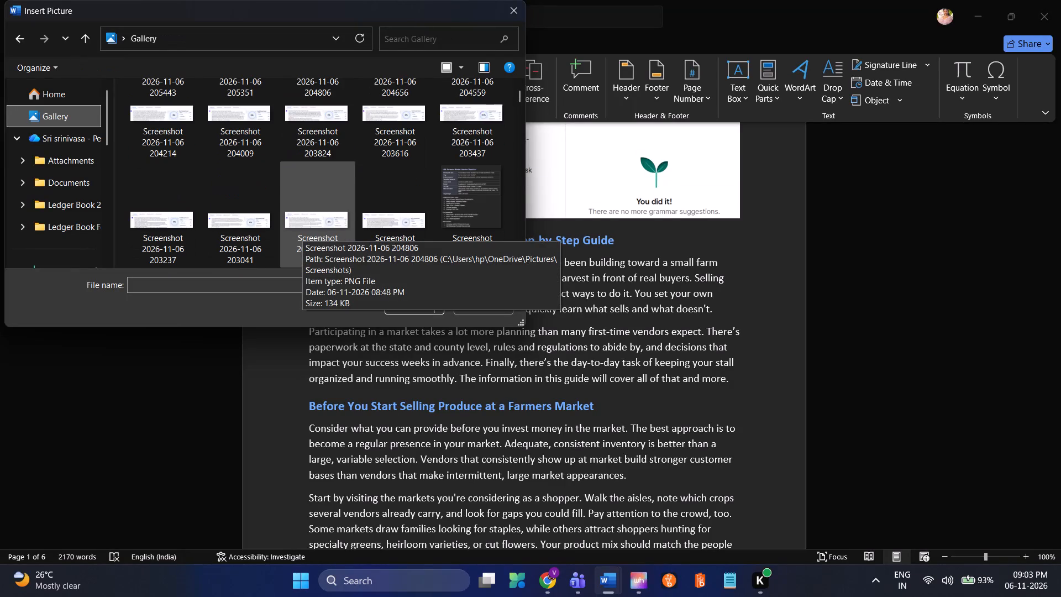
scroll(360, 181, up, 1)
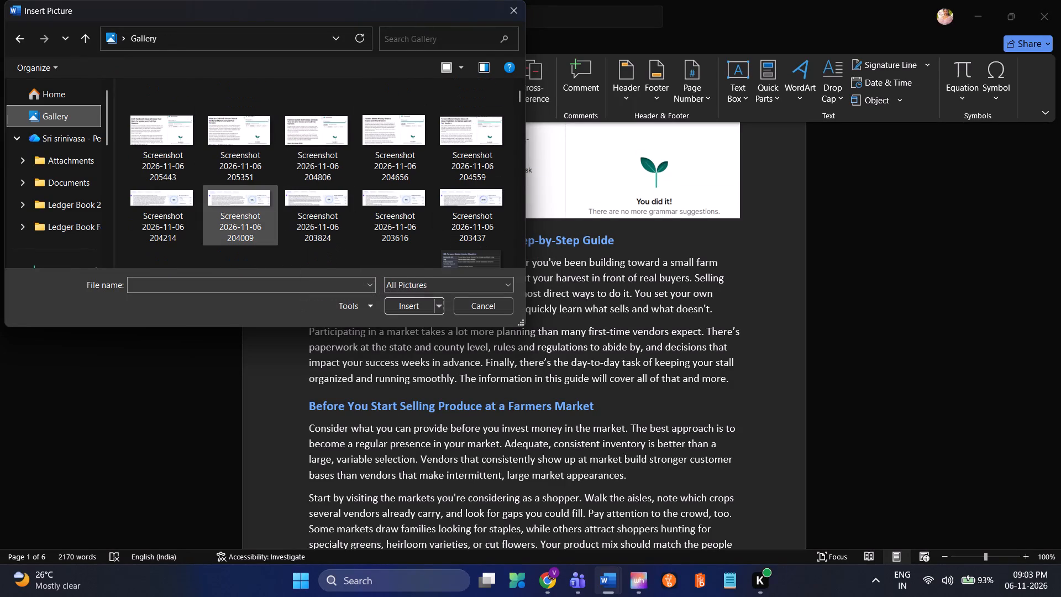
scroll(274, 186, up, 1)
scroll(302, 224, down, 1)
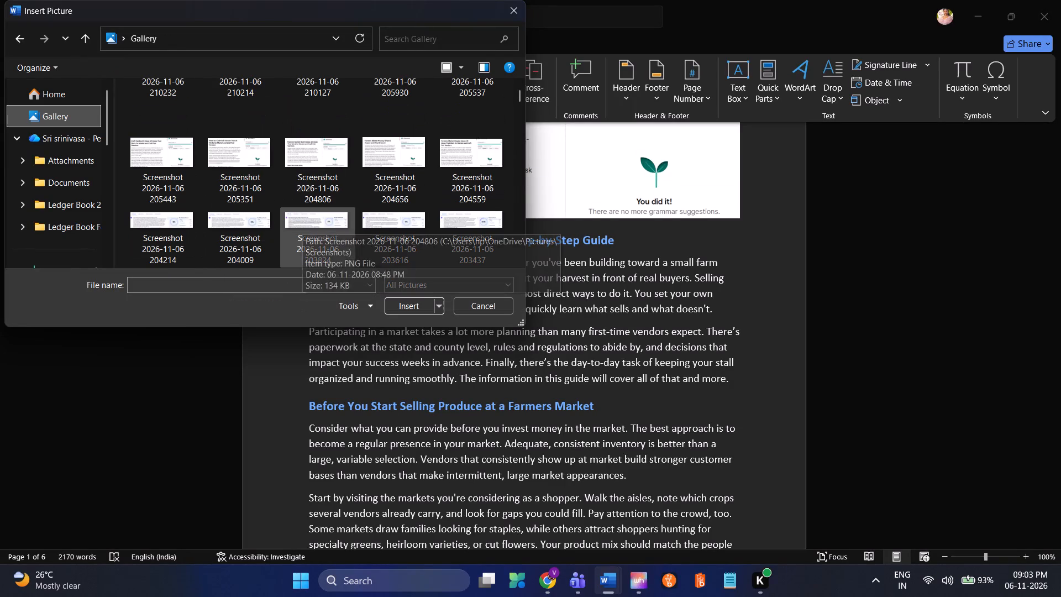
double_click(220, 224)
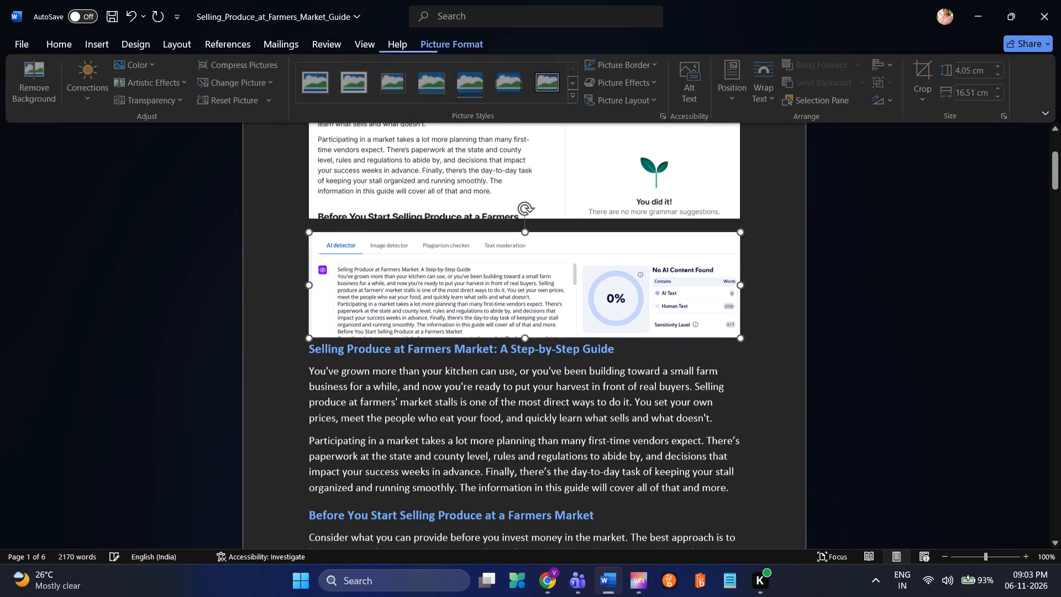
click(362, 420)
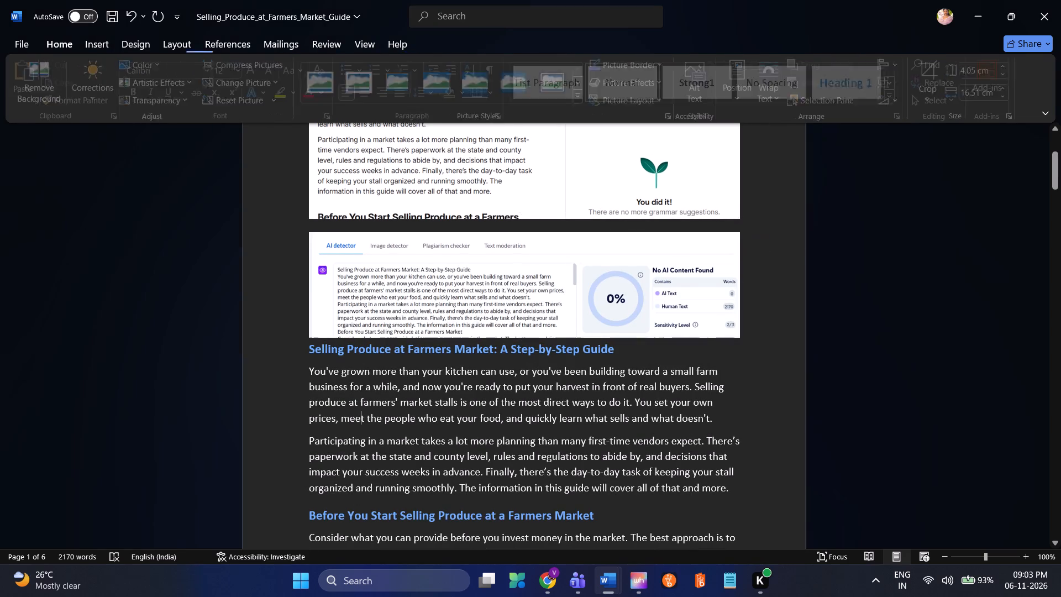
Put the Selling Produce title on its own line below the AI detector screenshot.
scroll(362, 420, up, 1)
scroll(362, 420, down, 1)
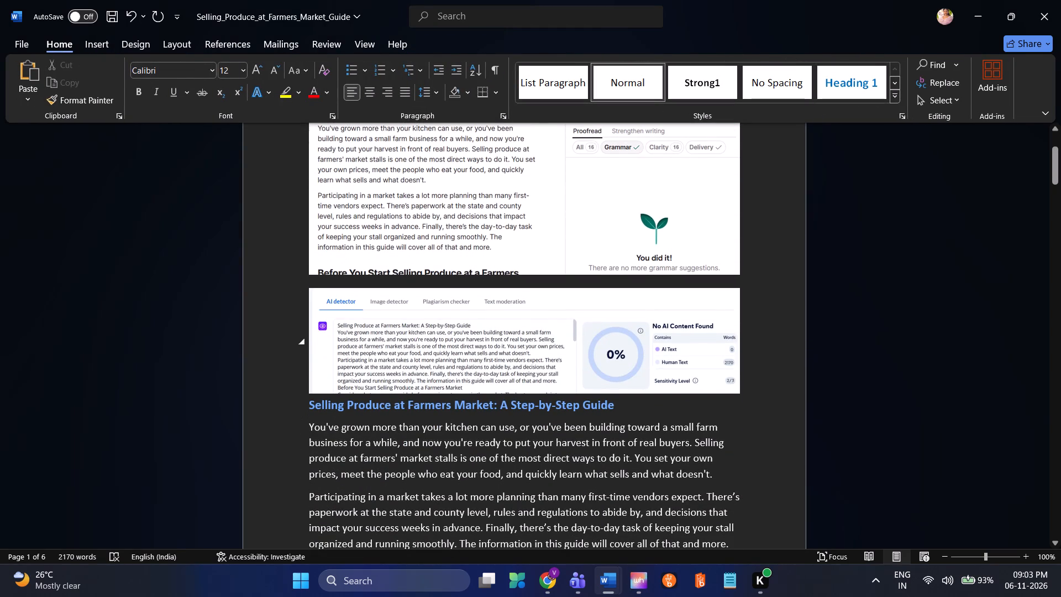
click(308, 409)
key(Return)
scroll(419, 356, up, 3)
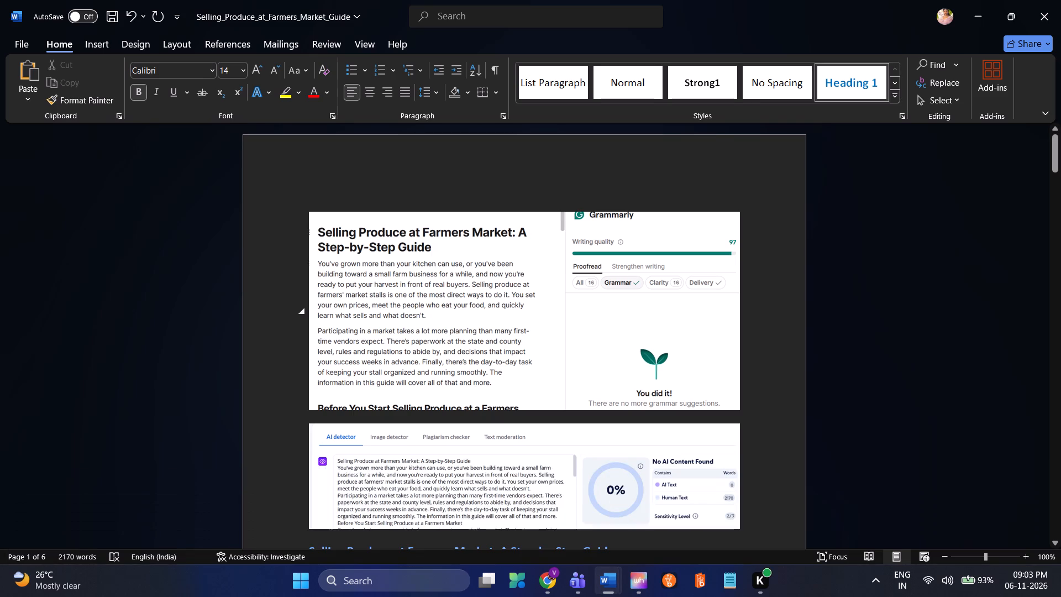
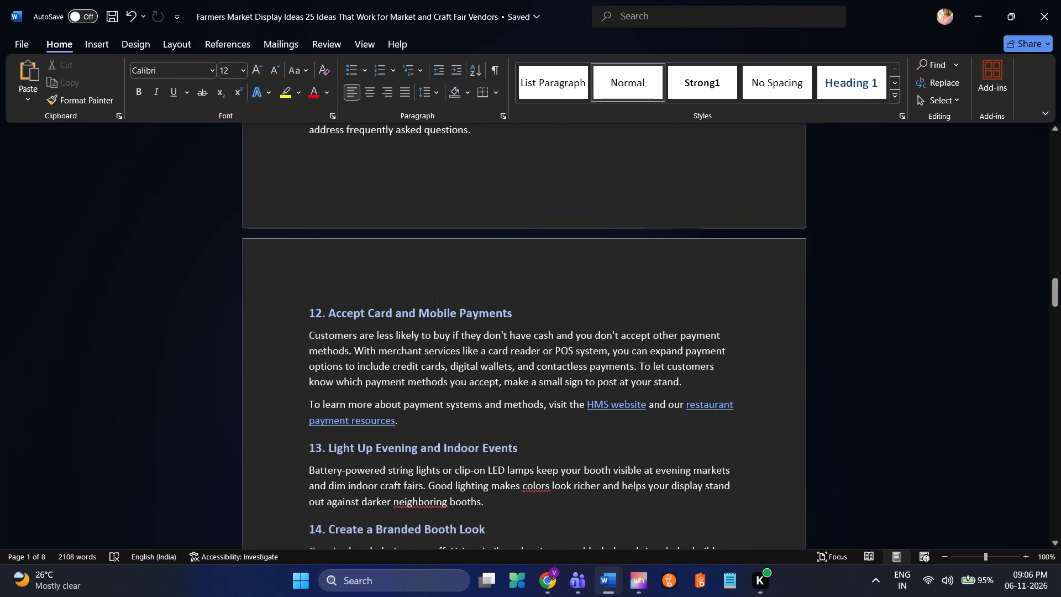
Review the farmers market display ideas article, from idea 12 through the measuring and FAQ sections, and back to the early ideas.
scroll(396, 467, down, 4)
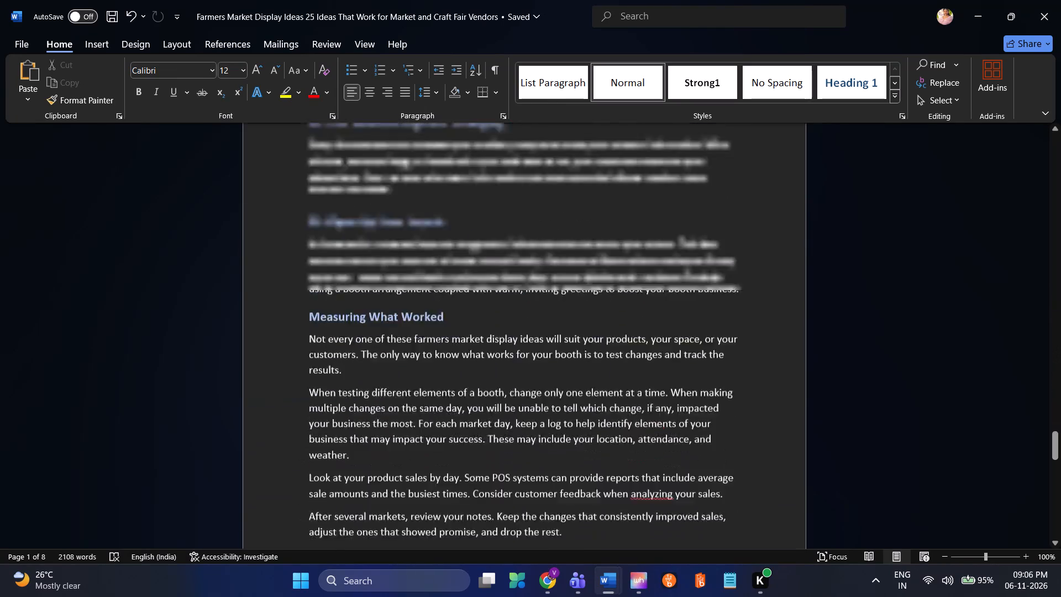
scroll(396, 467, down, 1)
scroll(396, 467, right, 1)
scroll(396, 467, down, 1)
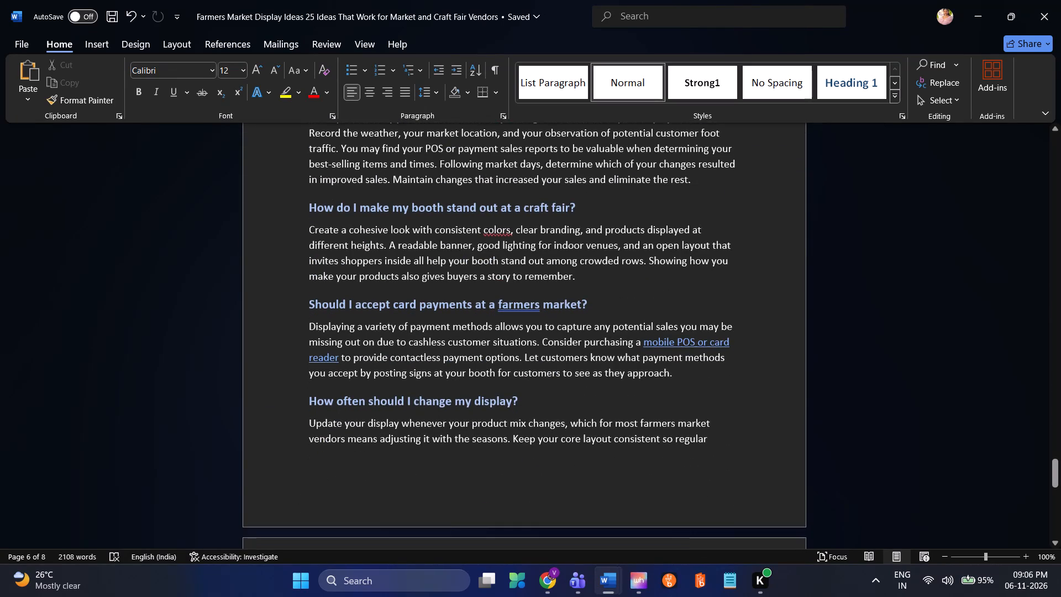
scroll(396, 467, up, 11)
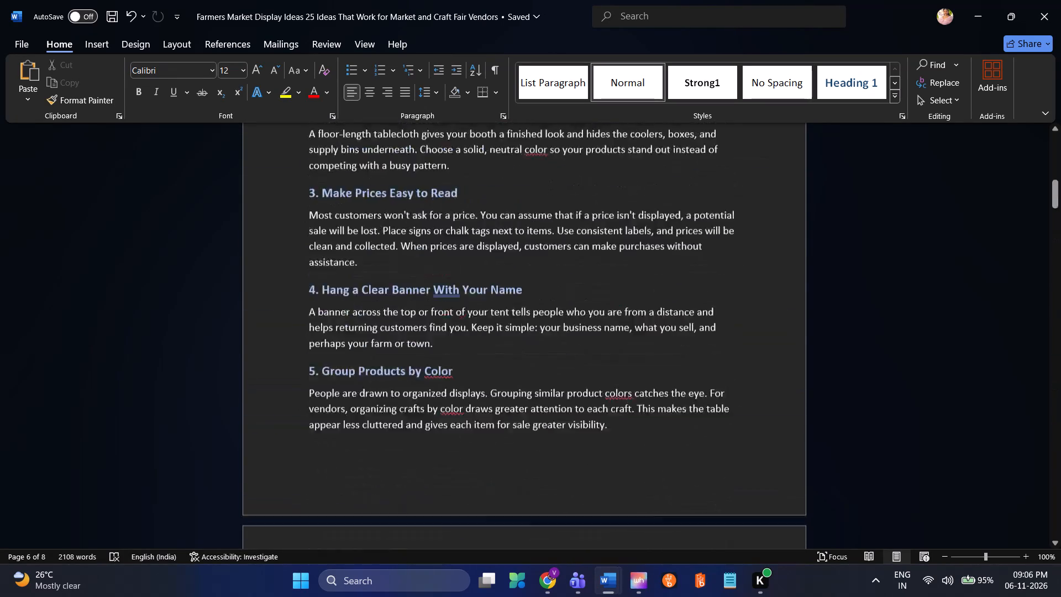
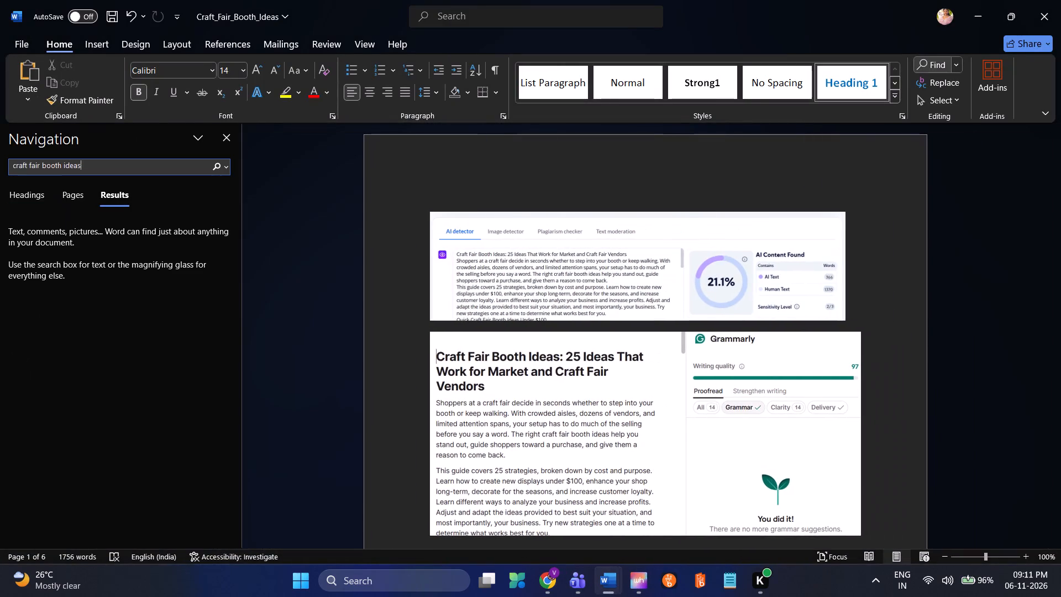
Capture a screenshot of the "craft fair booth ideas" search results, paste it above the article's title heading, and close the search.
scroll(638, 303, up, 7)
key(Print)
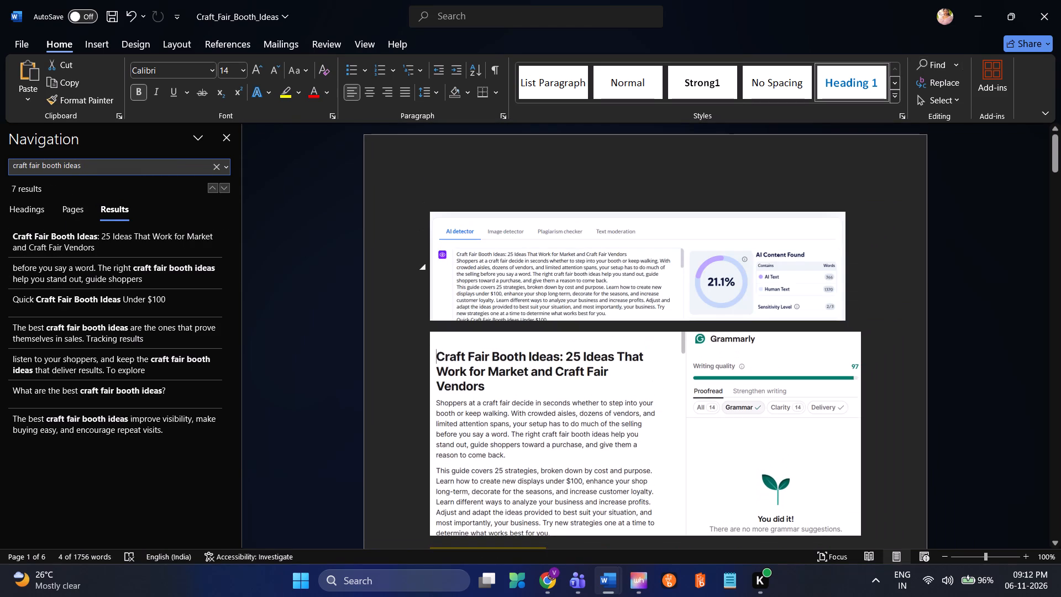
drag(1, 150, 380, 315)
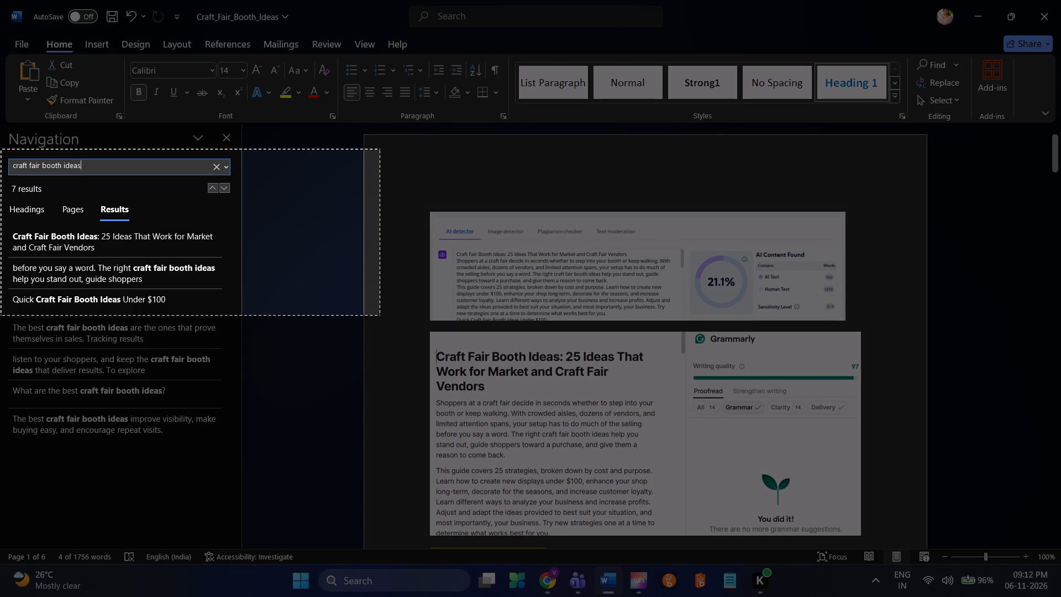
drag(380, 315, 352, 305)
scroll(352, 305, down, 1)
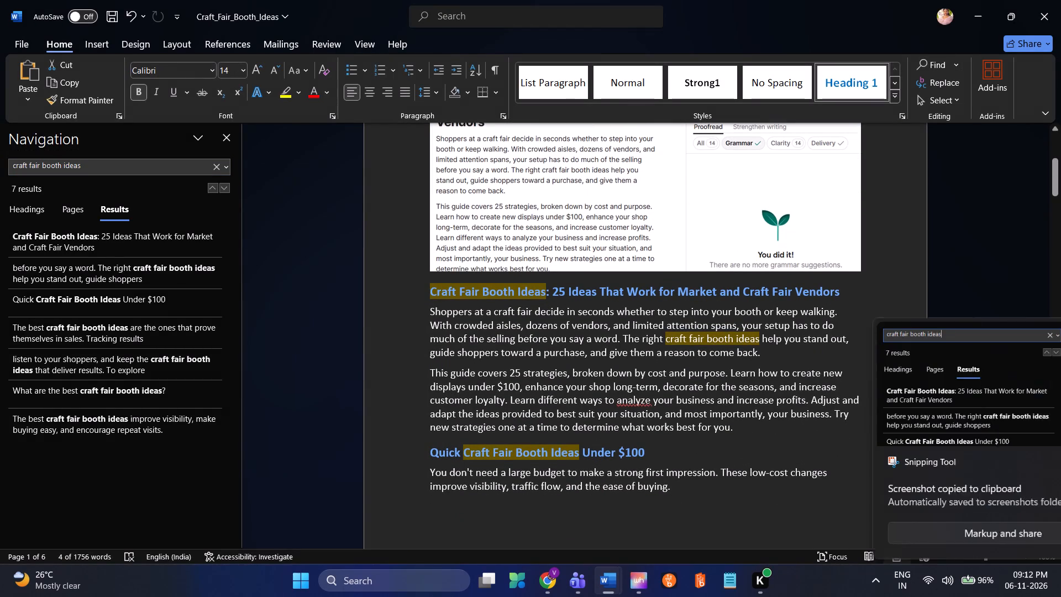
click(432, 298)
key(ctrl+v)
key(Return)
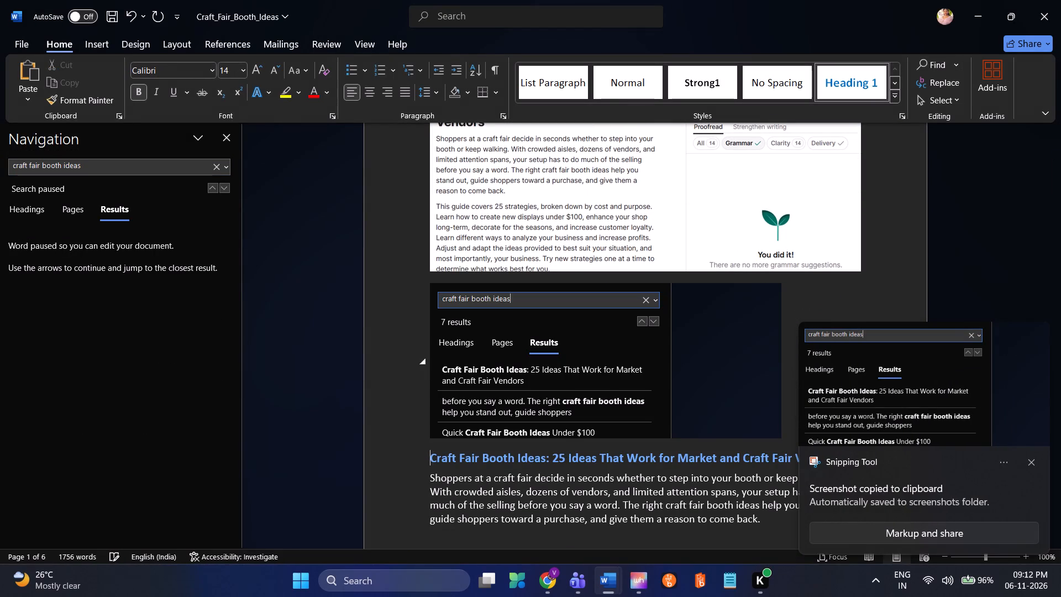
click(230, 145)
Save the article in WORK CONTENT GENERATOR under its copied title, without the colon: "Craft Fair Booth Ideas 25 Ideas That Work for Market and Craft Fair Vendors".
scroll(511, 419, down, 1)
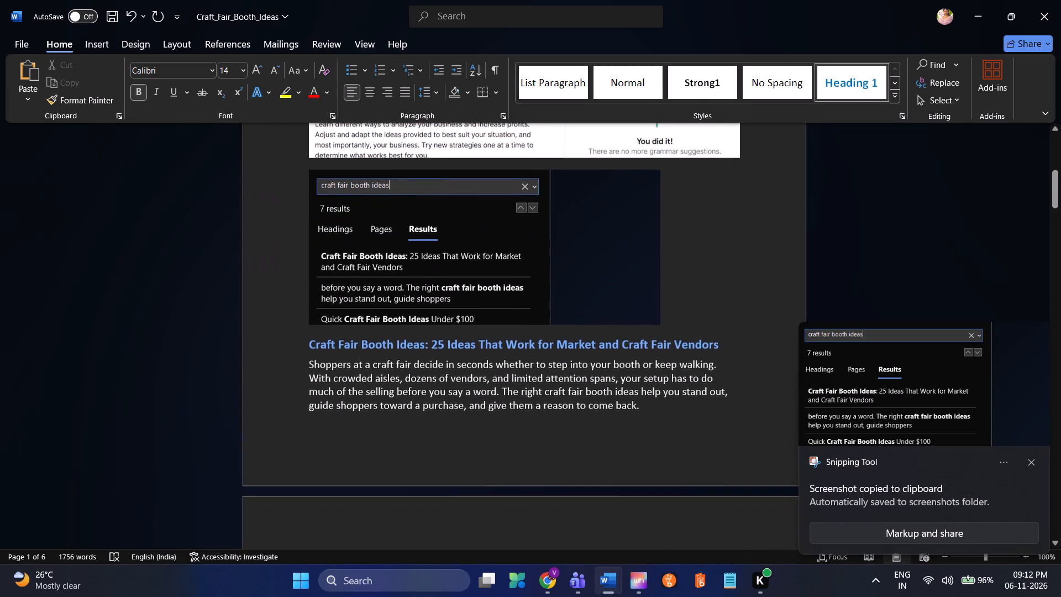
drag(723, 338, 404, 334)
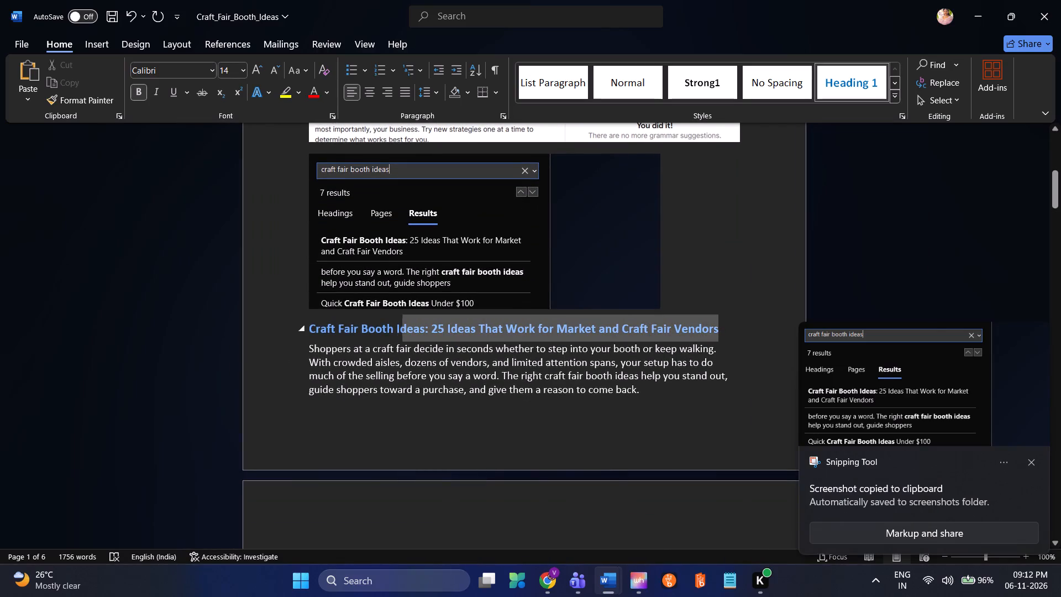
drag(404, 334, 331, 331)
key(ctrl+c)
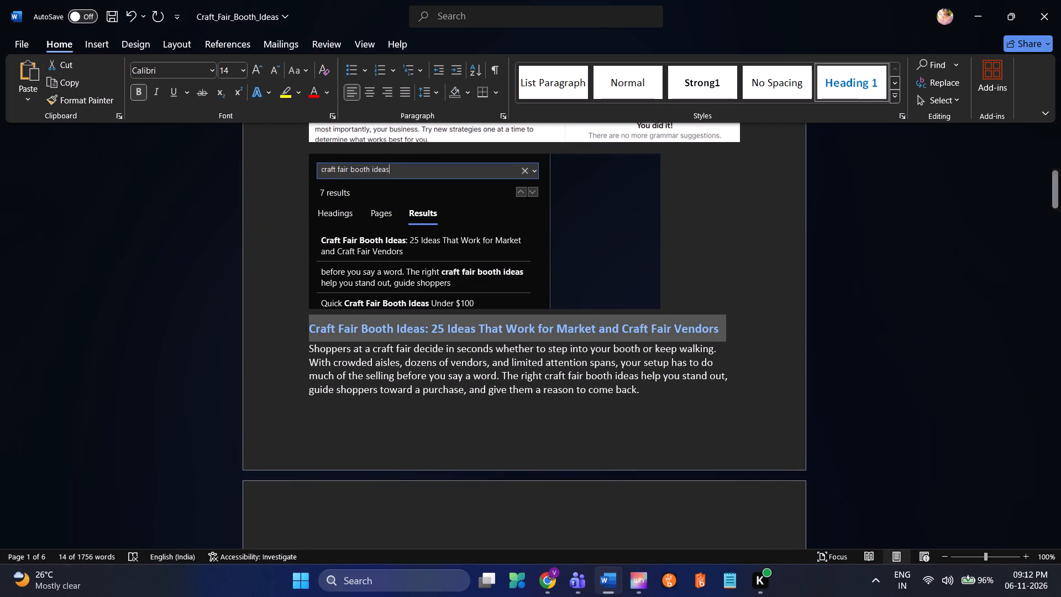
click(28, 45)
click(30, 252)
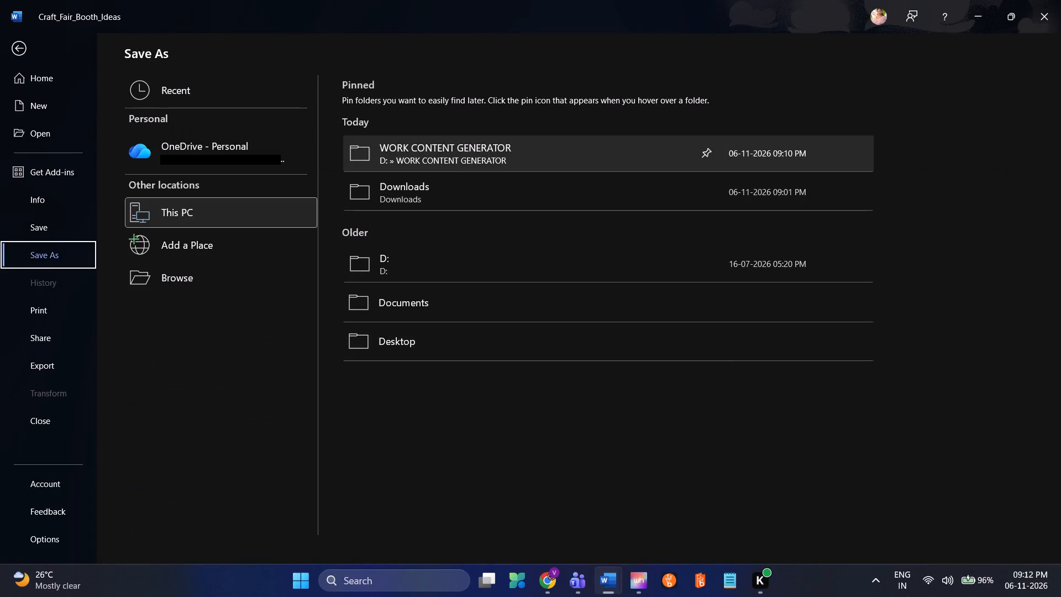
click(388, 160)
key(BackSpace)
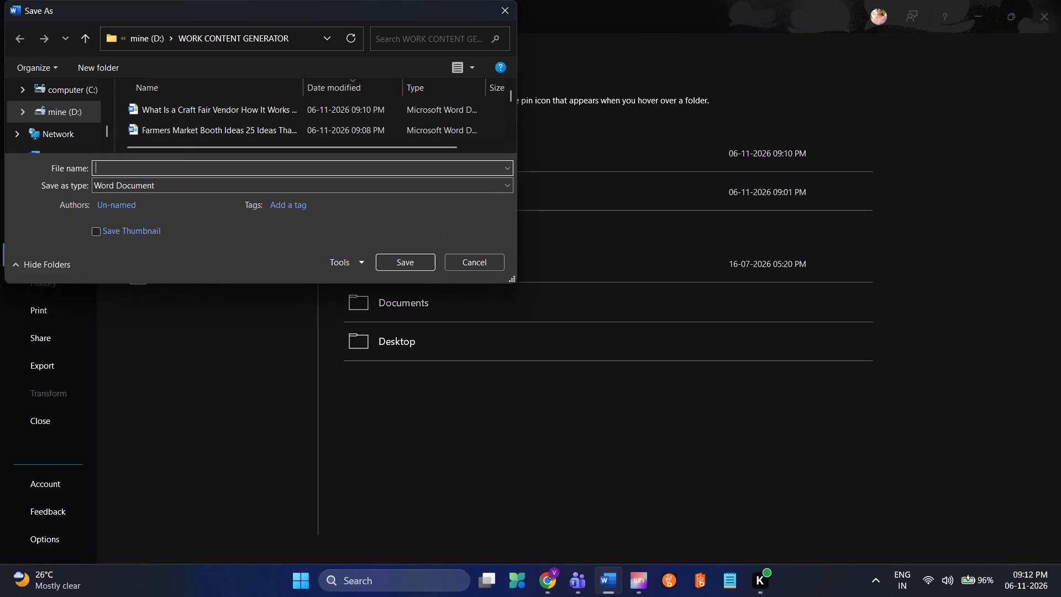
key(ctrl+v)
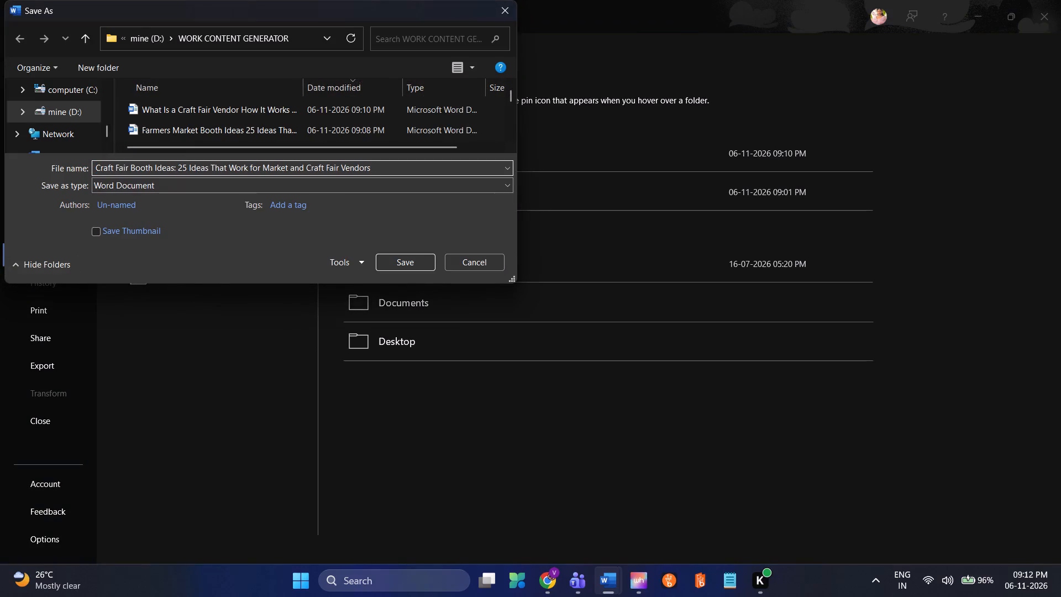
click(175, 163)
key(BackSpace)
click(396, 265)
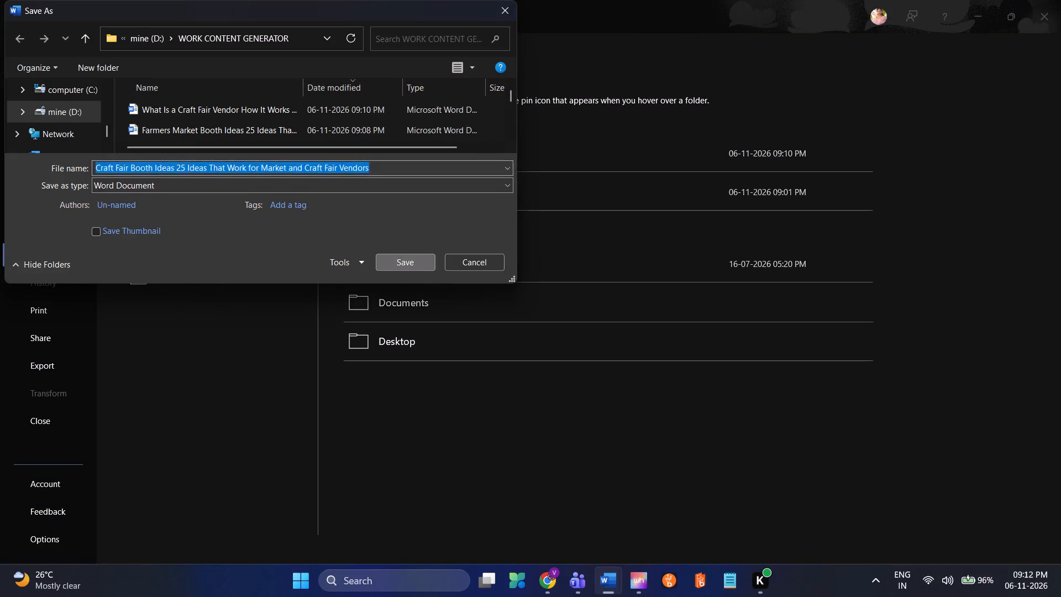
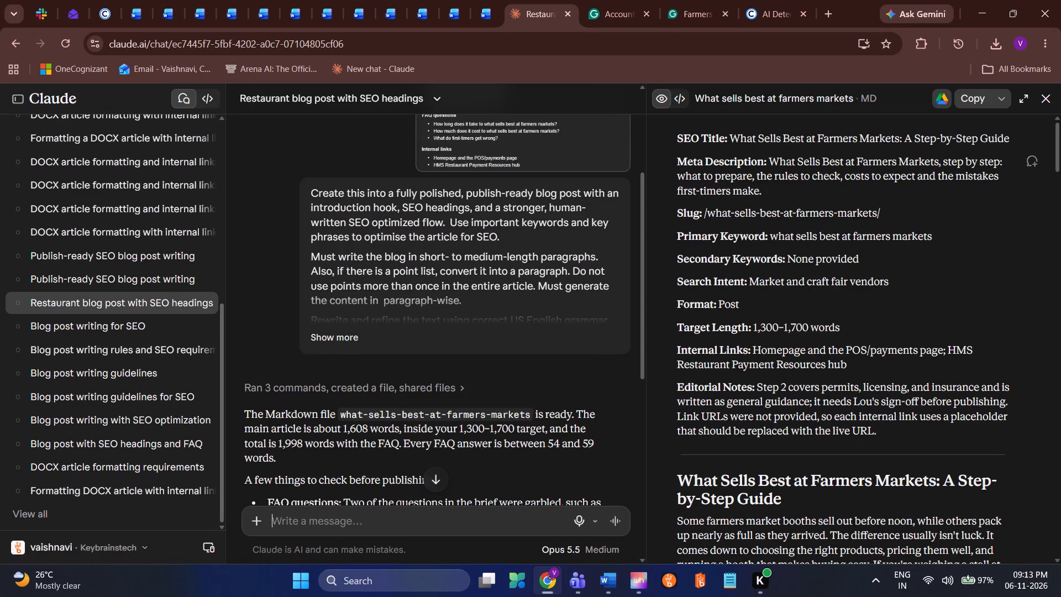
Copy the SEO title, meta description, slug and primary keyword from the "What sells best at farmers markets" draft.
drag(678, 137, 938, 237)
key(ctrl+c)
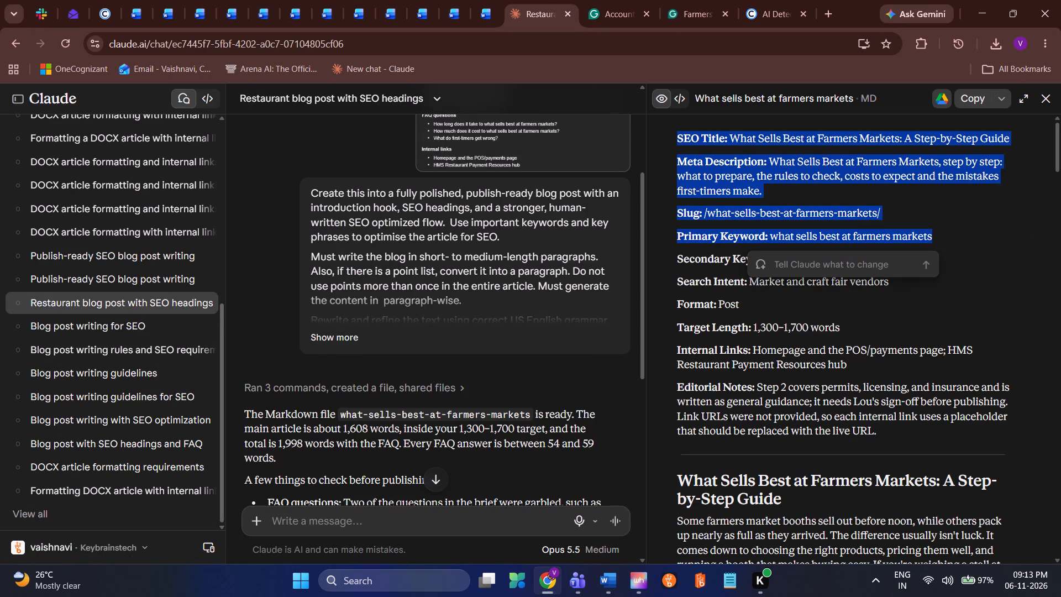
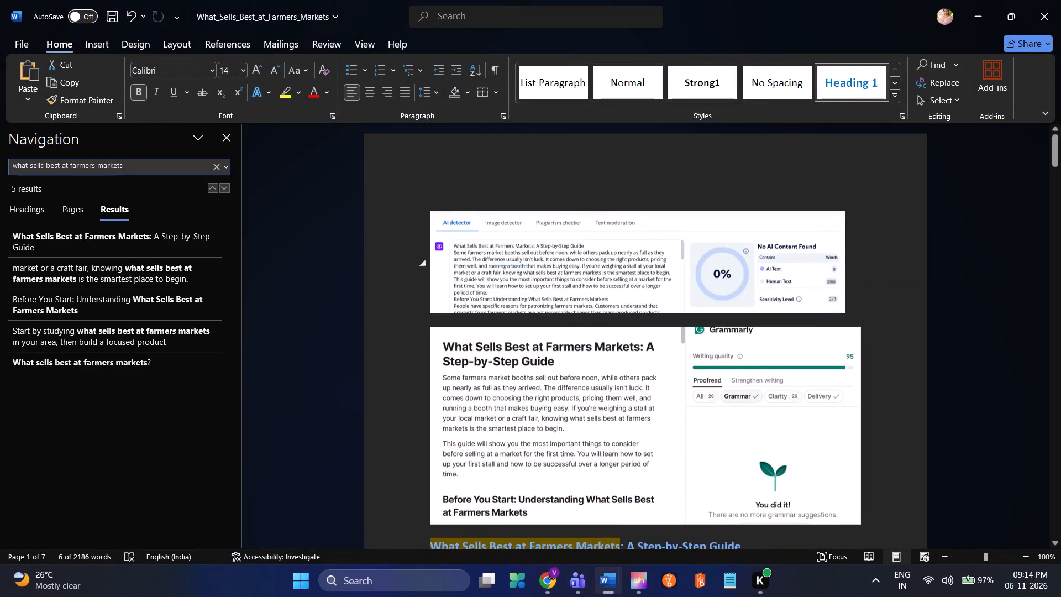
Capture the search results for "what sells best at farmers markets" as a screenshot and insert it above the article's title heading.
key(Print)
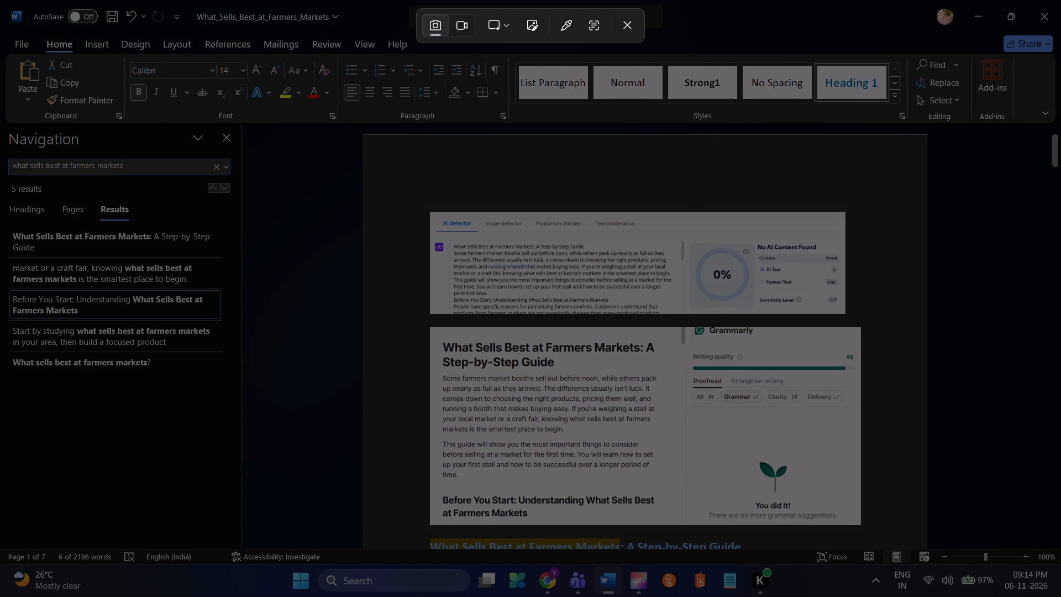
drag(4, 155, 364, 337)
scroll(364, 337, down, 1)
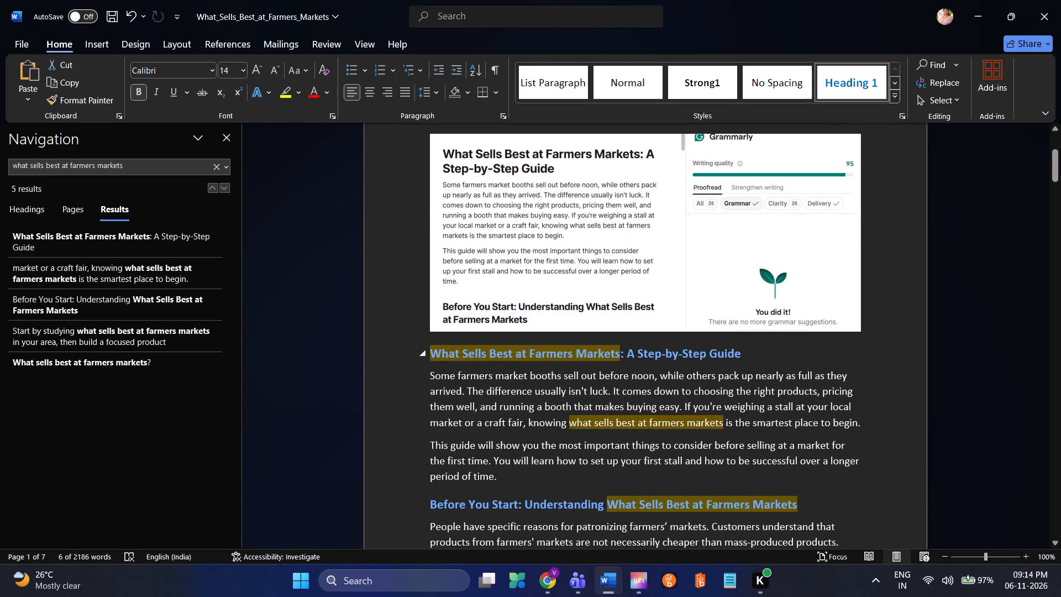
click(428, 353)
key(ctrl+v)
key(Return)
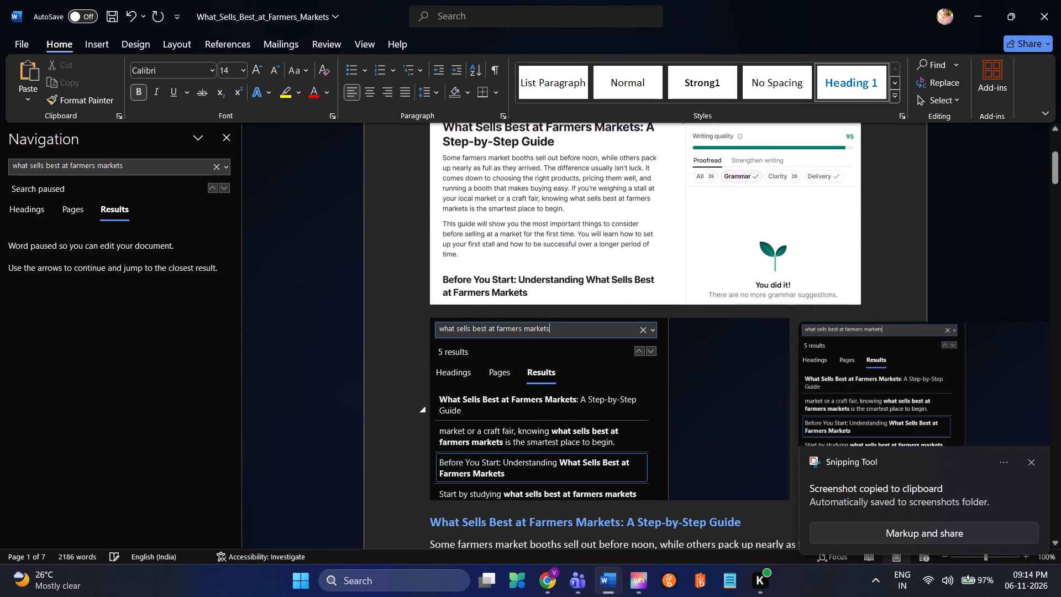
click(225, 144)
Save the document in WORK CONTENT GENERATOR under its copied heading without the colon, "What Sells Best at Farmers Markets A Step-by-Step Guide".
scroll(477, 460, down, 2)
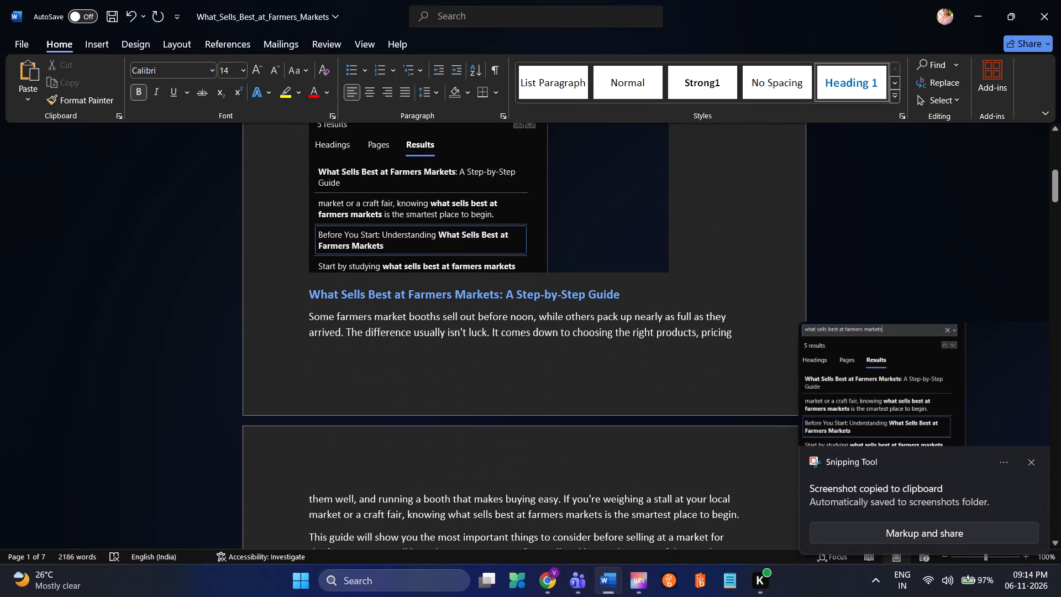
drag(622, 289, 321, 290)
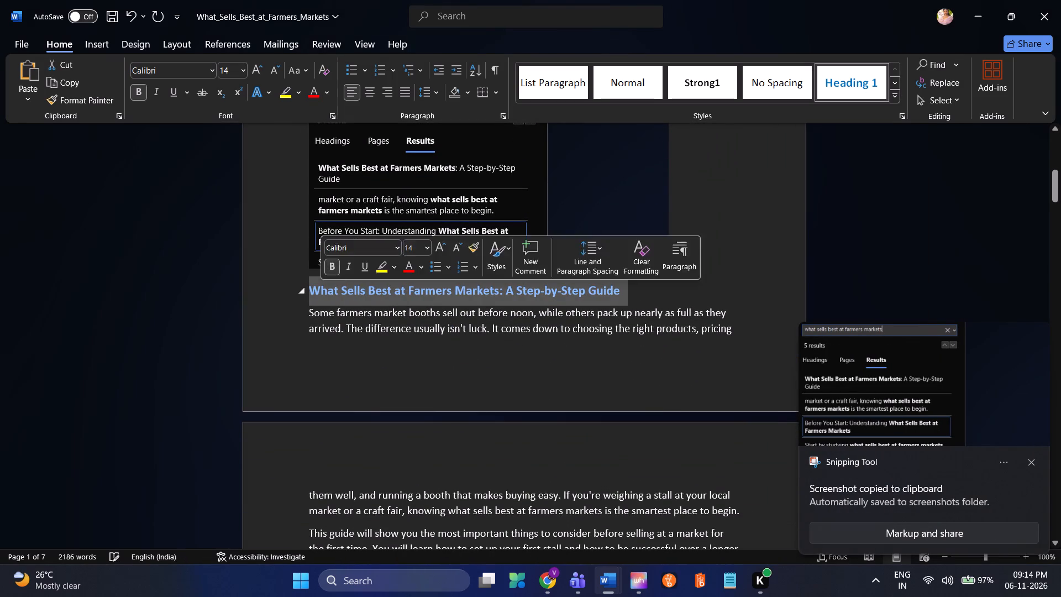
key(ctrl+c)
click(30, 54)
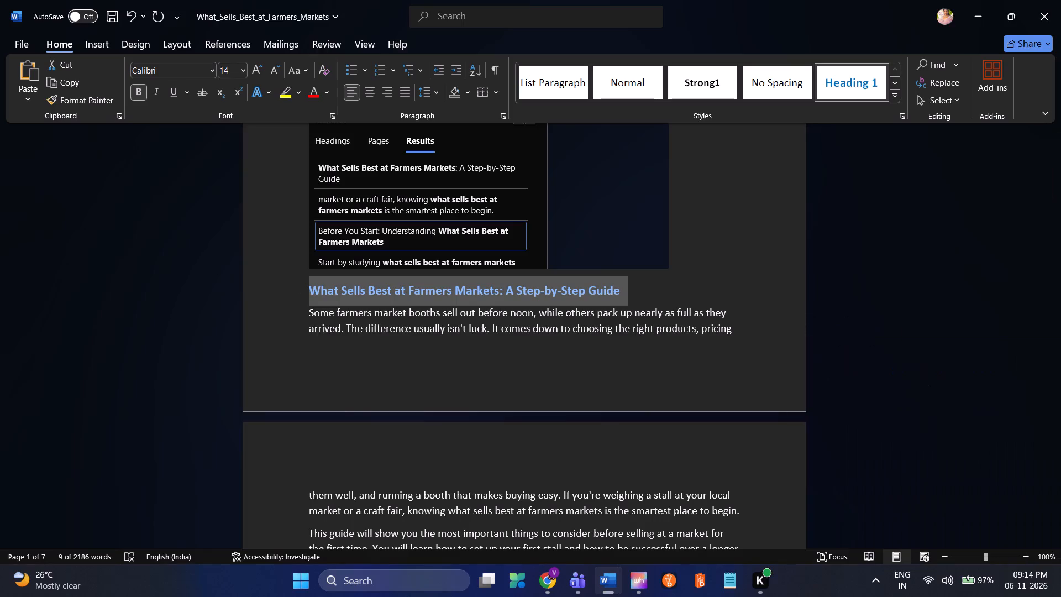
click(20, 48)
click(26, 254)
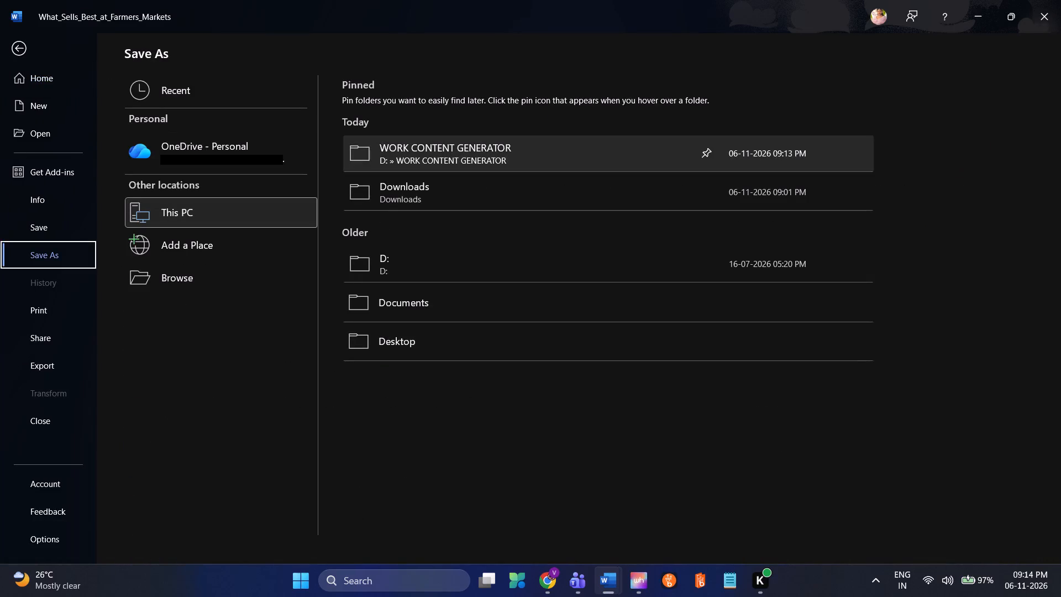
click(375, 144)
key(BackSpace)
key(ctrl+v)
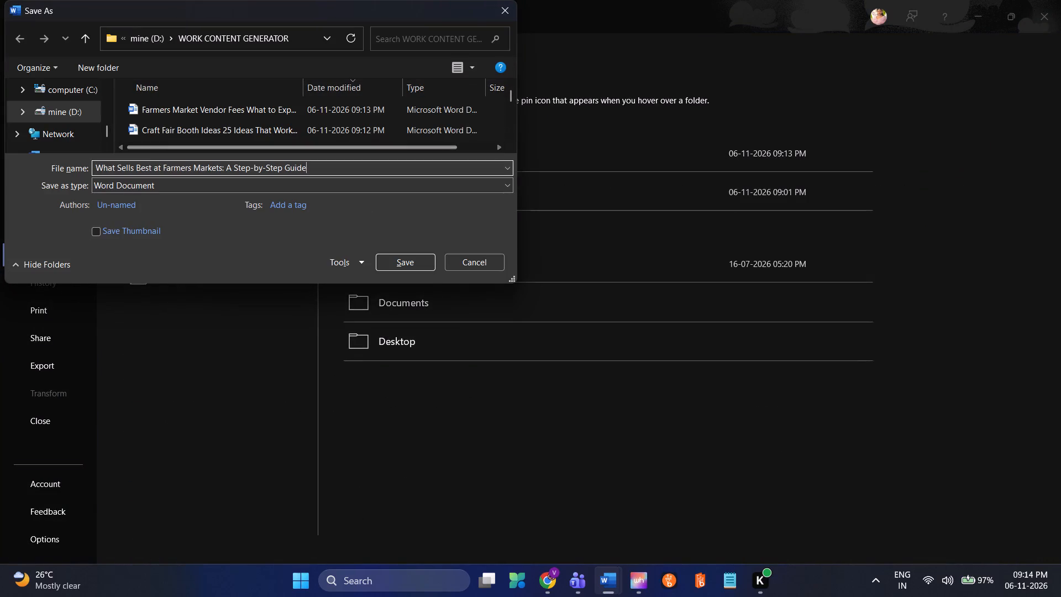
click(225, 167)
key(BackSpace)
key(BackSpace)
key(space)
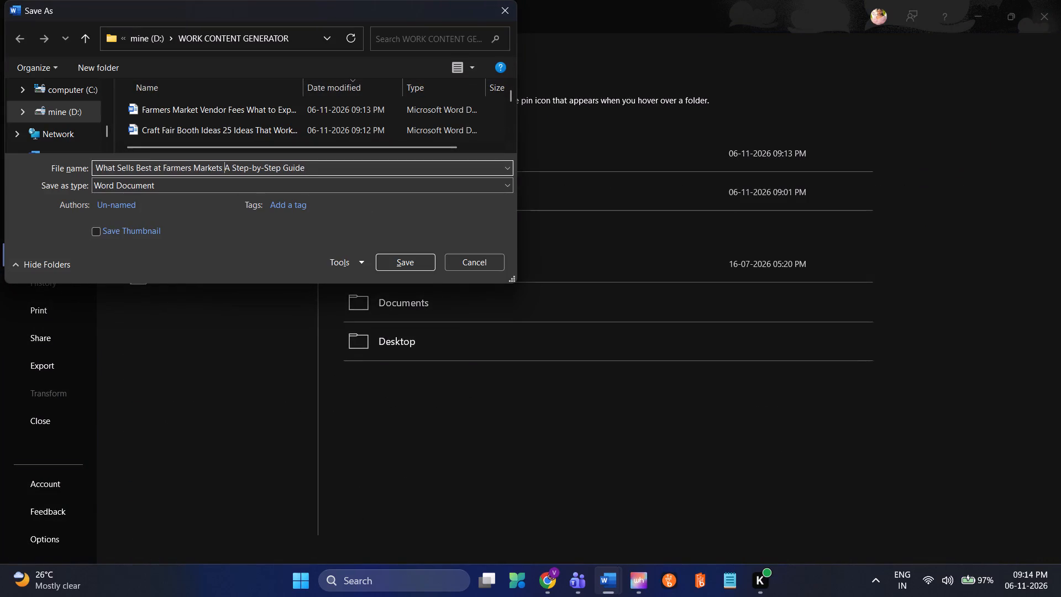
click(403, 264)
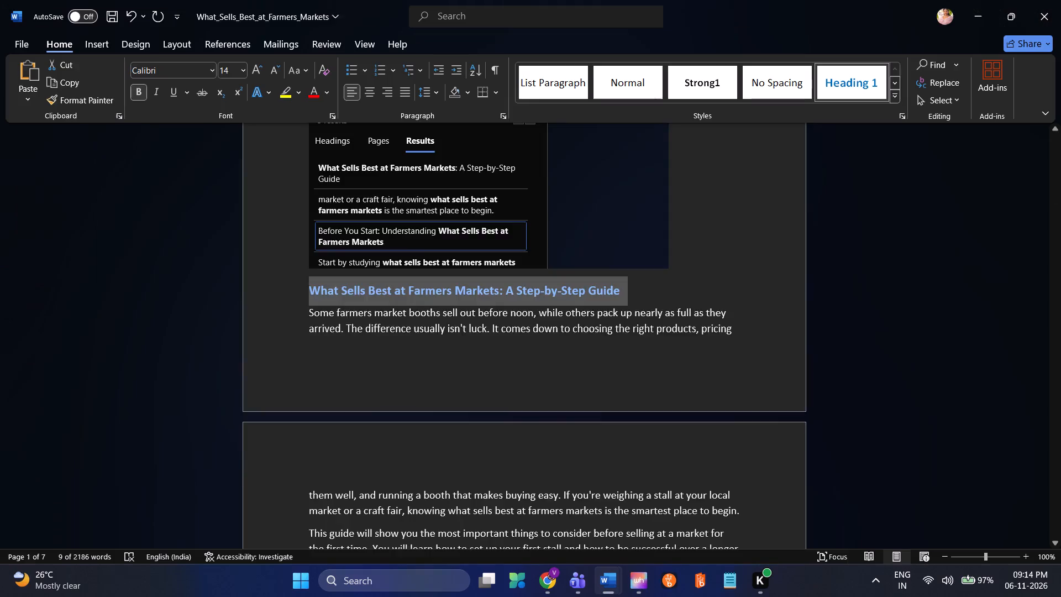
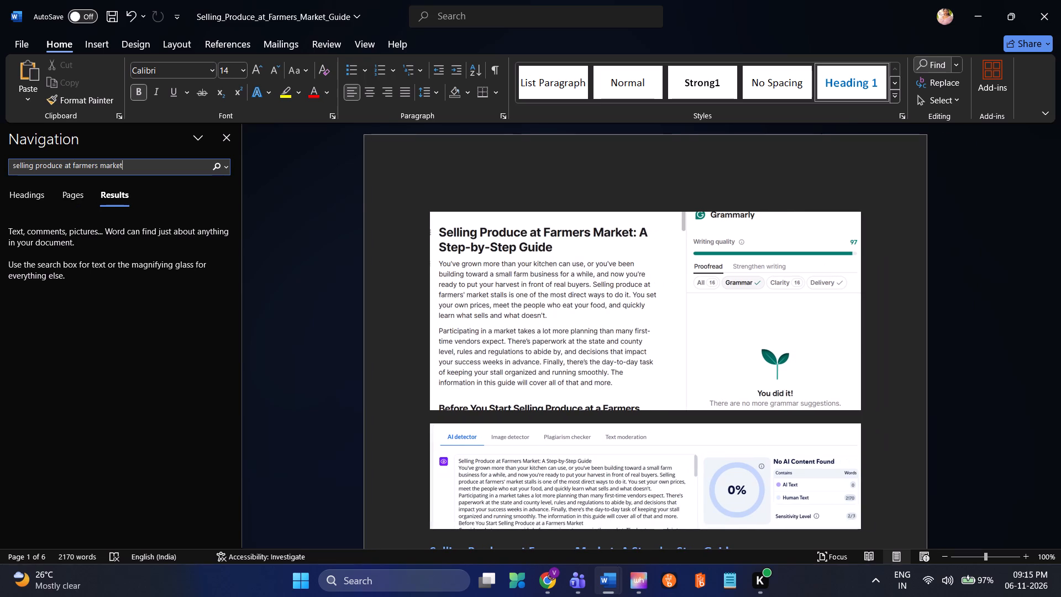
Capture a screenshot of the navigation search results for "selling produce at farmers market".
scroll(811, 207, up, 12)
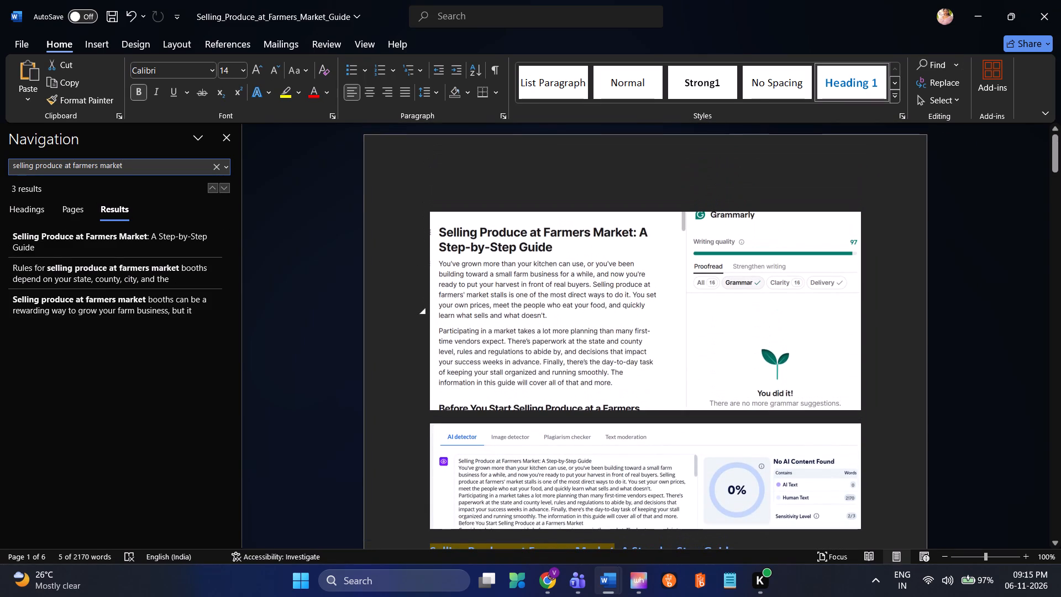
key(Print)
scroll(62, 172, left, 1)
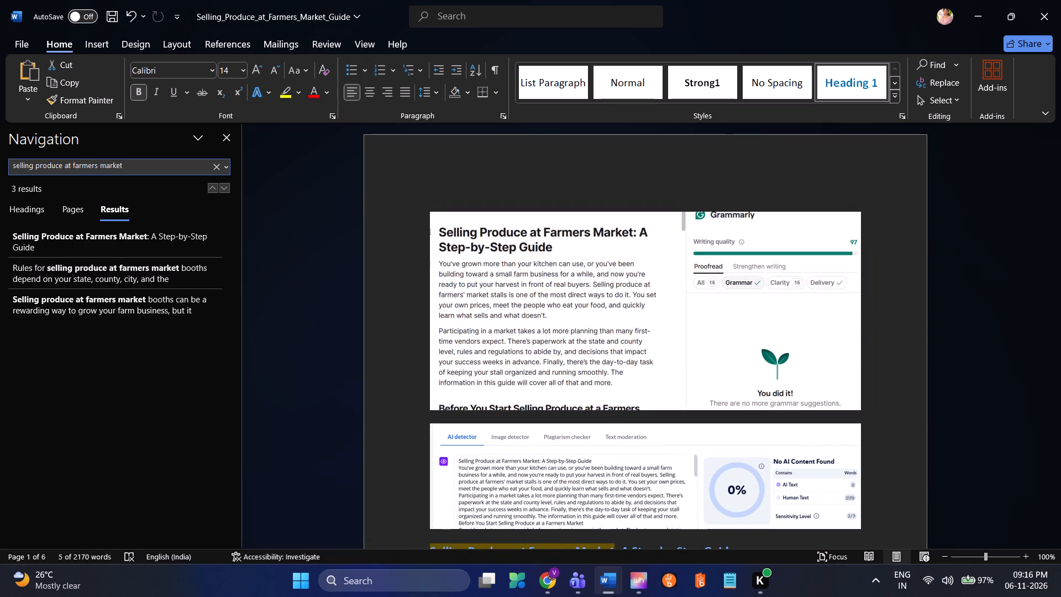
drag(0, 146, 318, 304)
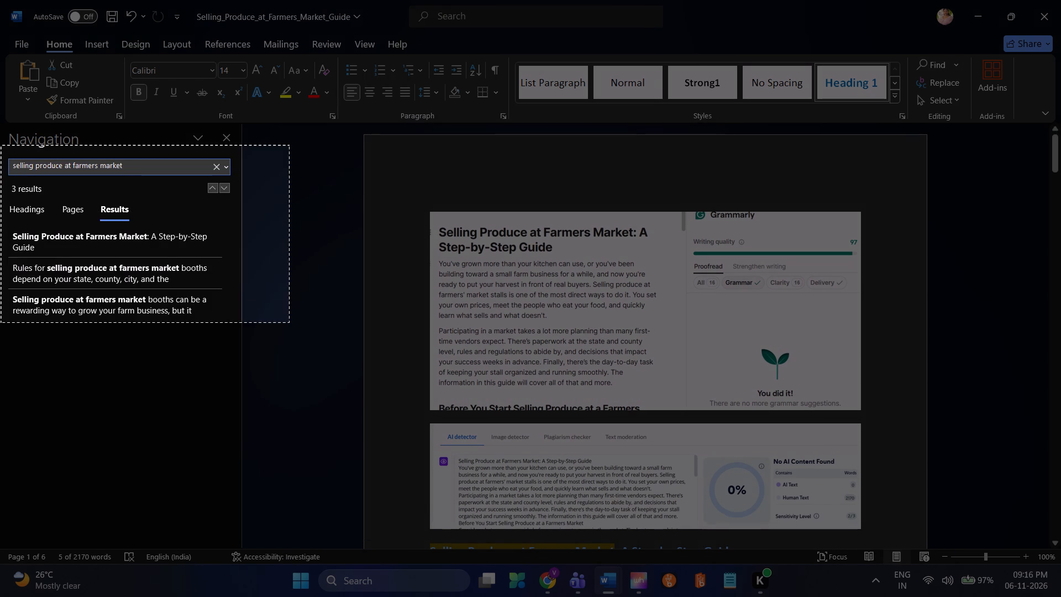
drag(318, 304, 349, 287)
Insert the captured keyword results on their own line above the article title, and close the navigation pane.
scroll(349, 287, down, 1)
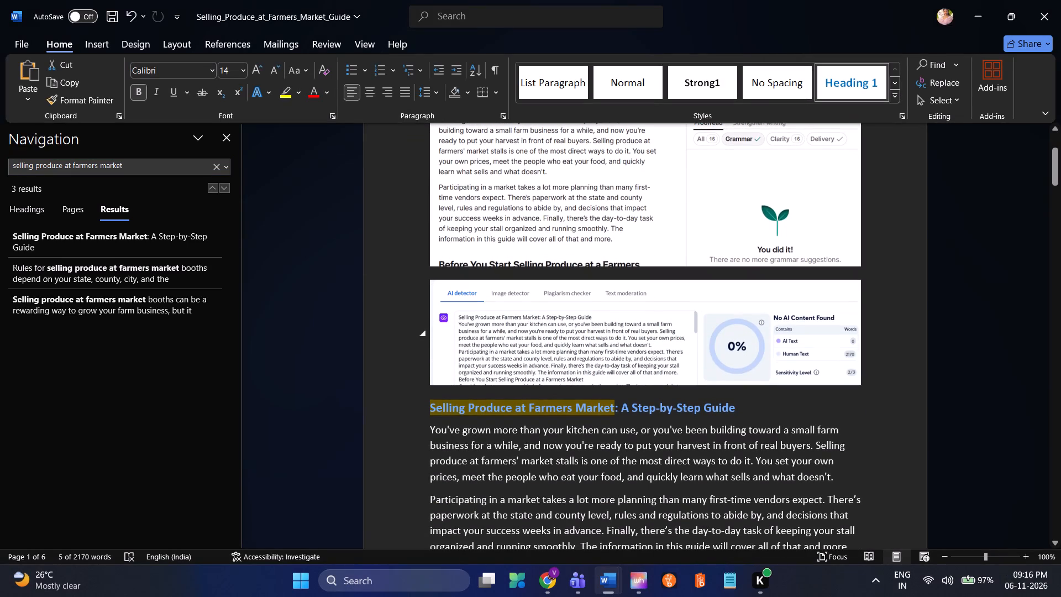
click(432, 406)
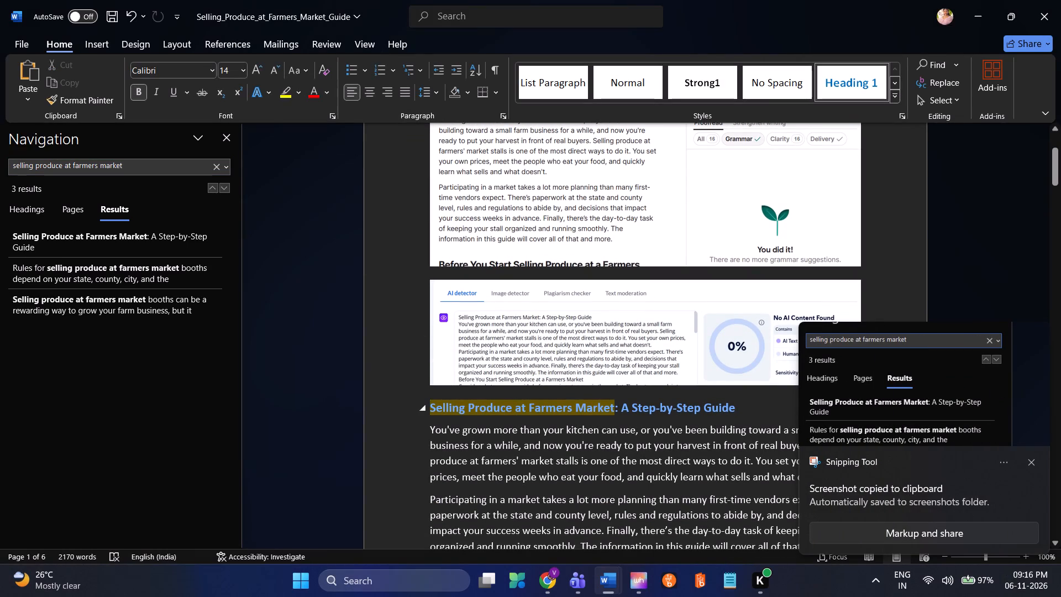
key(ctrl+v)
key(Return)
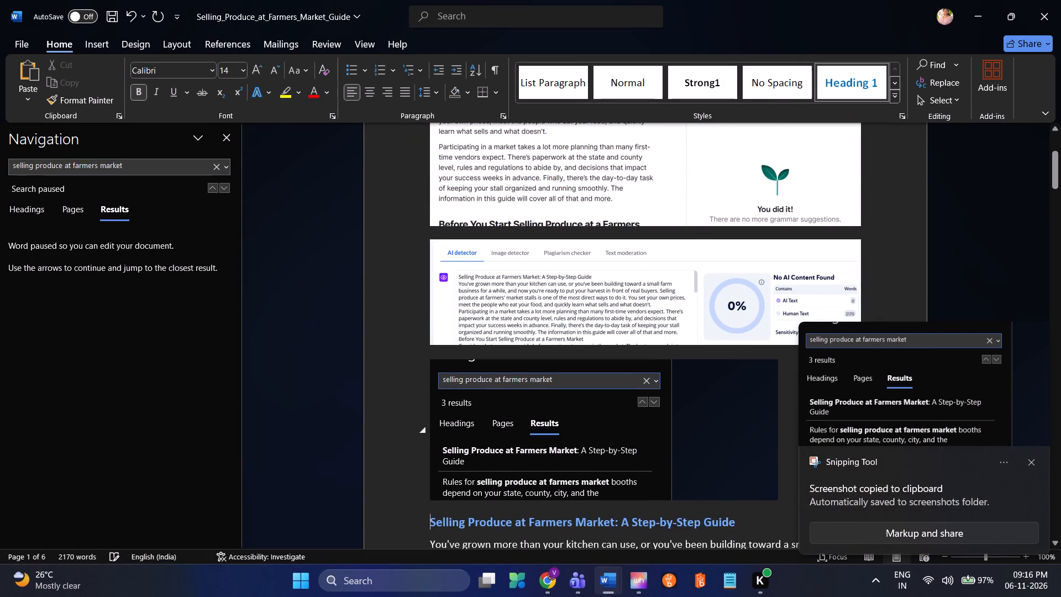
scroll(432, 406, down, 1)
click(230, 147)
Save the document in WORK CONTENT GENERATOR under its copied title without the colon, "Selling Produce at Farmers Market A Step-by-Step Guide".
scroll(607, 486, down, 1)
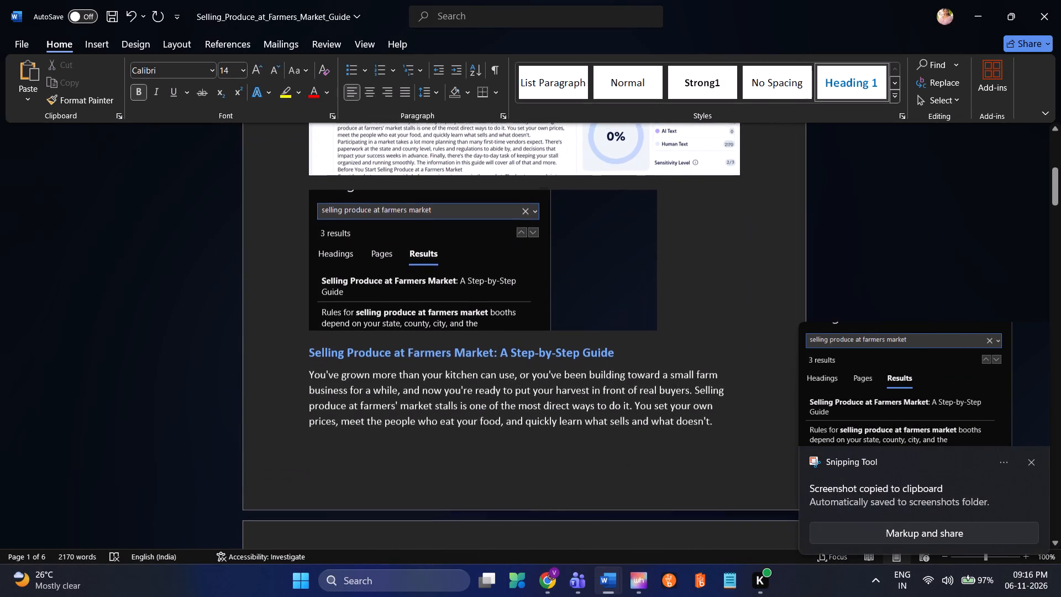
drag(626, 342, 328, 355)
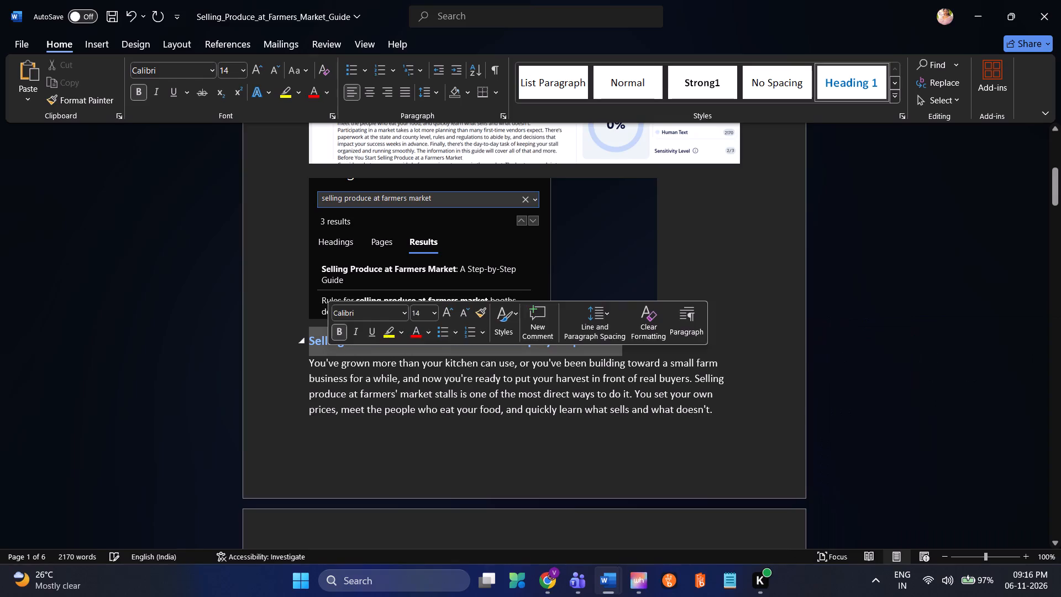
key(ctrl+c)
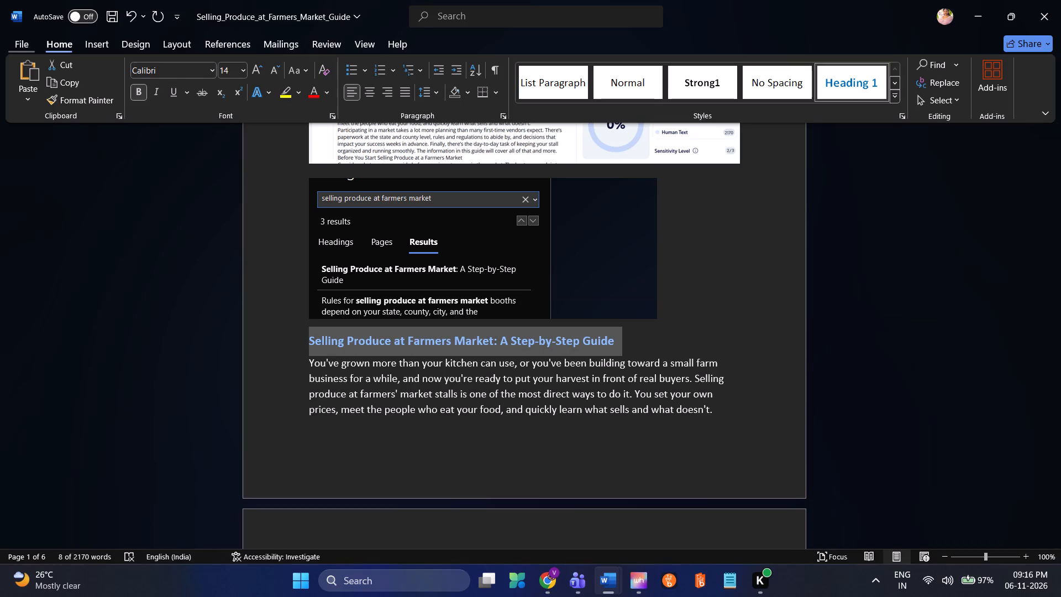
click(14, 47)
click(43, 264)
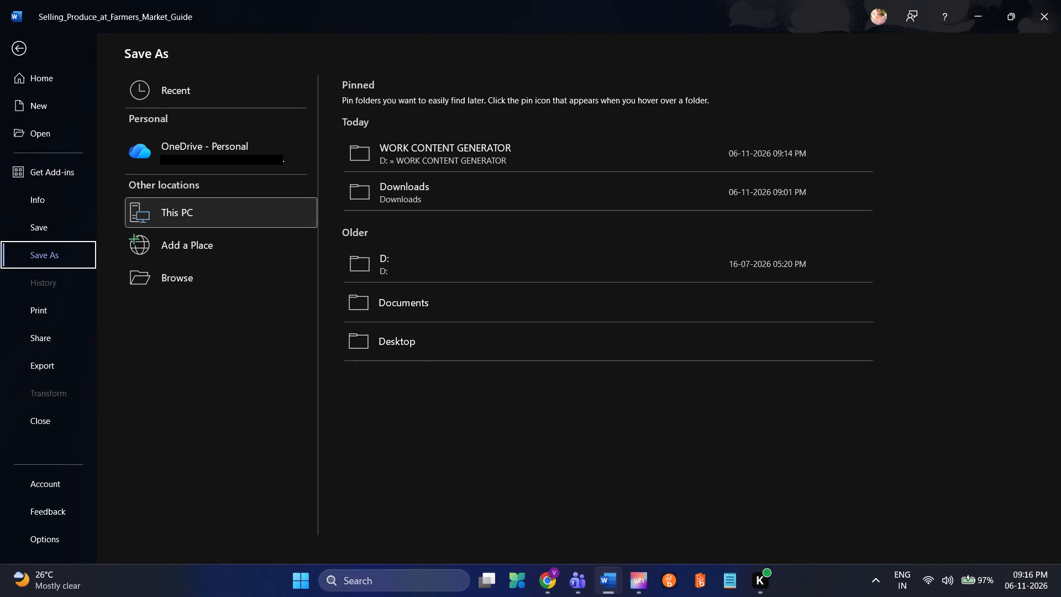
click(379, 147)
key(BackSpace)
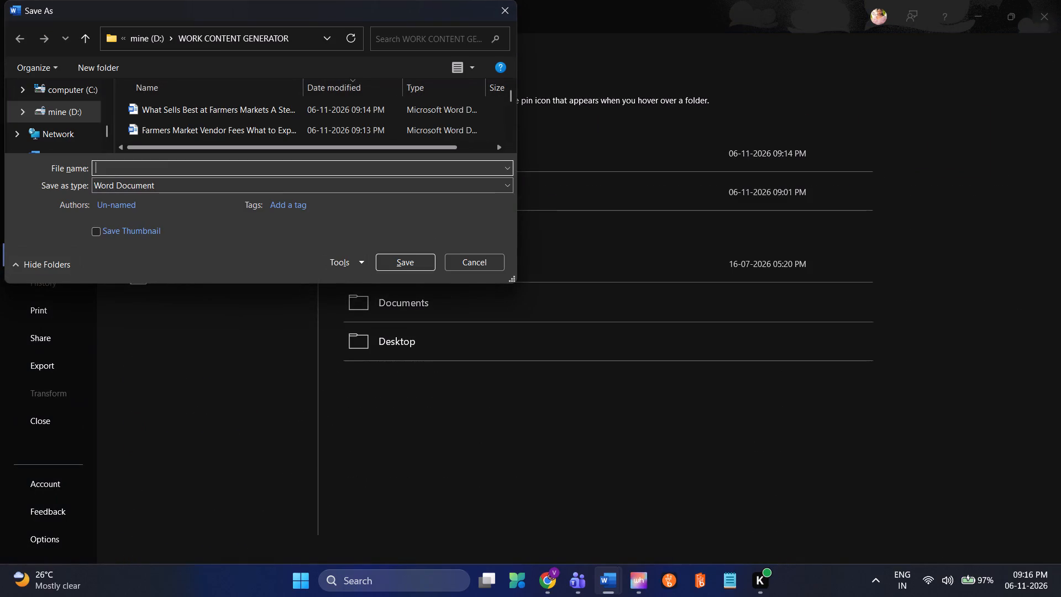
key(ctrl+v)
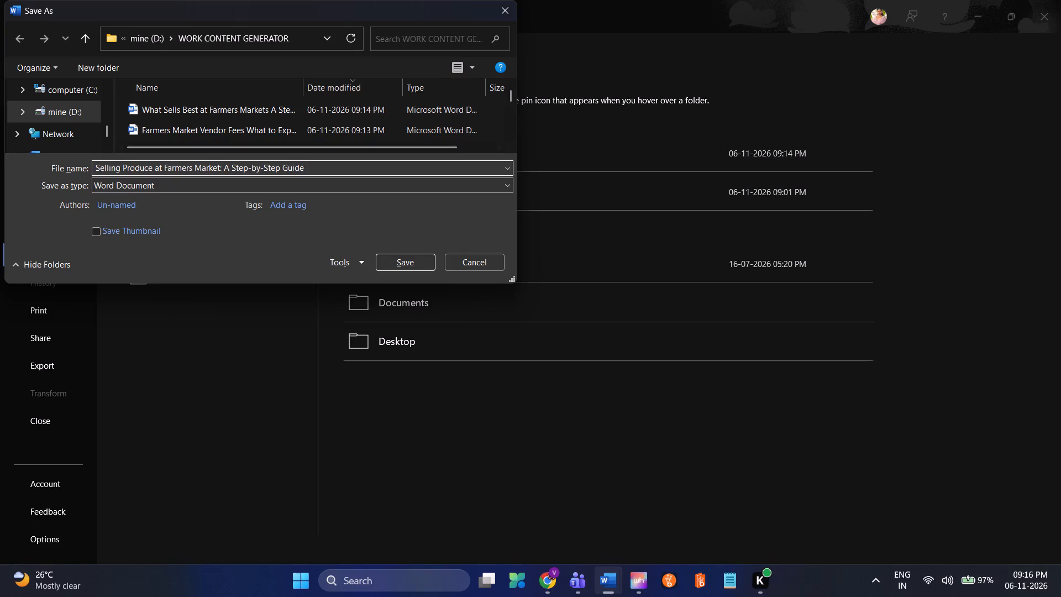
click(224, 165)
key(BackSpace)
key(BackSpace)
key(space)
click(393, 252)
click(407, 275)
click(384, 271)
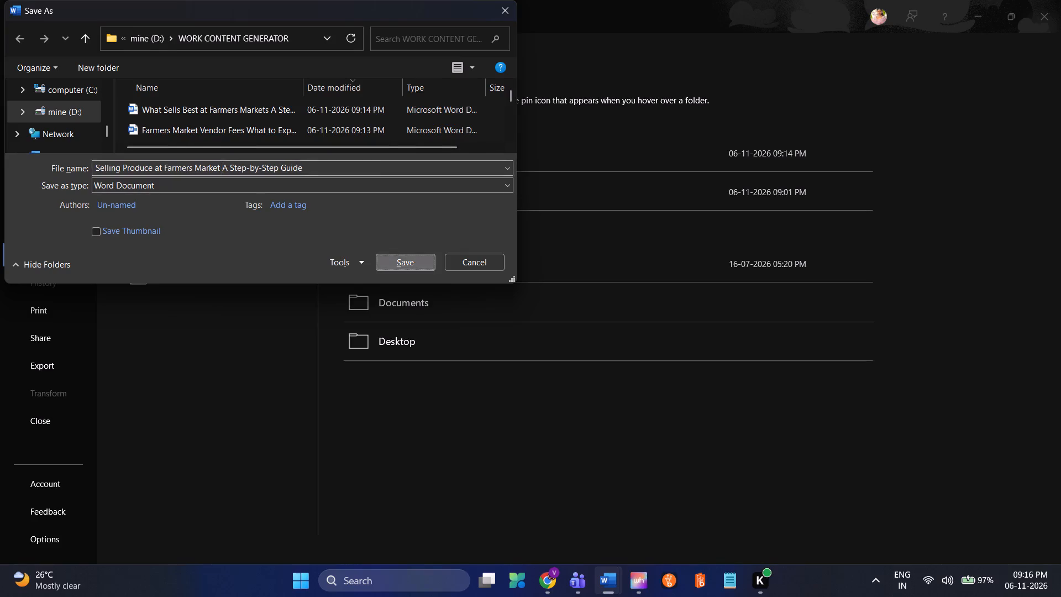
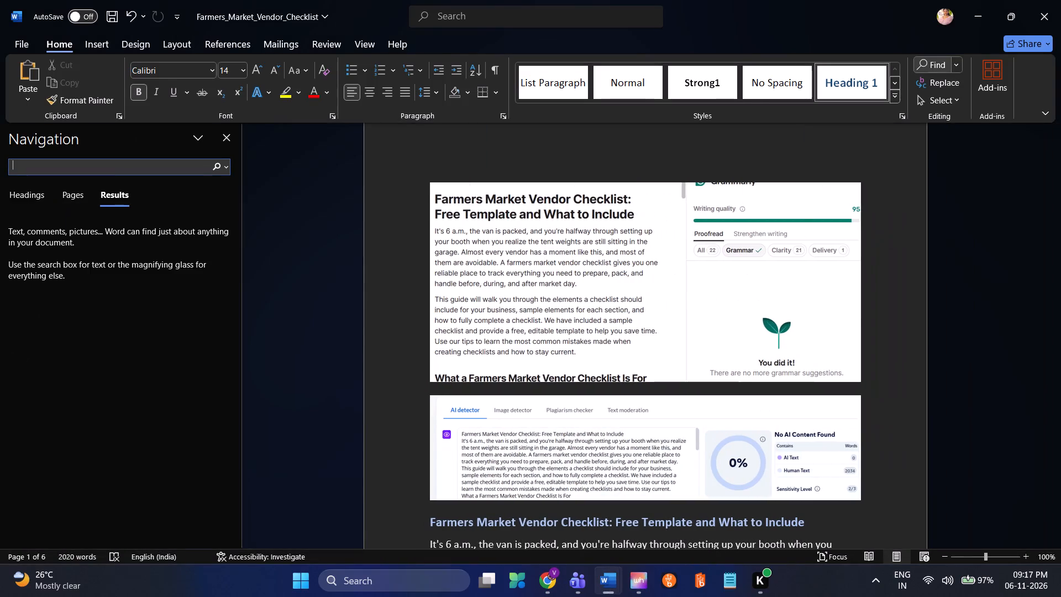
Search the document for "farmers market vendor checklist" and capture a screenshot of the keyword search results.
key(ctrl+v)
scroll(586, 306, up, 9)
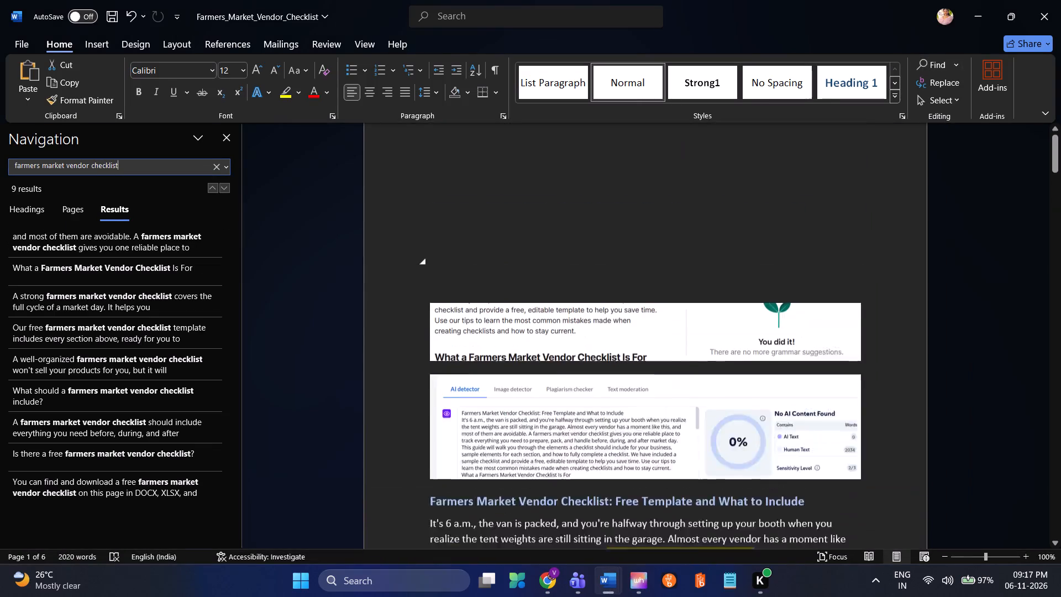
key(Print)
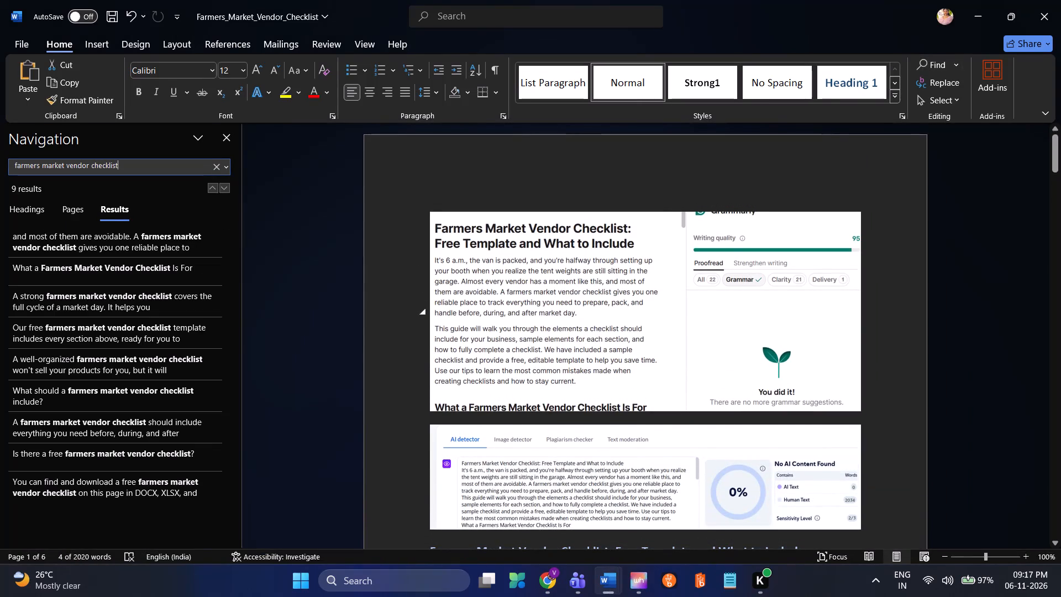
drag(0, 141, 276, 247)
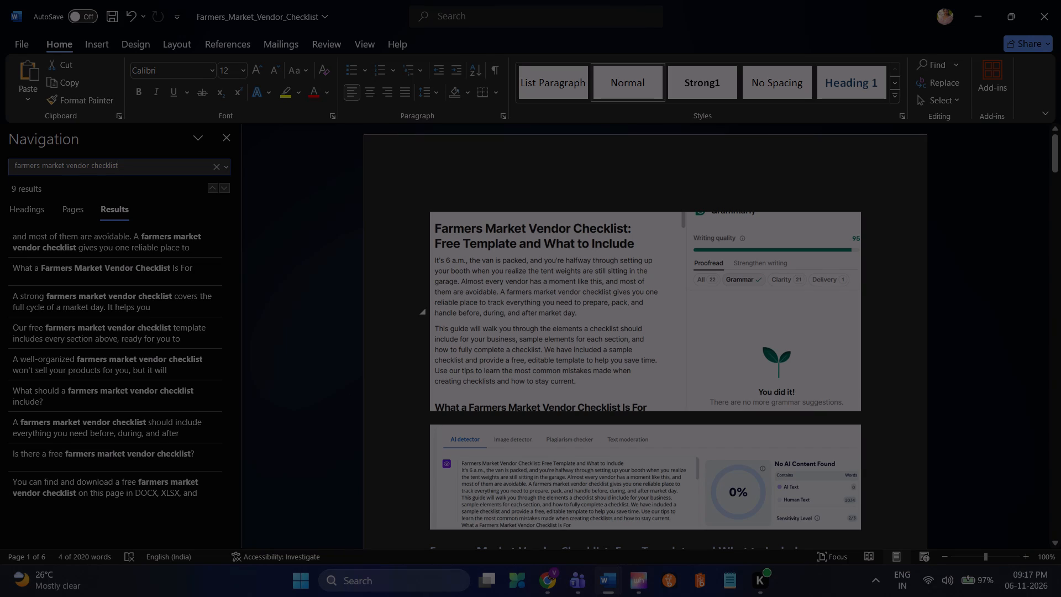
drag(276, 247, 350, 307)
Paste the keyword-count screenshot on its own line above the article heading and close the search results.
scroll(350, 307, down, 1)
click(431, 334)
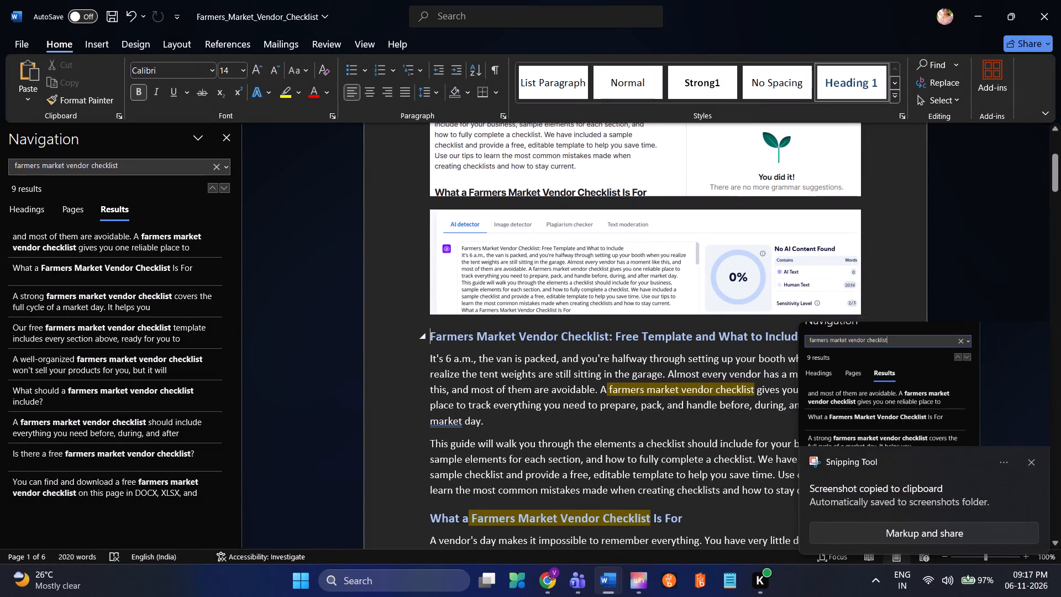
key(ctrl+v)
key(Return)
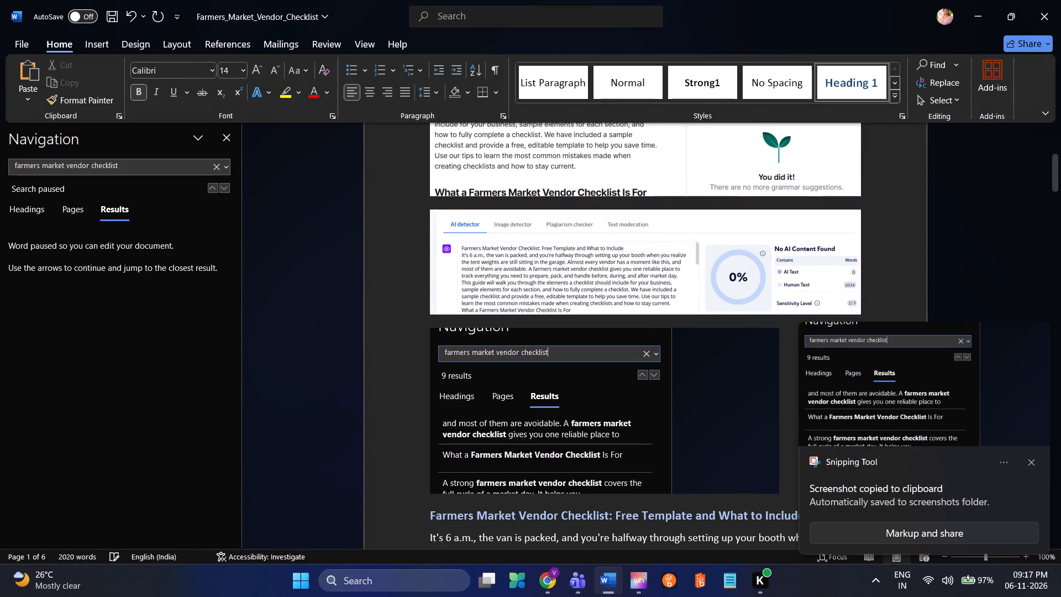
click(231, 135)
Save the document in WORK CONTENT GENERATOR as "Farmers Market Vendor Checklist Free Template and What to Include", using the article title without its colon.
scroll(510, 394, down, 1)
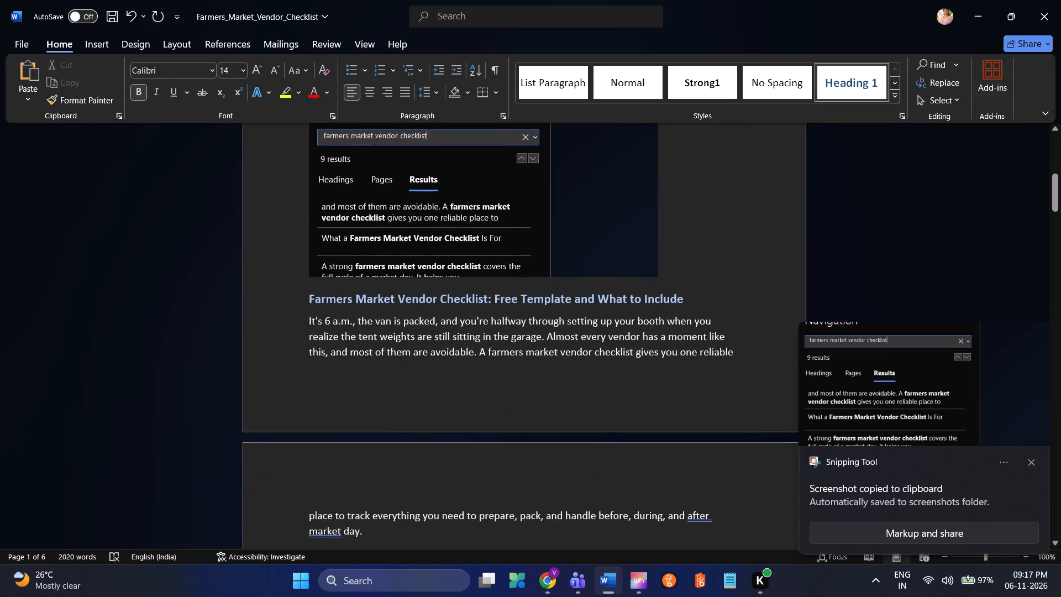
drag(691, 303, 321, 300)
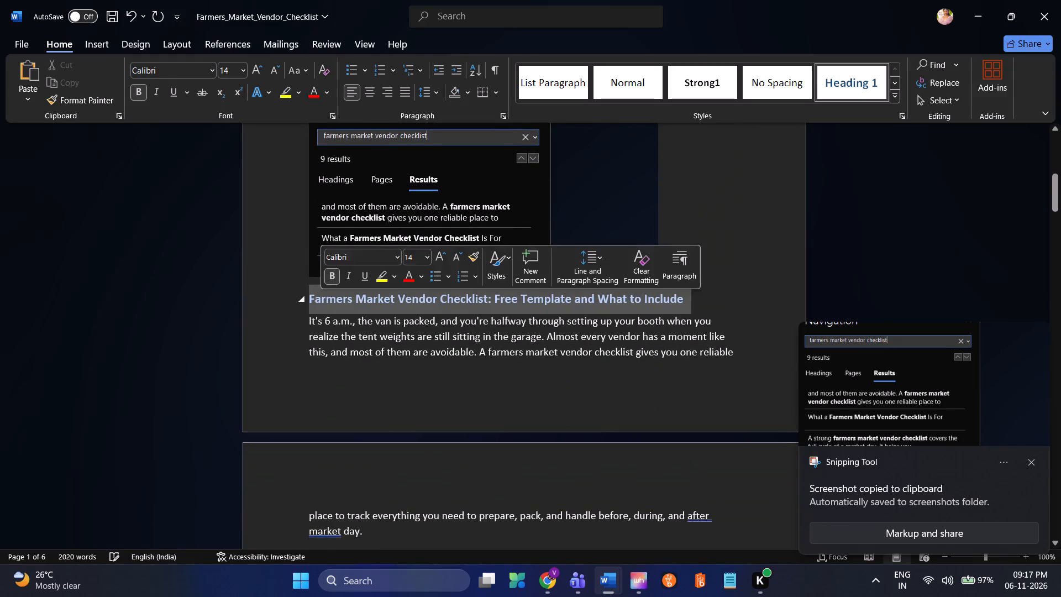
key(ctrl+c)
scroll(321, 300, up, 2)
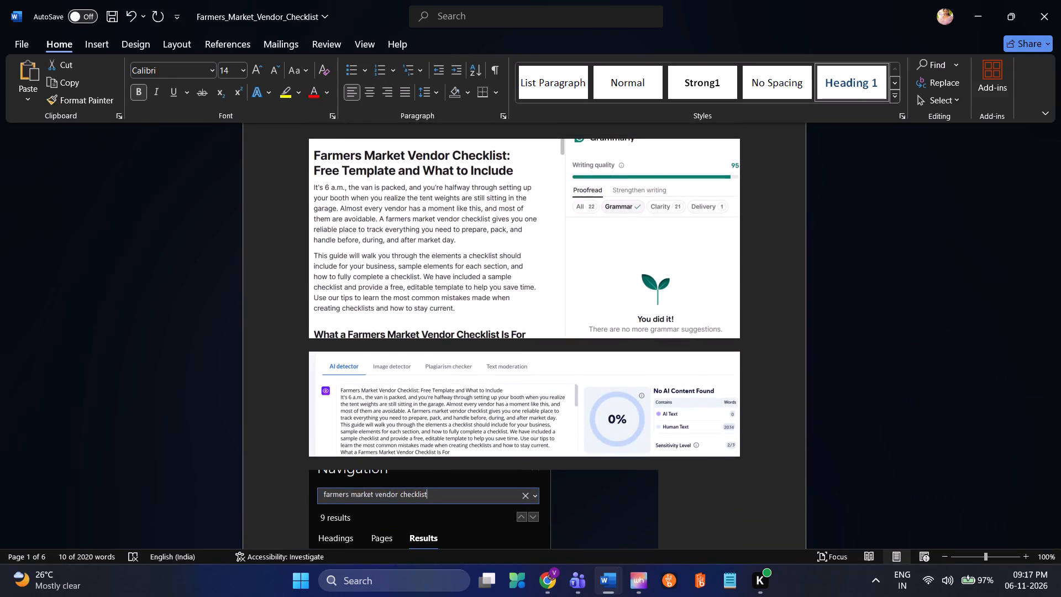
click(24, 35)
click(40, 249)
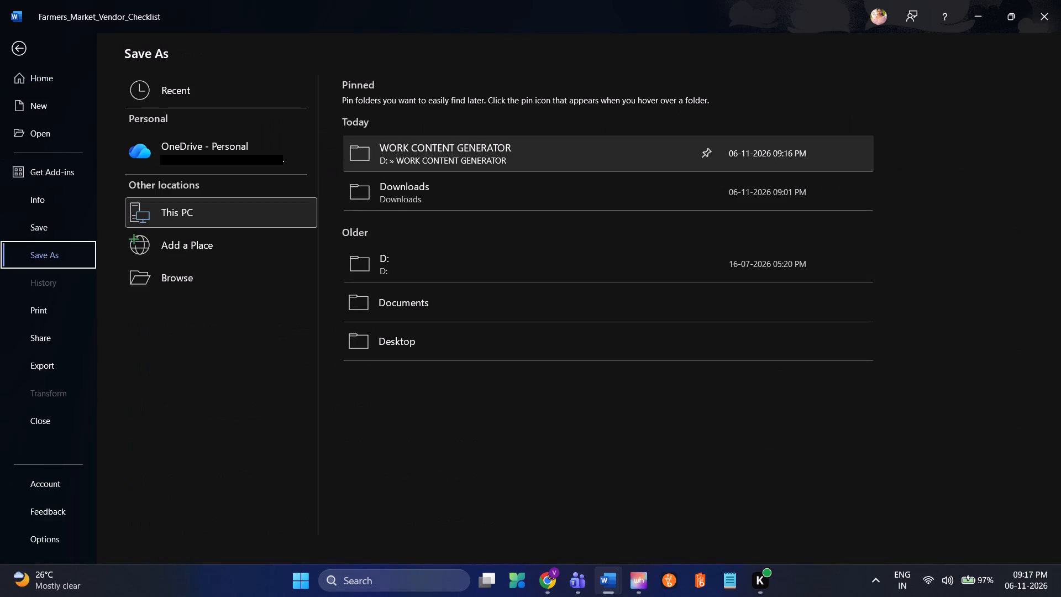
click(357, 162)
key(BackSpace)
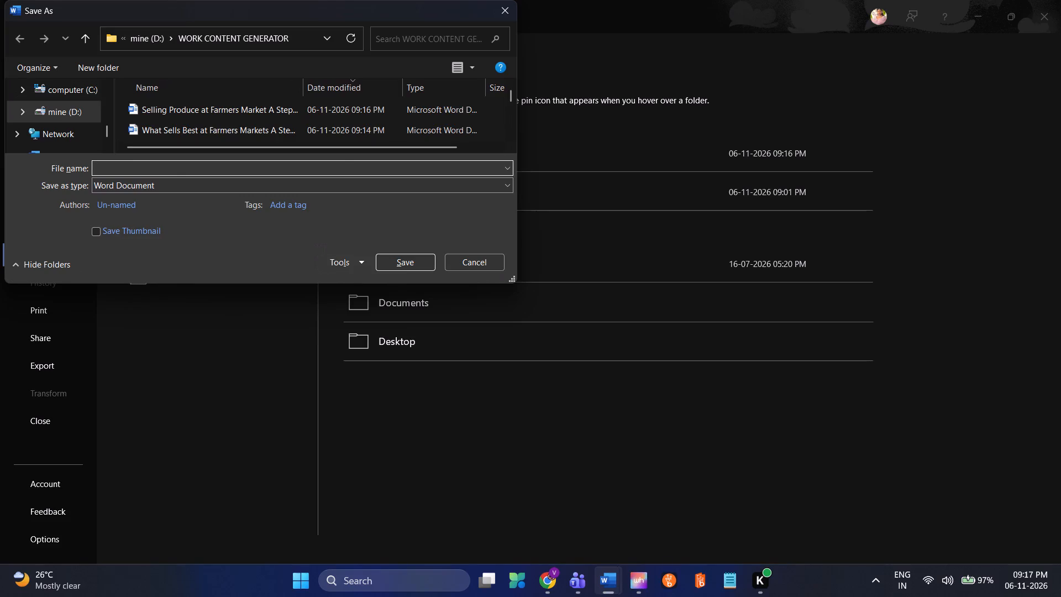
key(ctrl+v)
click(218, 166)
key(BackSpace)
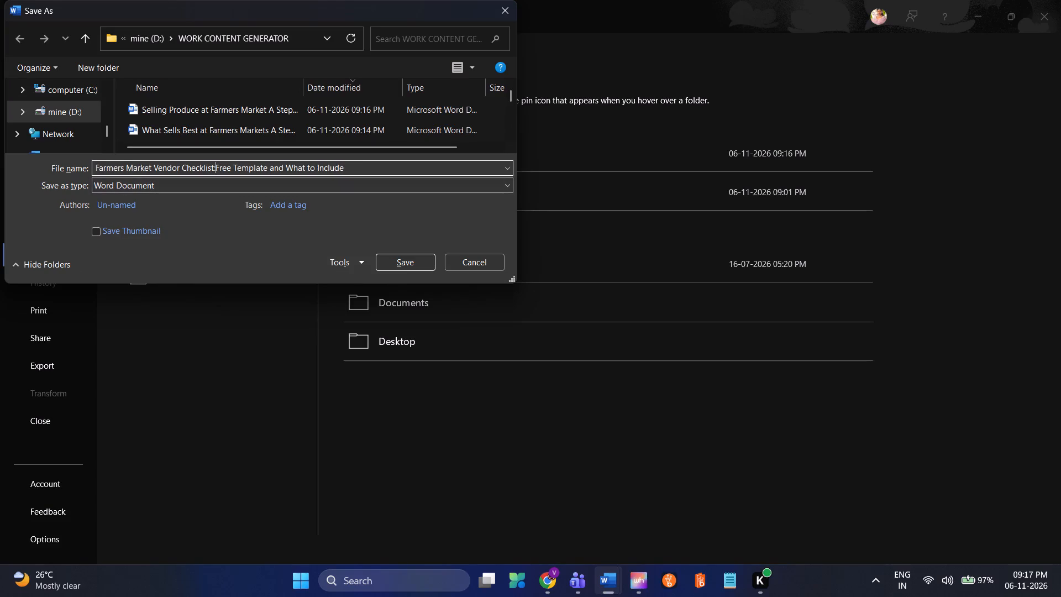
key(BackSpace)
key(space)
click(400, 266)
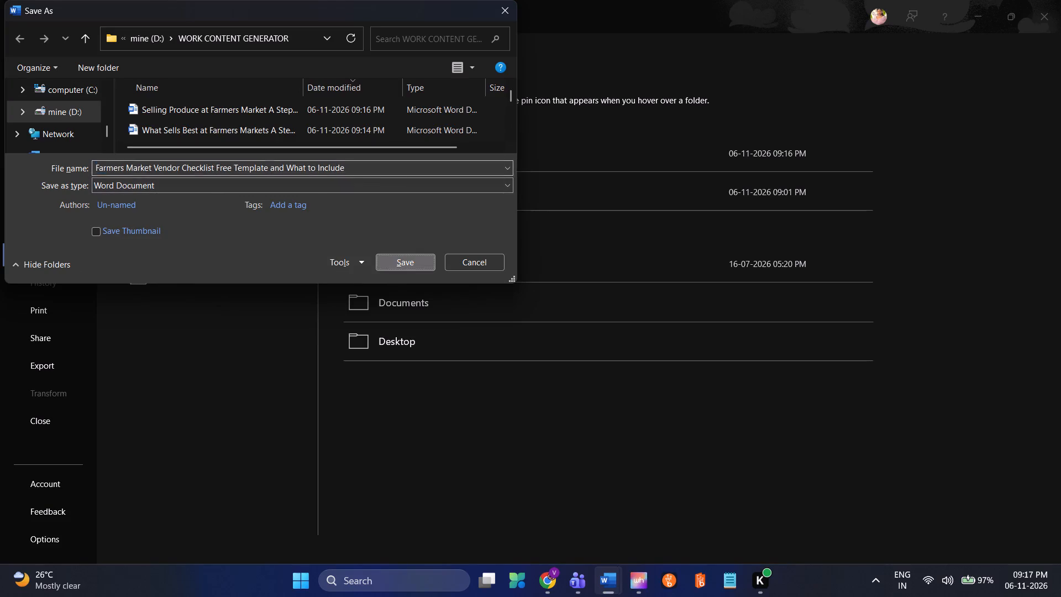
Place the insertion point right after the keyword-count screenshot, above the article heading.
click(543, 489)
click(684, 494)
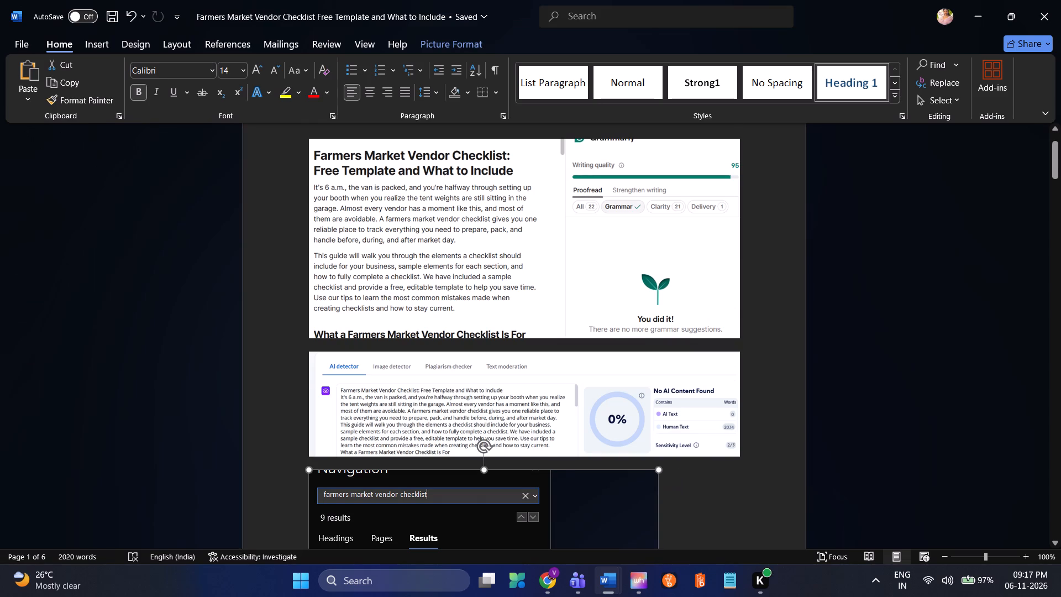
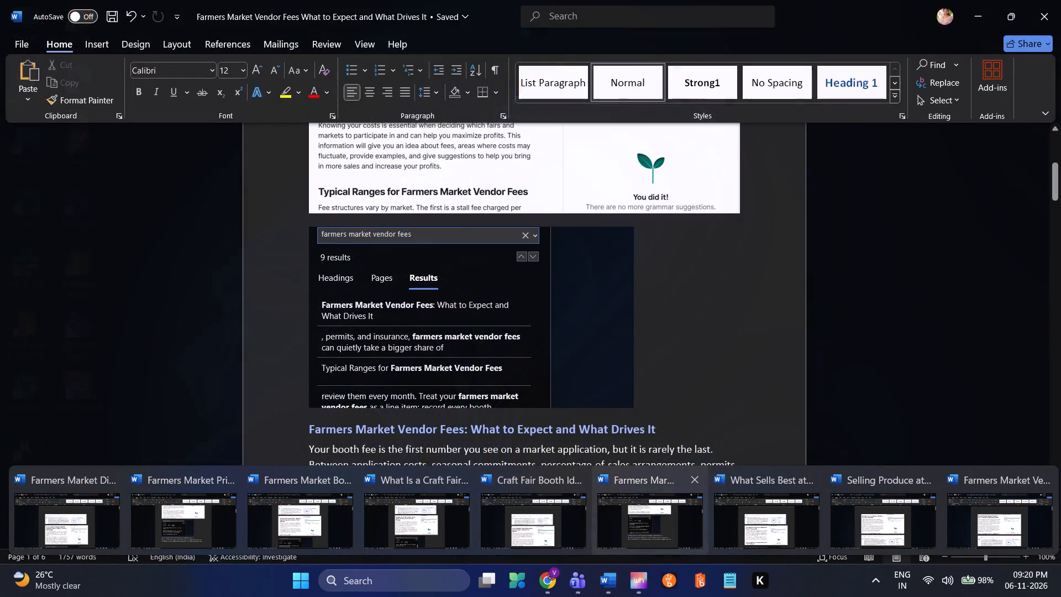
Review the screenshots at the top of the Farmers Market Vendor Fees document.
click(614, 527)
scroll(587, 363, up, 3)
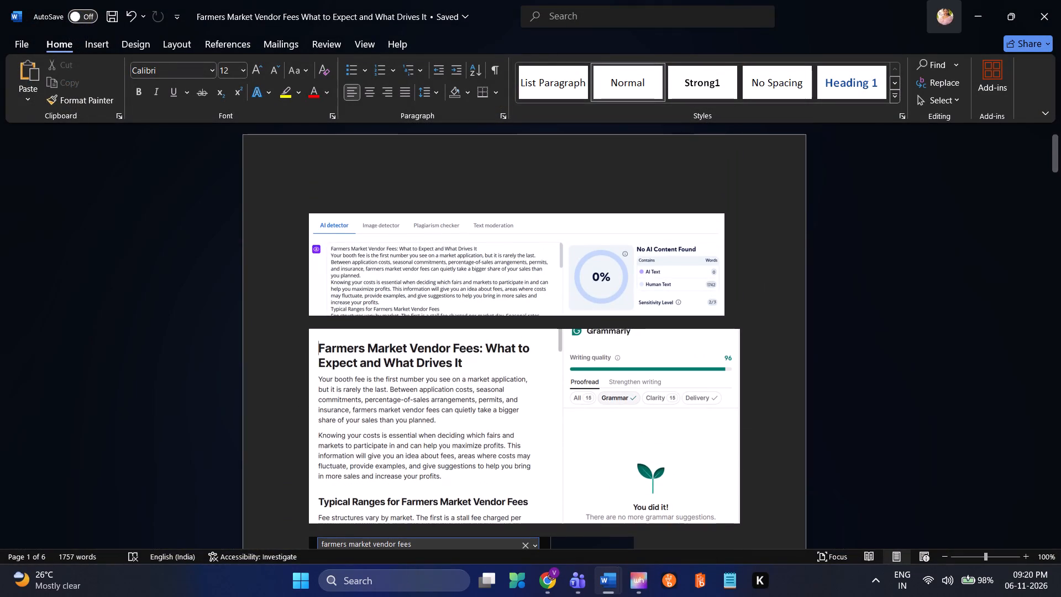
Minimize the open document windows to reveal the desktop.
triple_click(979, 0)
click(979, 0)
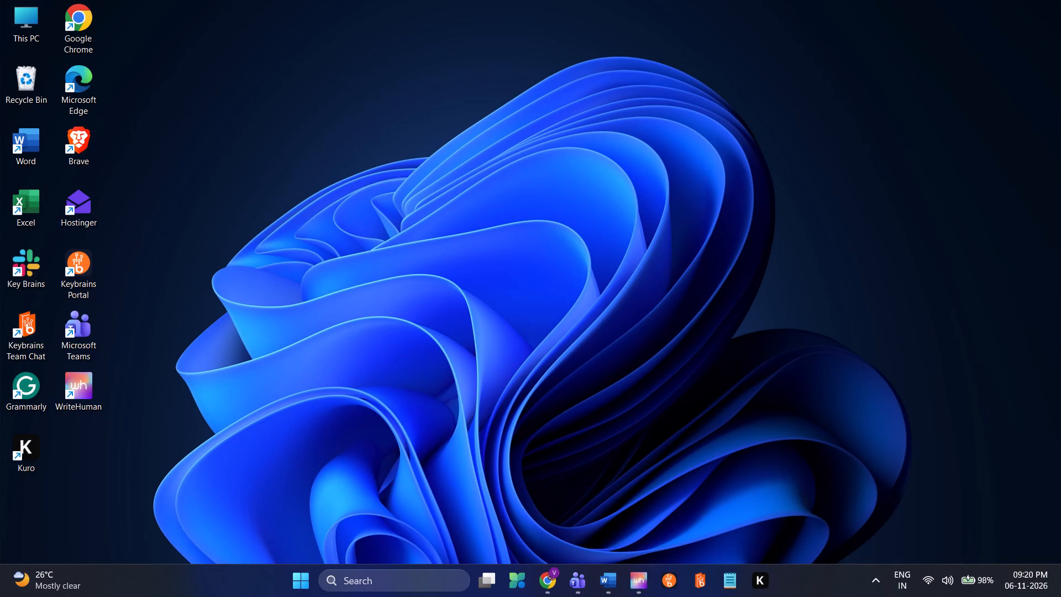
Open the computer's power options and choose one to end the work session.
click(301, 591)
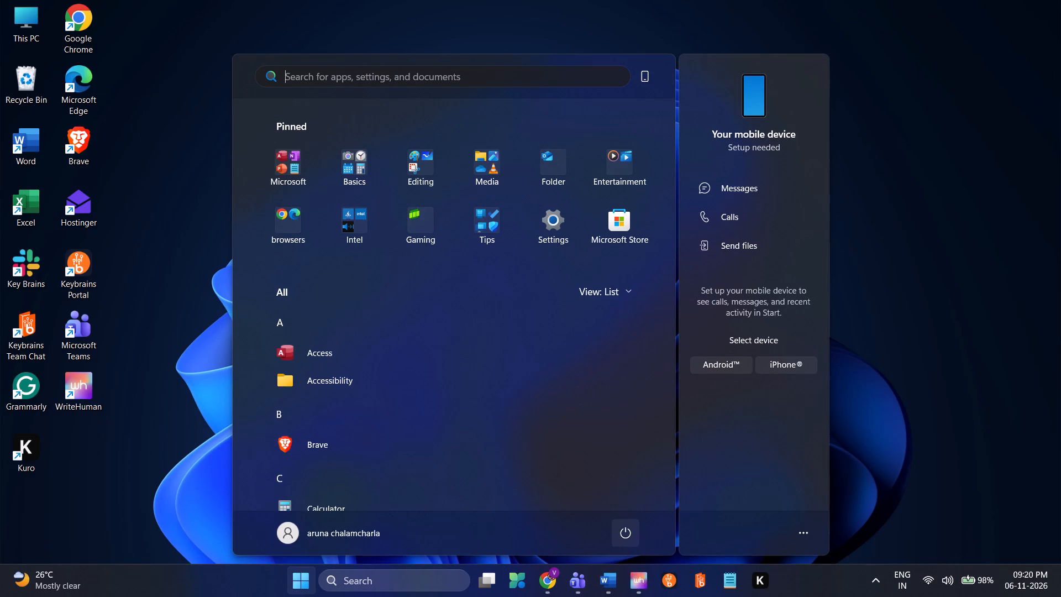
click(626, 543)
click(595, 479)
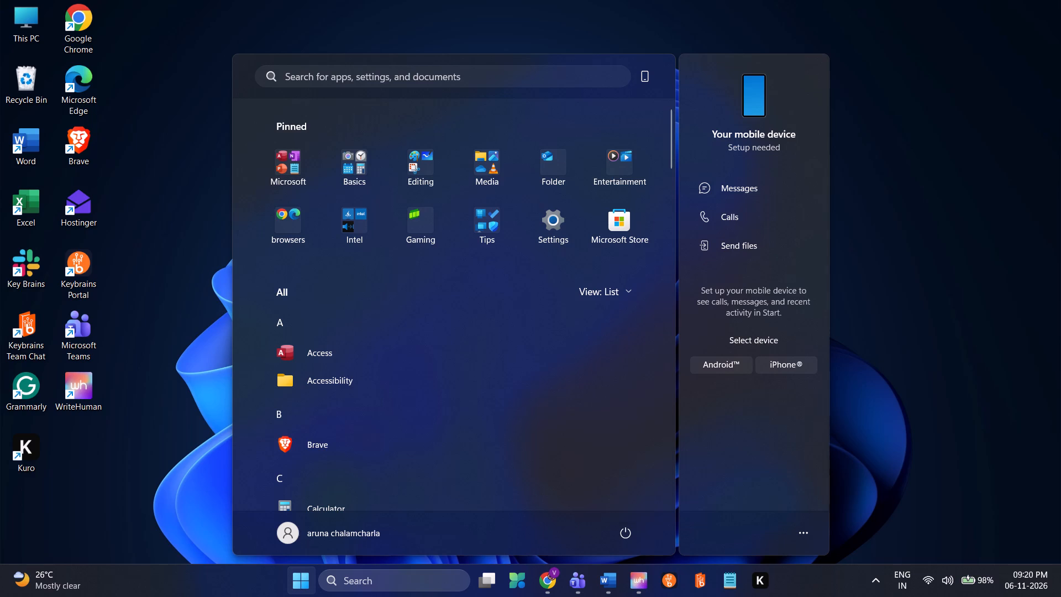